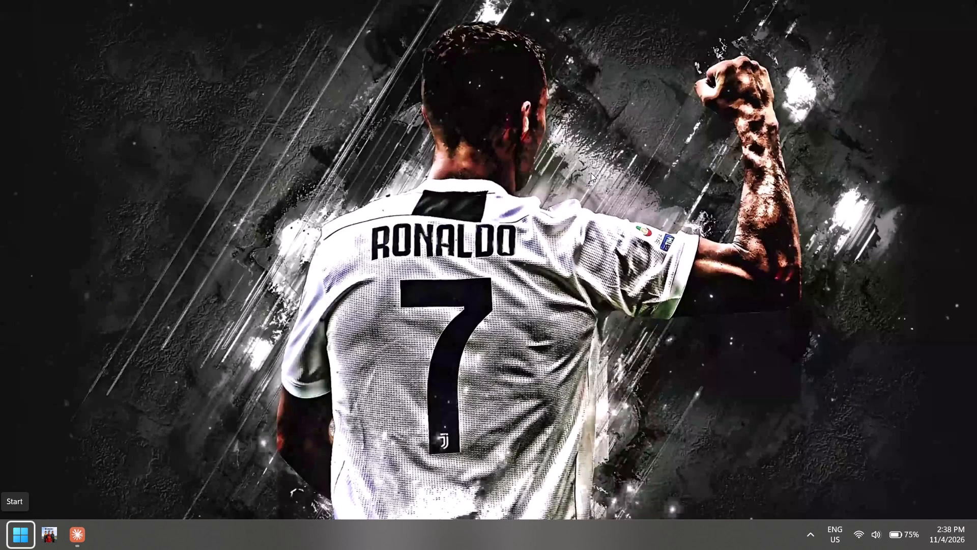
key("super+e")
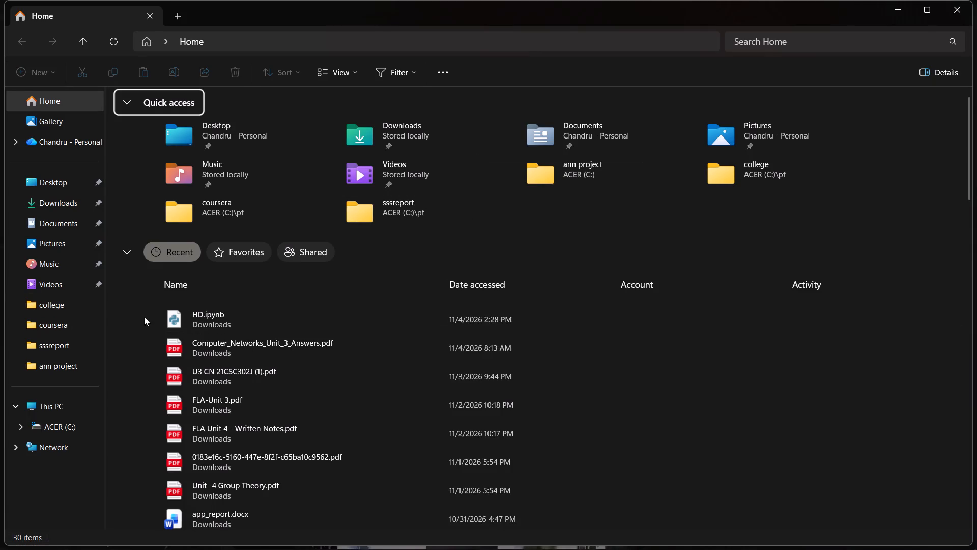
double_click(223, 320)
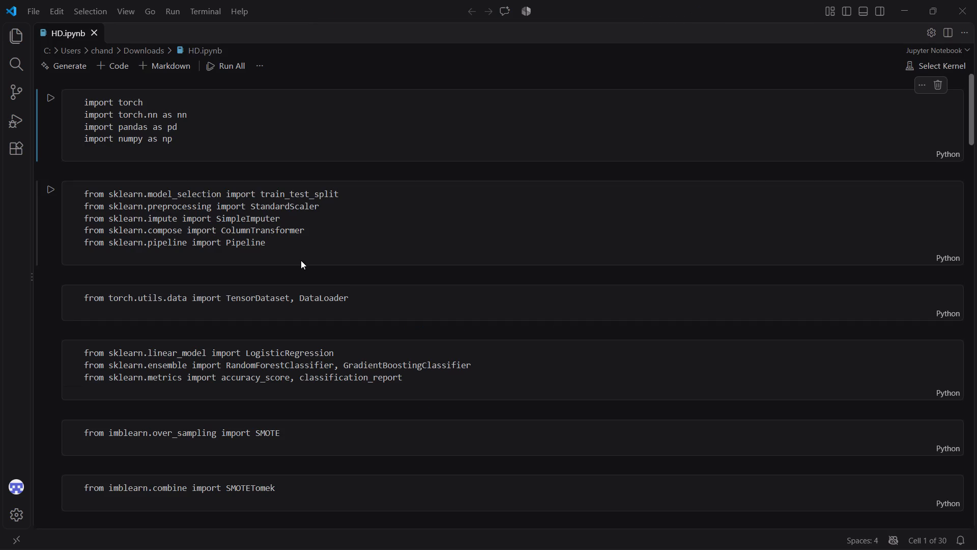
Review the HD.ipynb notebook's code cells and outputs, from the imports through the SMOTE models to the neural network, and close it.
scroll(362, 271, "down", 1)
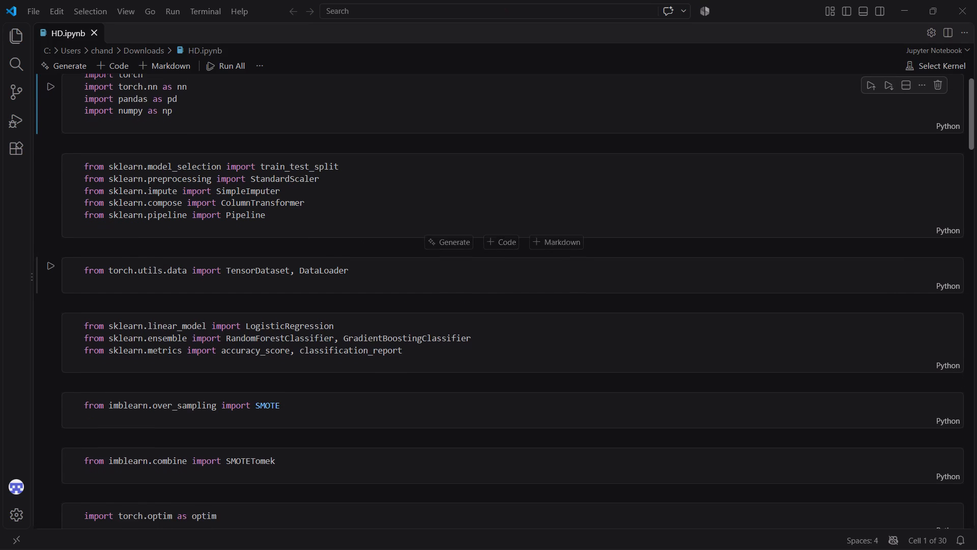
scroll(362, 271, "down", 3)
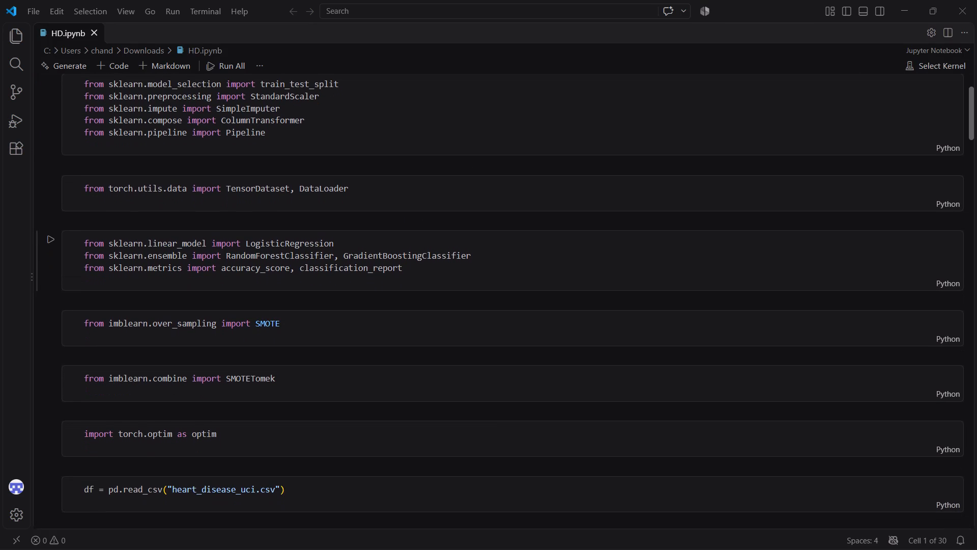
scroll(362, 271, "down", 3)
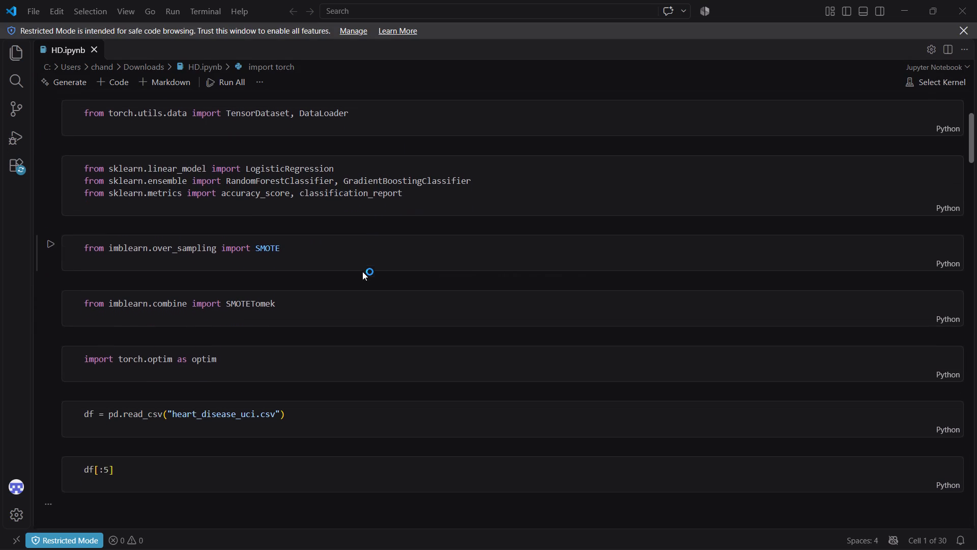
scroll(362, 271, "down", 4)
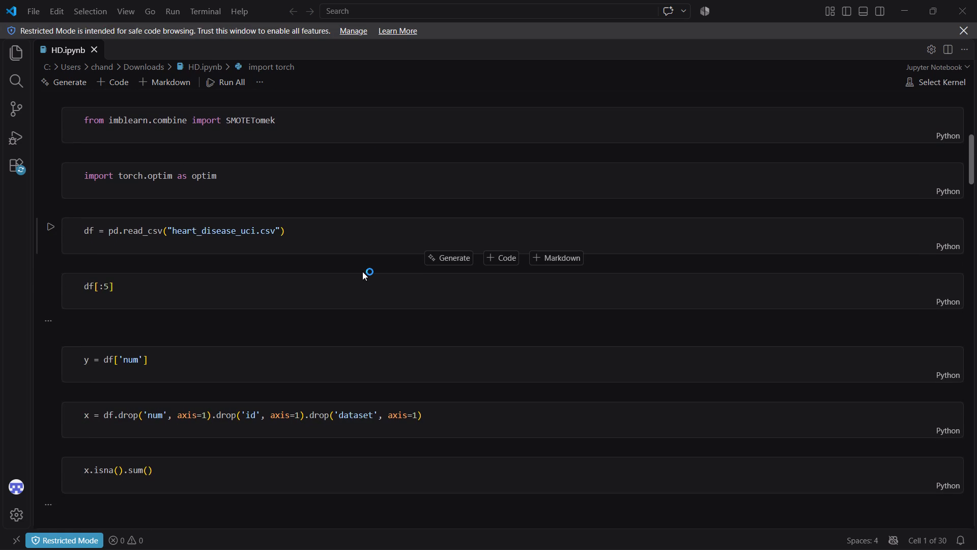
scroll(362, 271, "down", 2)
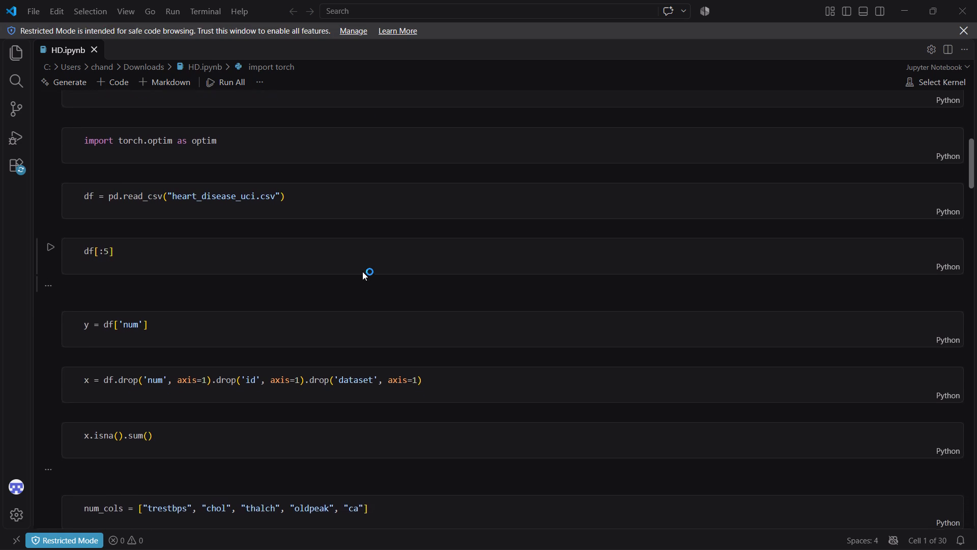
scroll(362, 271, "down", 2)
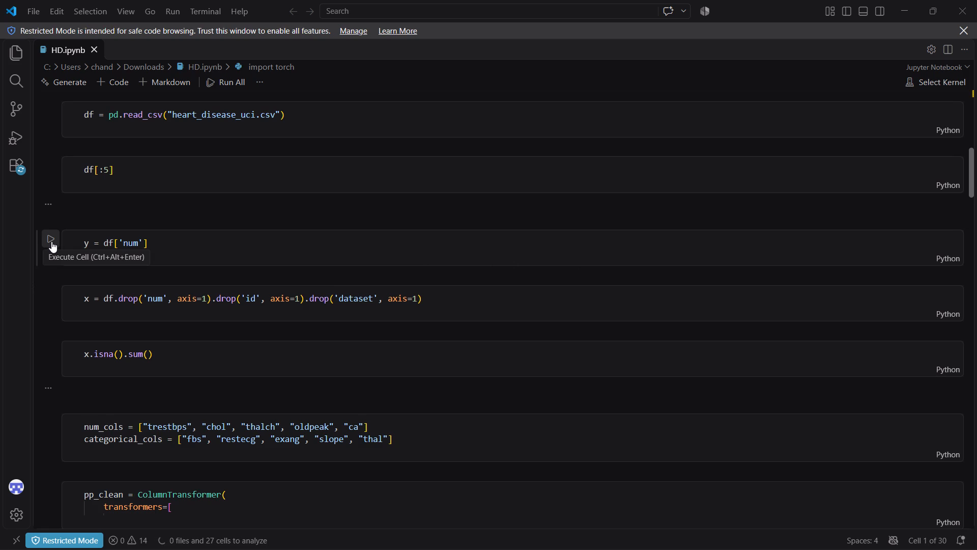
scroll(173, 294, "down", 8)
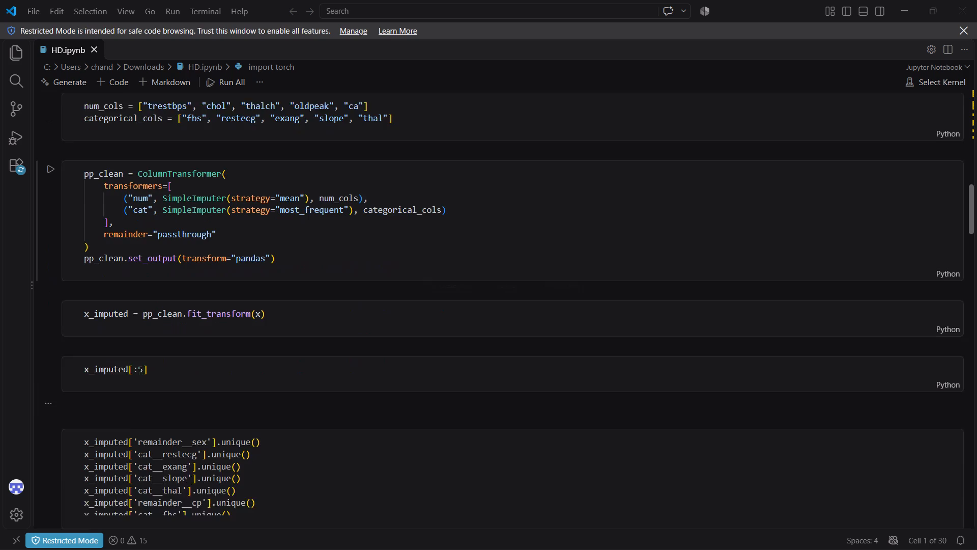
scroll(173, 294, "down", 9)
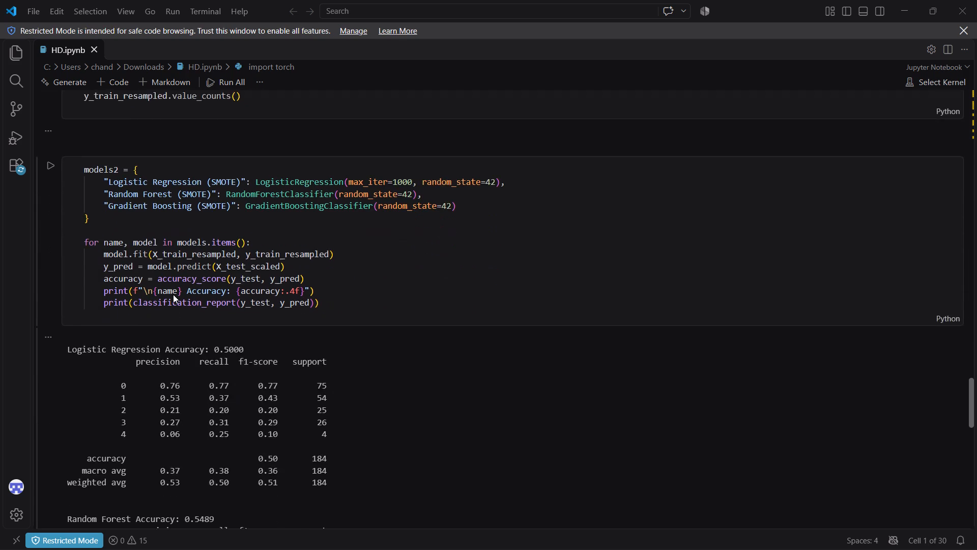
scroll(173, 294, "down", 5)
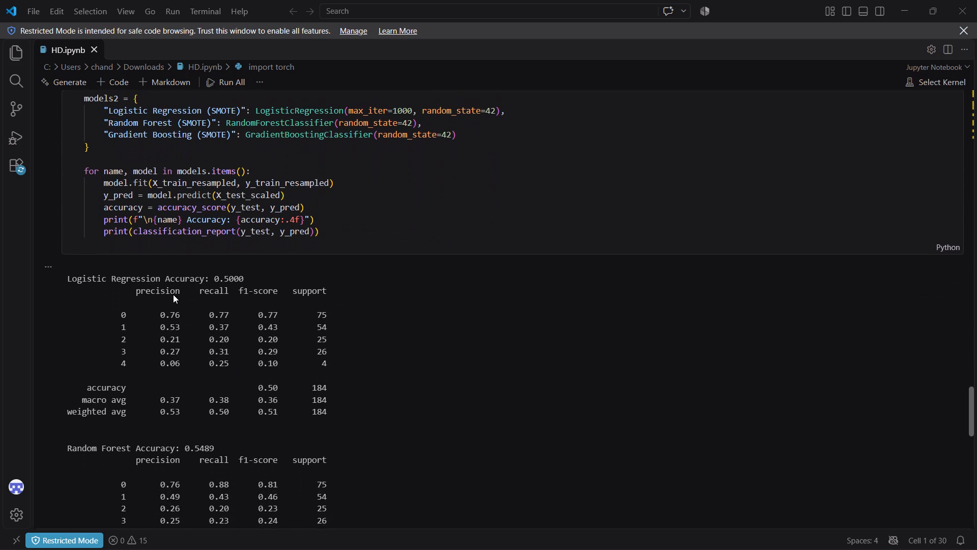
scroll(173, 294, "down", 8)
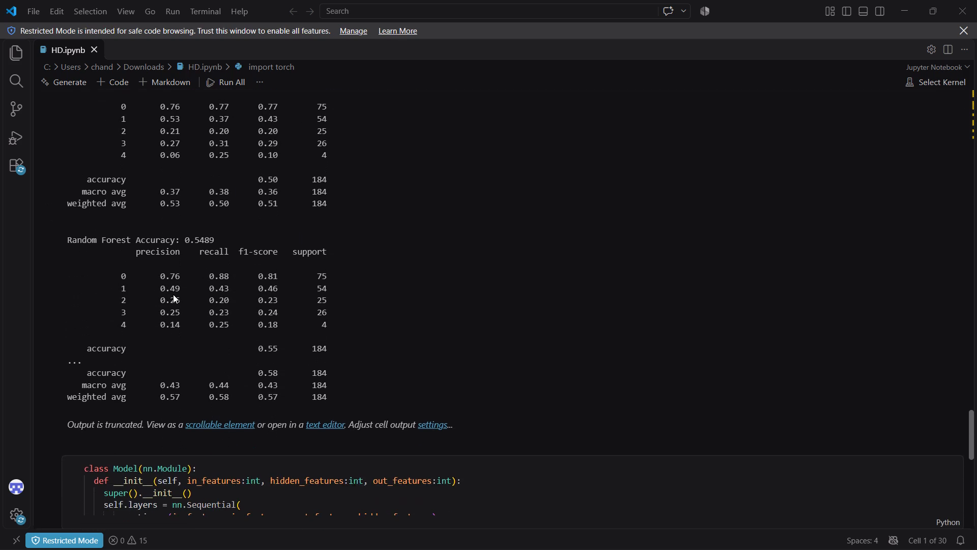
scroll(173, 294, "down", 7)
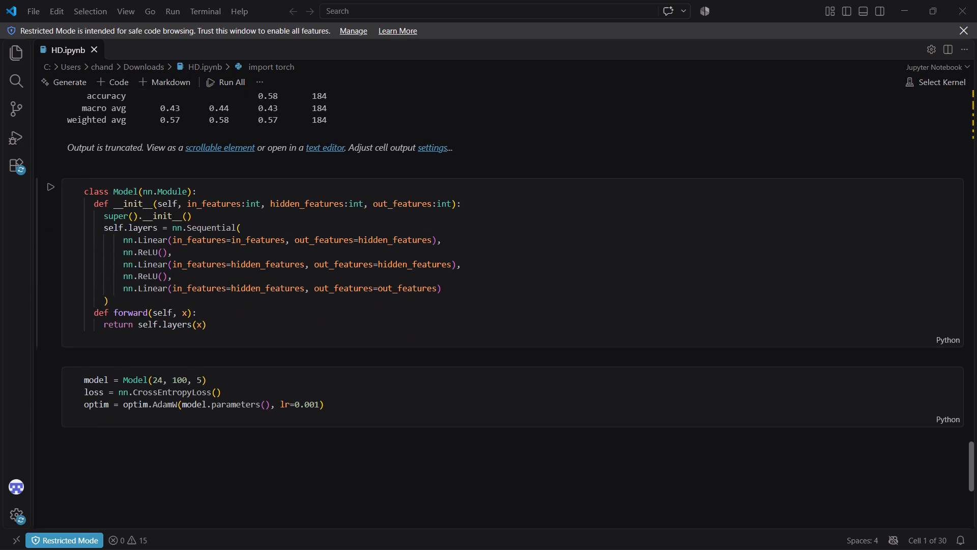
scroll(173, 294, "down", 10)
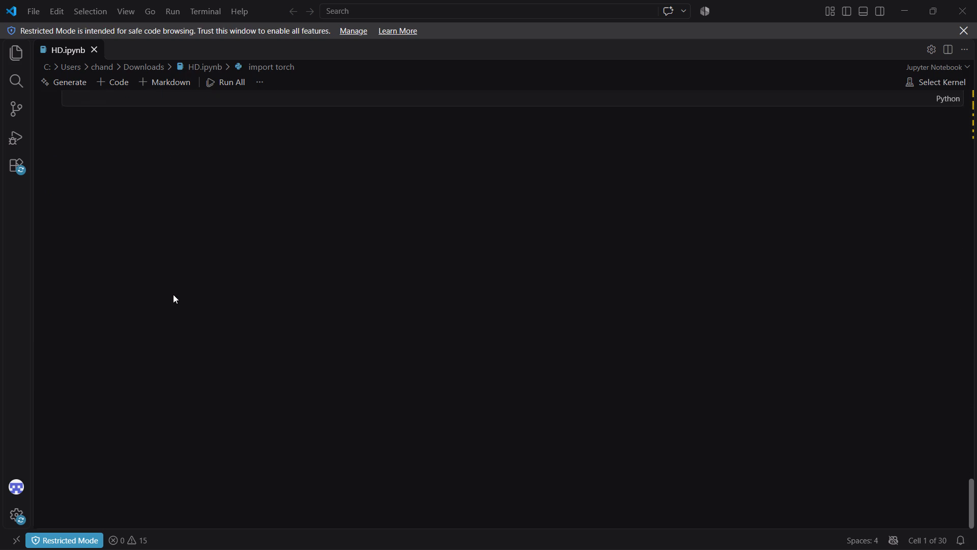
scroll(173, 294, "up", 14)
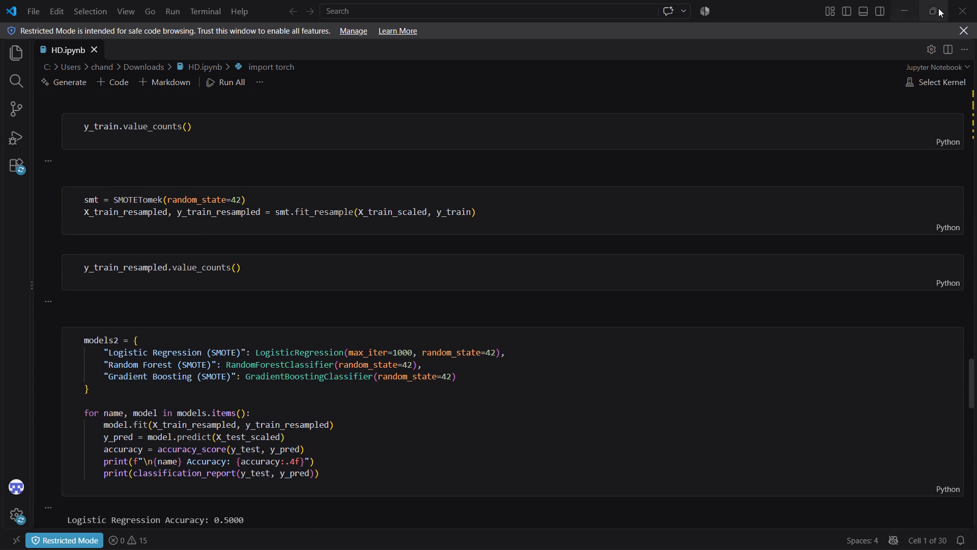
left_click(962, 2)
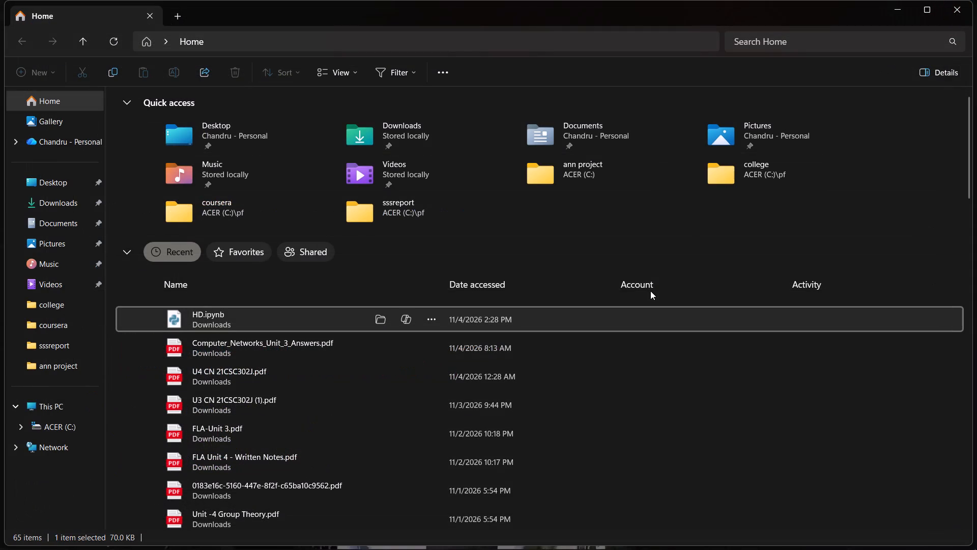
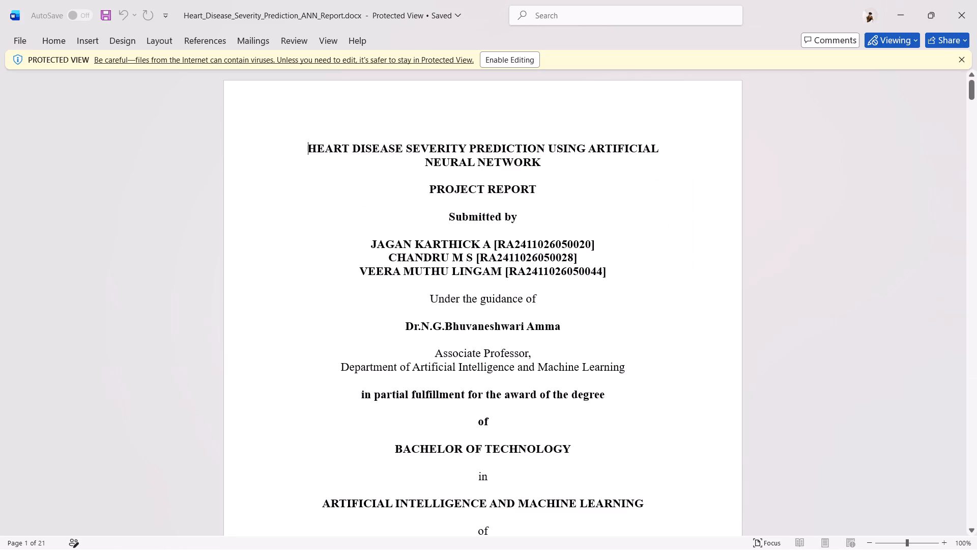
left_click(491, 67)
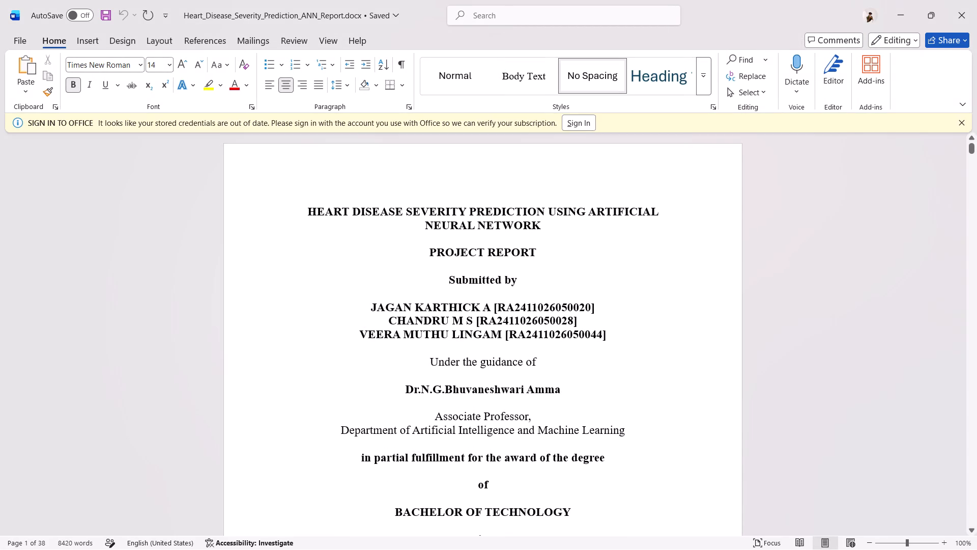
Replace the third student's entry under "Submitted by" on the title page with the new student's name in capitals.
left_click_drag(613, 332, 380, 329)
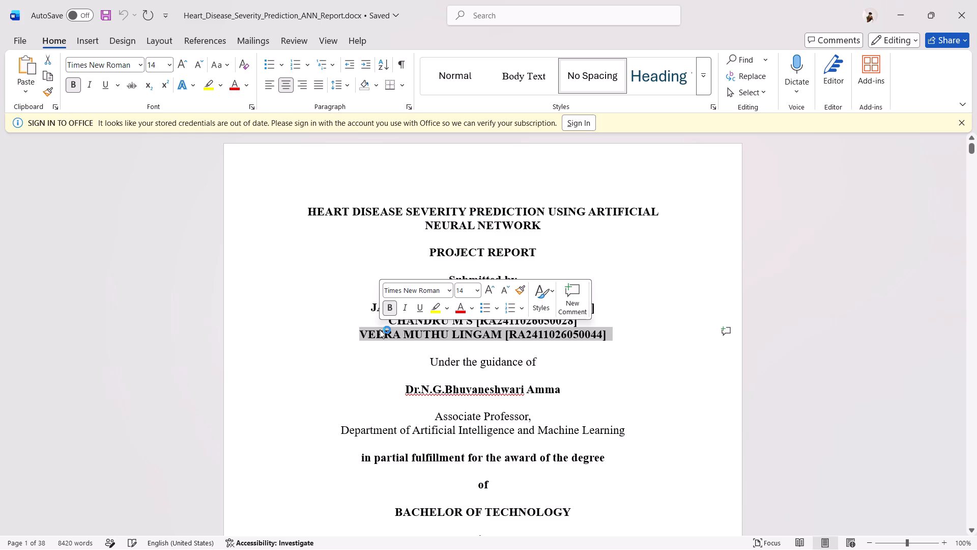
key("BackSpace")
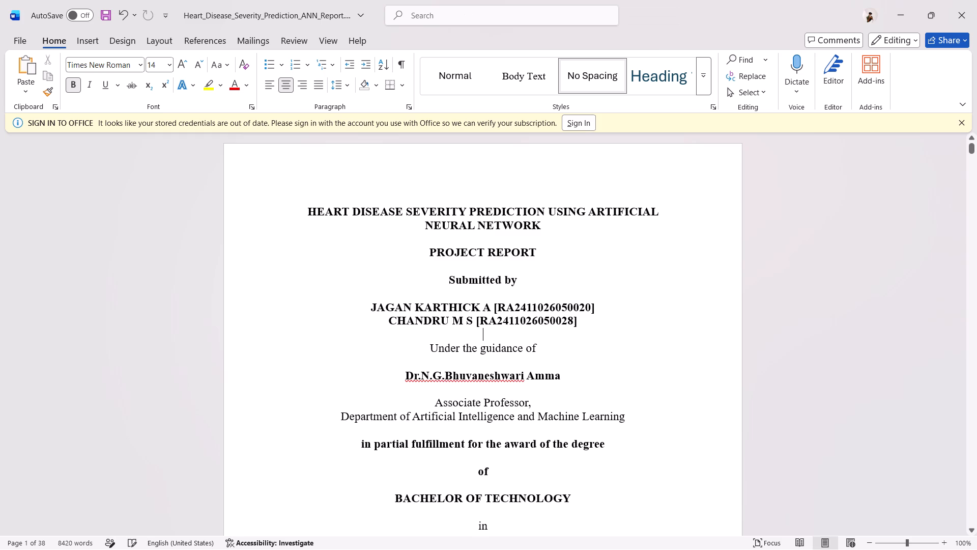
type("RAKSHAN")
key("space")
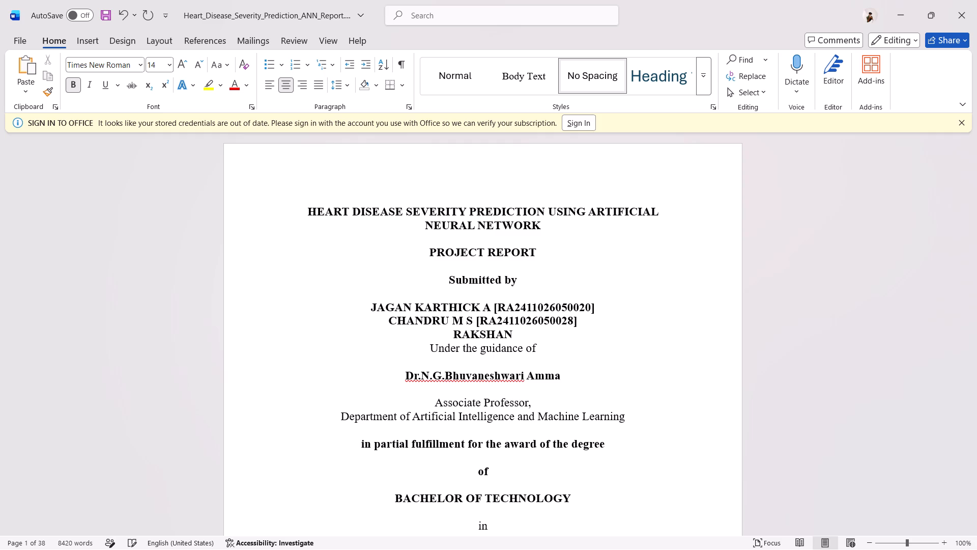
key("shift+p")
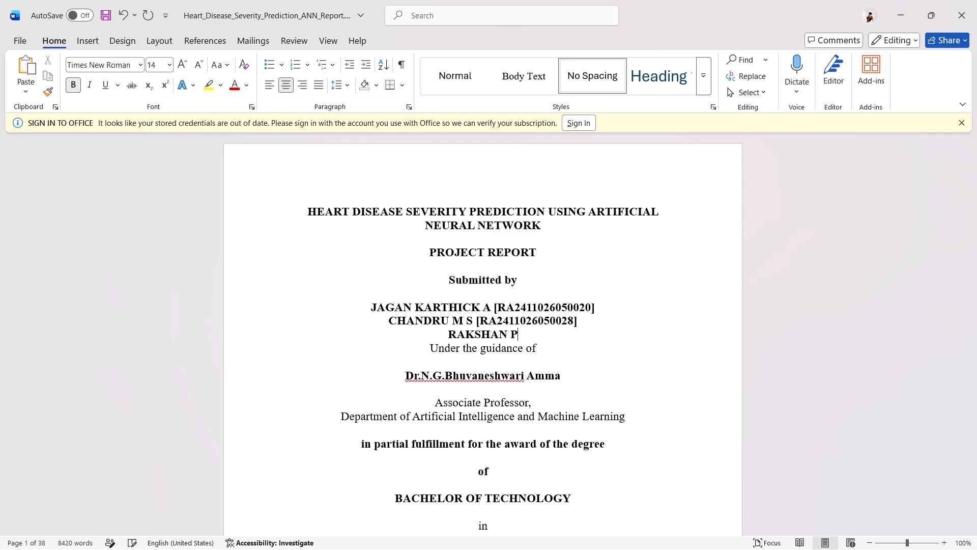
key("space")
Add the new student's registration number in square brackets after the name on the title page.
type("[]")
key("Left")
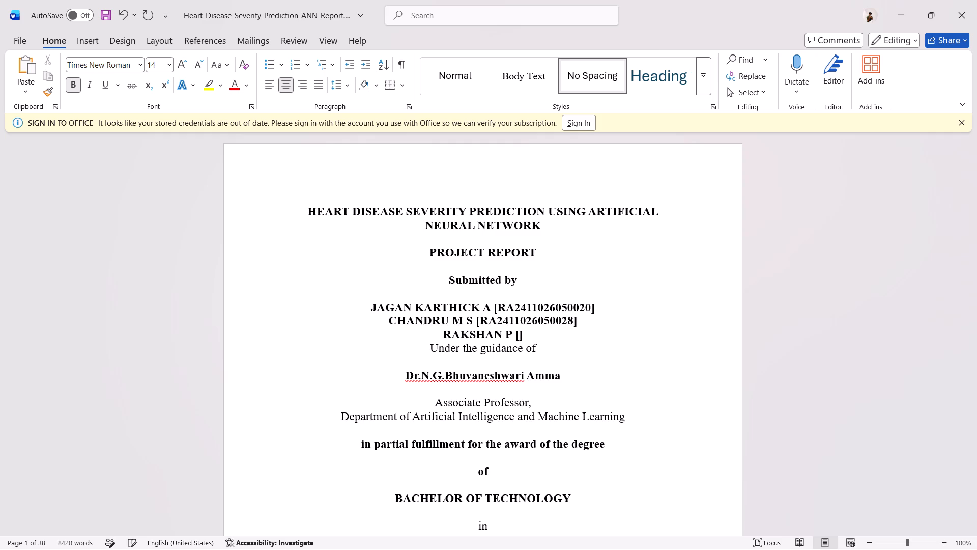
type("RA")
right_click(380, 329)
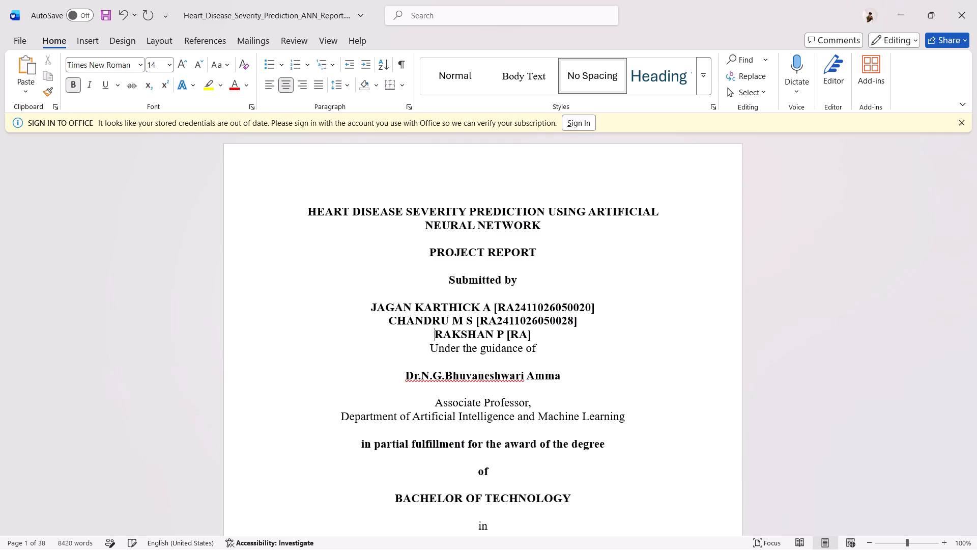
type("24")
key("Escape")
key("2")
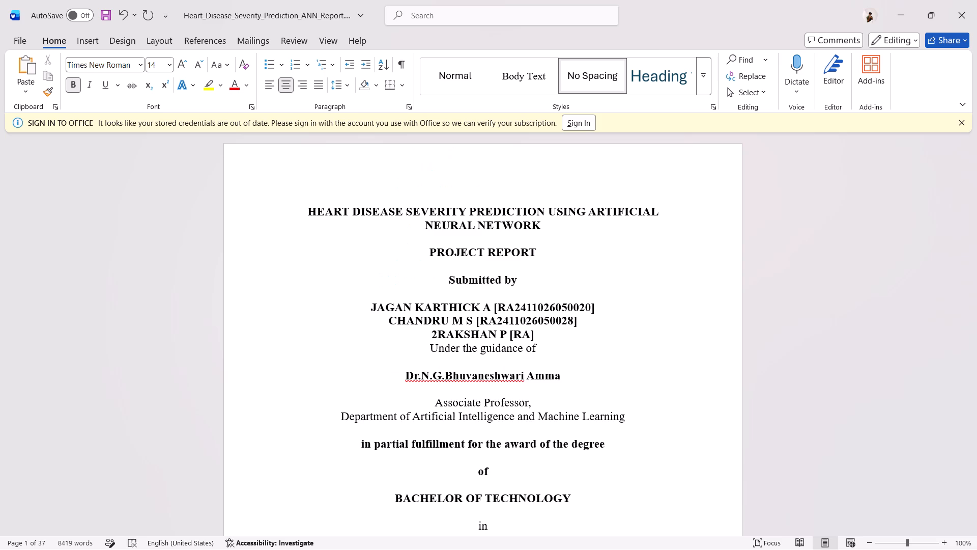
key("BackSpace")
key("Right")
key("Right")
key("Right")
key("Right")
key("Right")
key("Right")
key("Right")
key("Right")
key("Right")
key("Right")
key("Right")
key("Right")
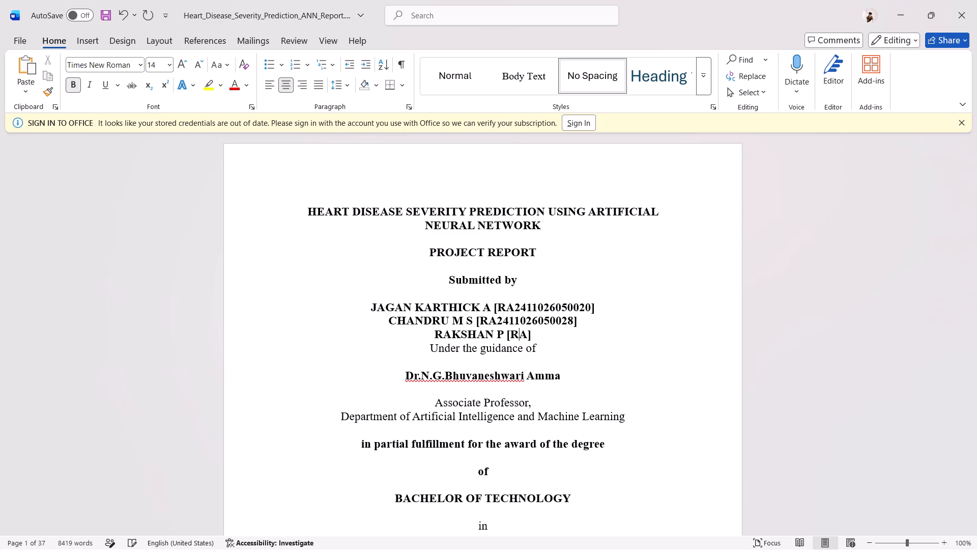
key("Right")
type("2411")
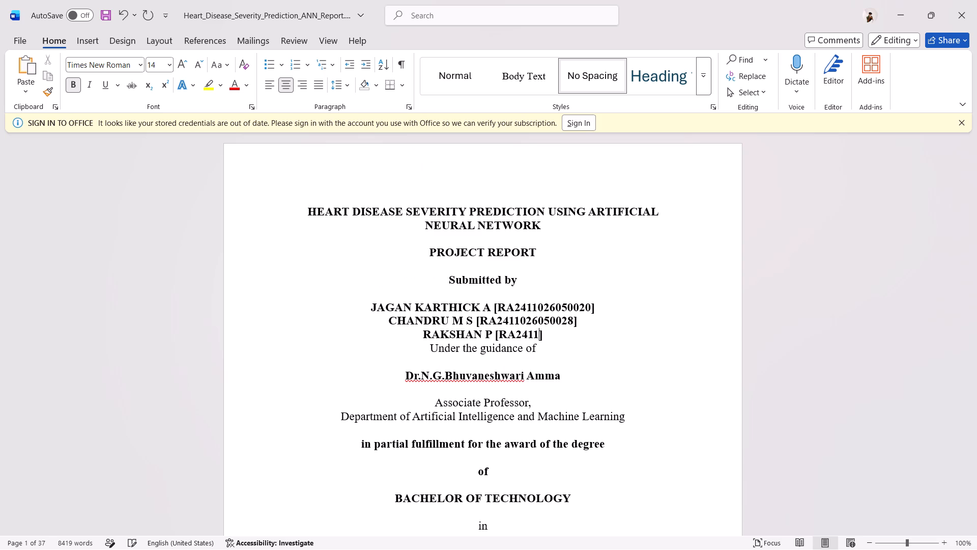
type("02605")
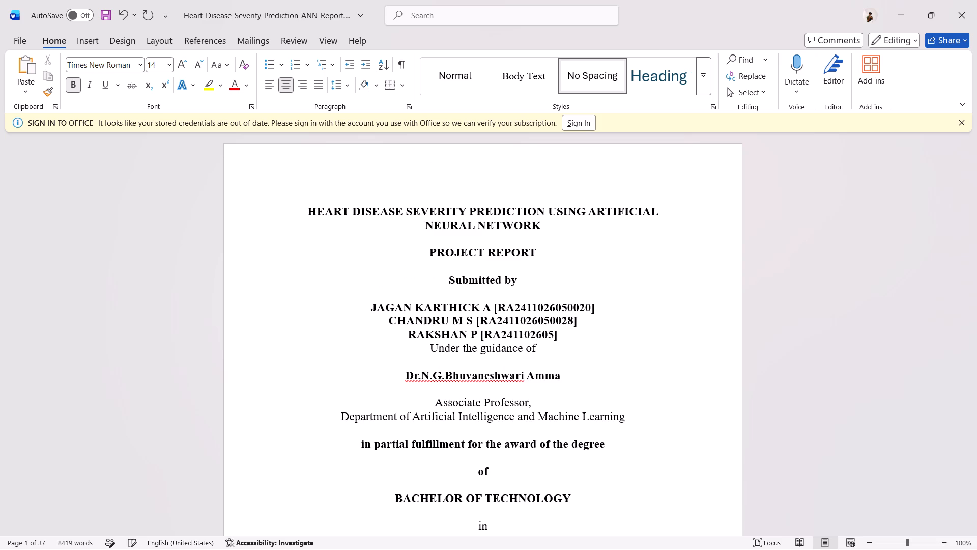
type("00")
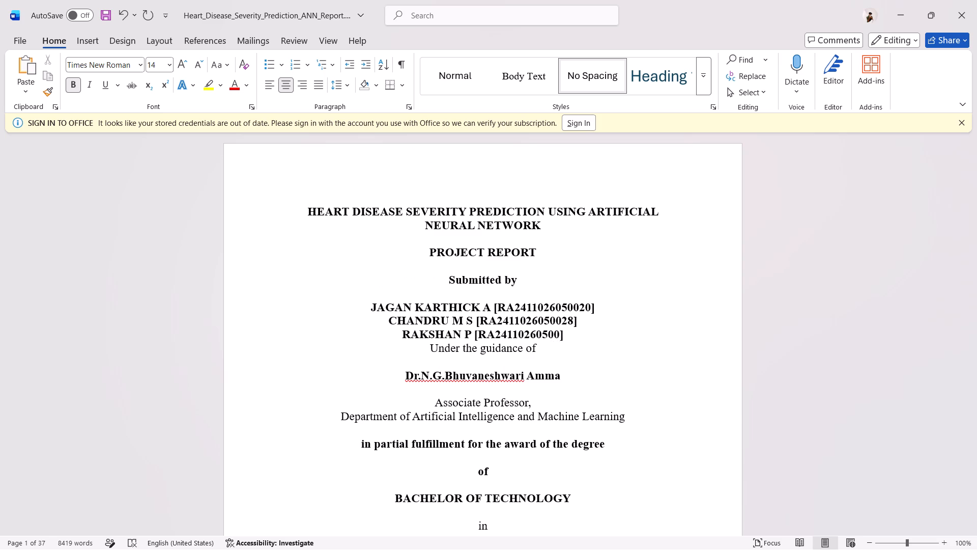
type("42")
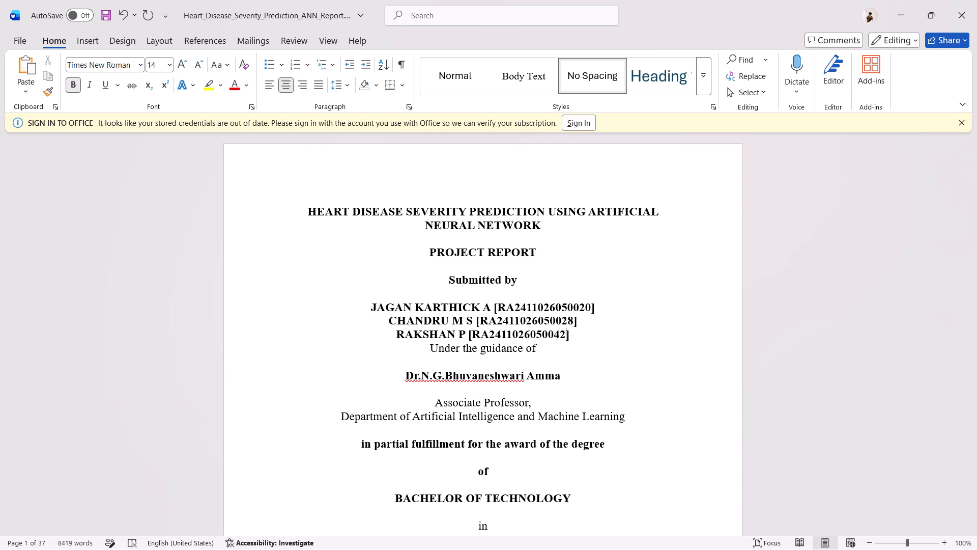
Insert a blank line between the third student's entry and "Under the guidance of".
left_click(587, 328)
key("Return")
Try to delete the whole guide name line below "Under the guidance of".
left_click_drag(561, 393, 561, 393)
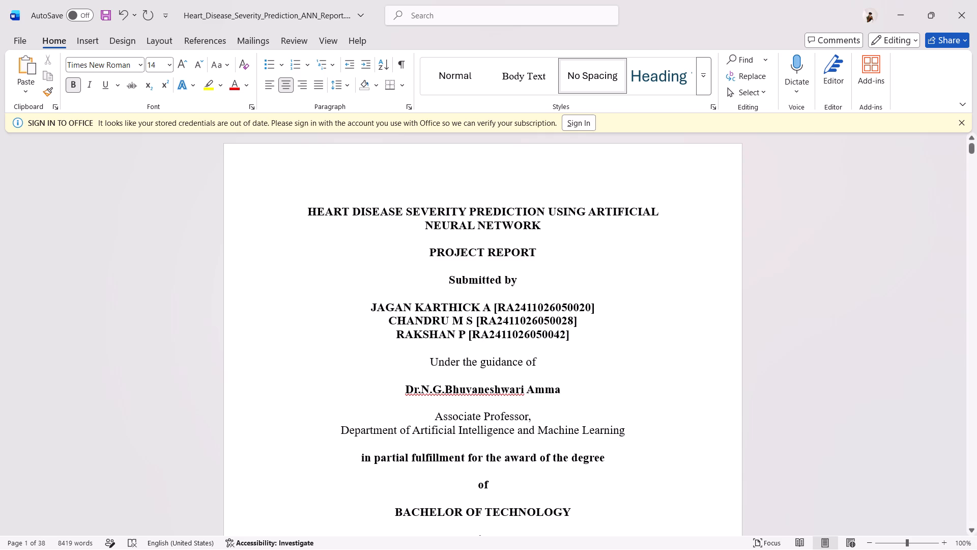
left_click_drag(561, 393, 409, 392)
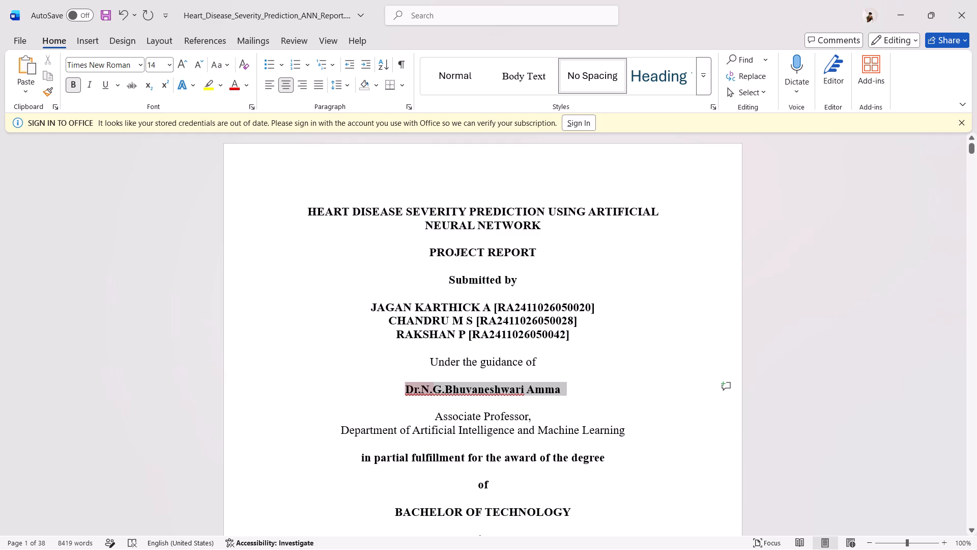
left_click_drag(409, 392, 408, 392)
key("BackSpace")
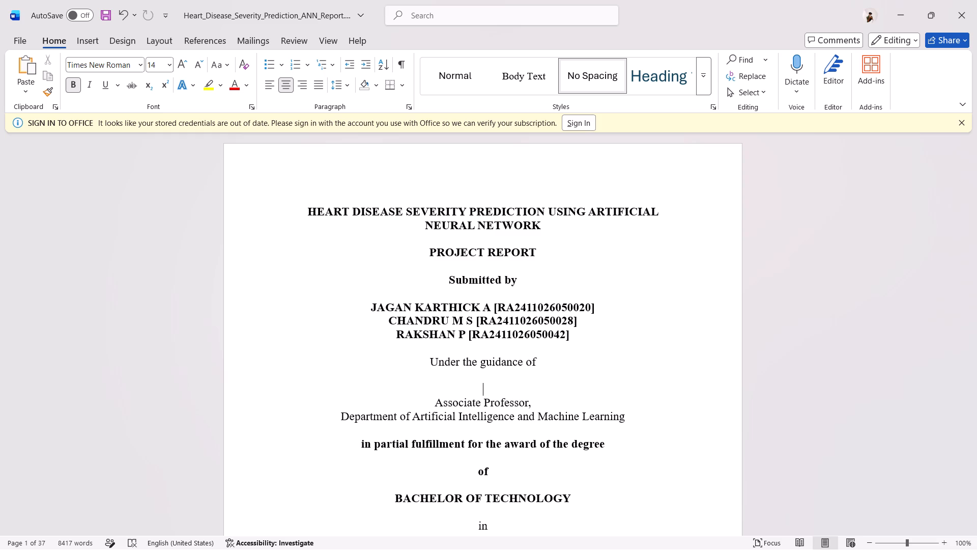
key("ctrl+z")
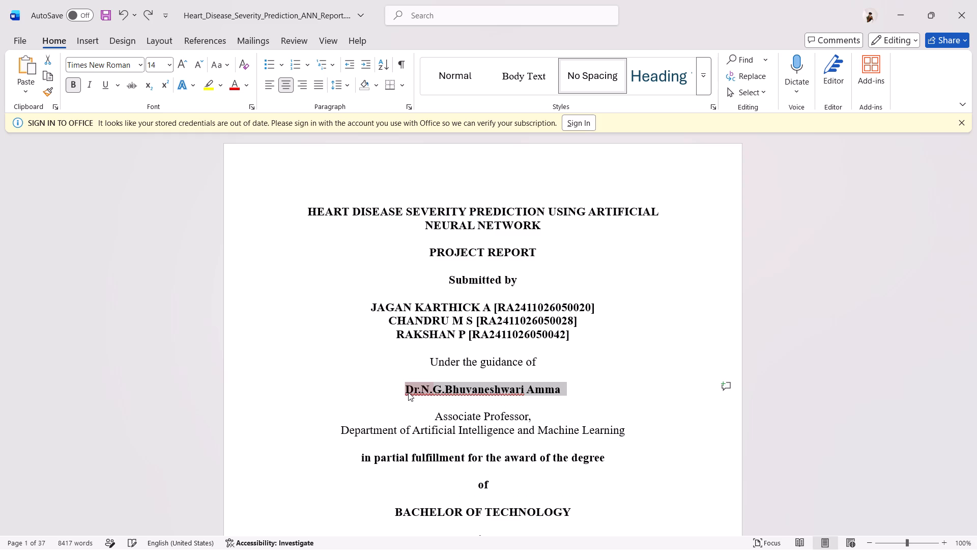
Replace the guide's name after "Dr." under "Under the guidance of" with the new guide's name in capitals.
left_click(578, 391)
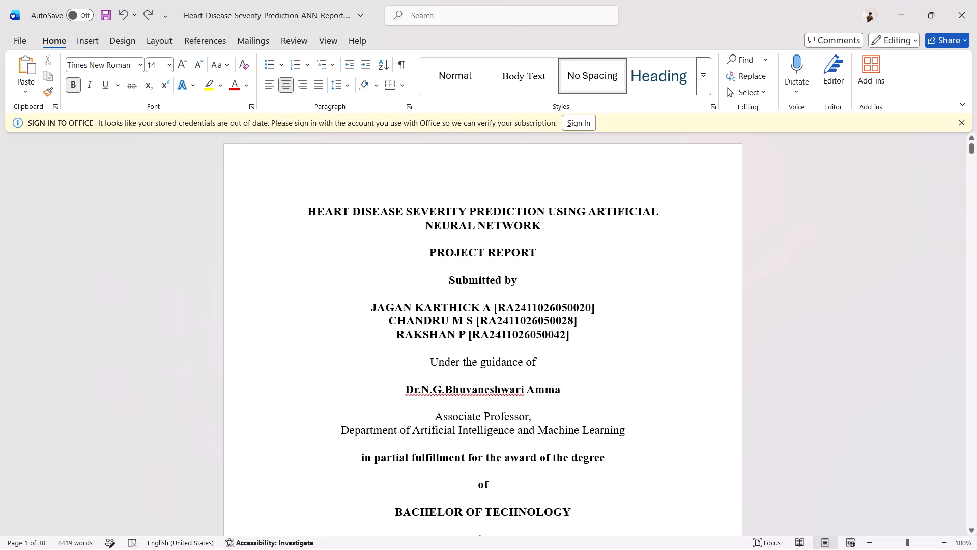
key("shift+Left")
key("shift+Left")
key("shift+Left")
key("shift+Left")
key("shift+Left")
key("shift+Left")
key("shift+Left")
key("shift+Left")
key("shift+Left")
key("shift+Left")
key("shift+Left")
key("shift+Left")
key("shift+Left")
key("shift+Left")
key("shift+Left")
key("shift+Left")
key("shift+Left")
key("shift+Left")
key("shift+Left")
key("shift+Left")
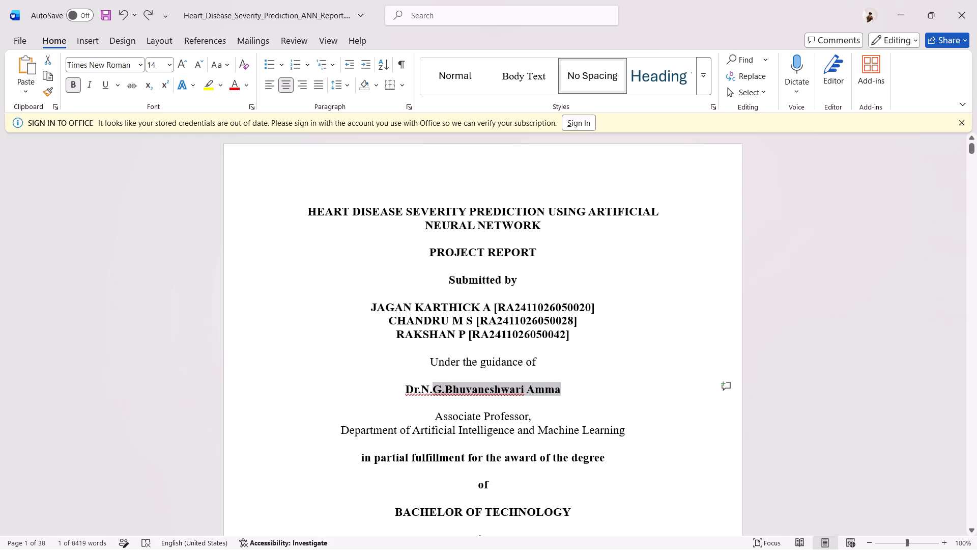
key("shift+Left")
key("shift+Left")
key("BackSpace")
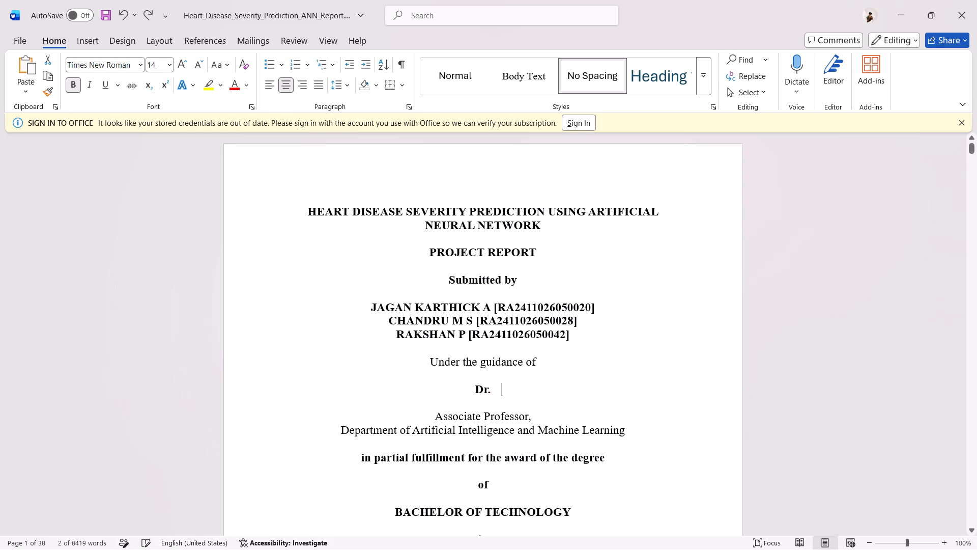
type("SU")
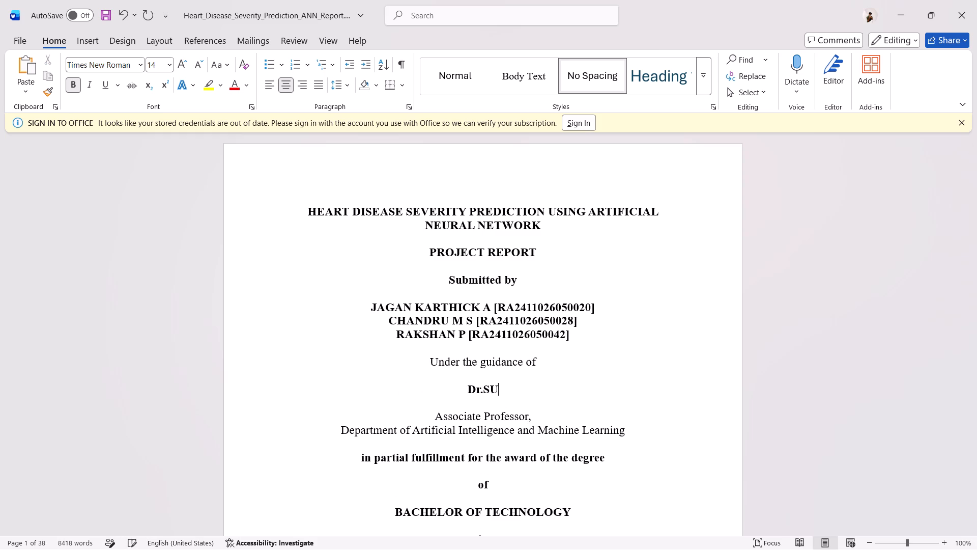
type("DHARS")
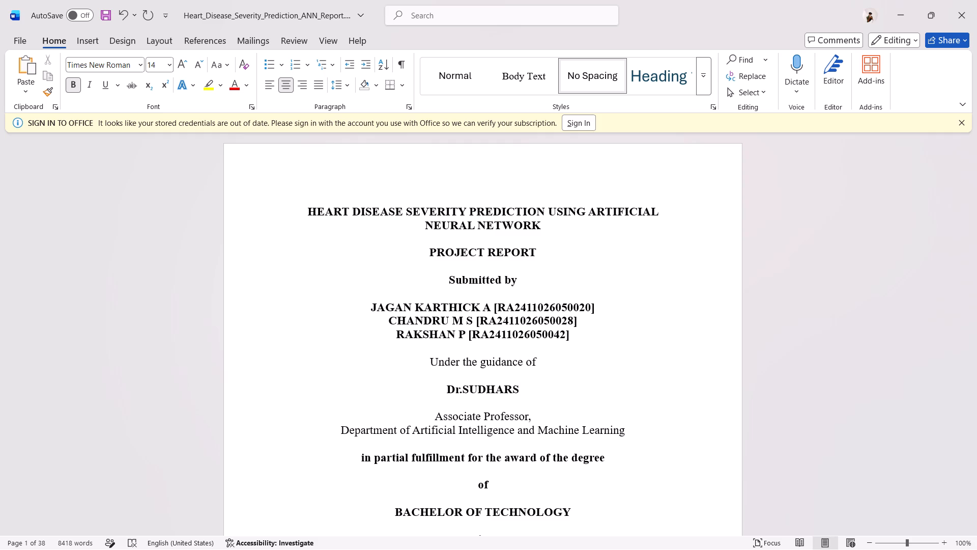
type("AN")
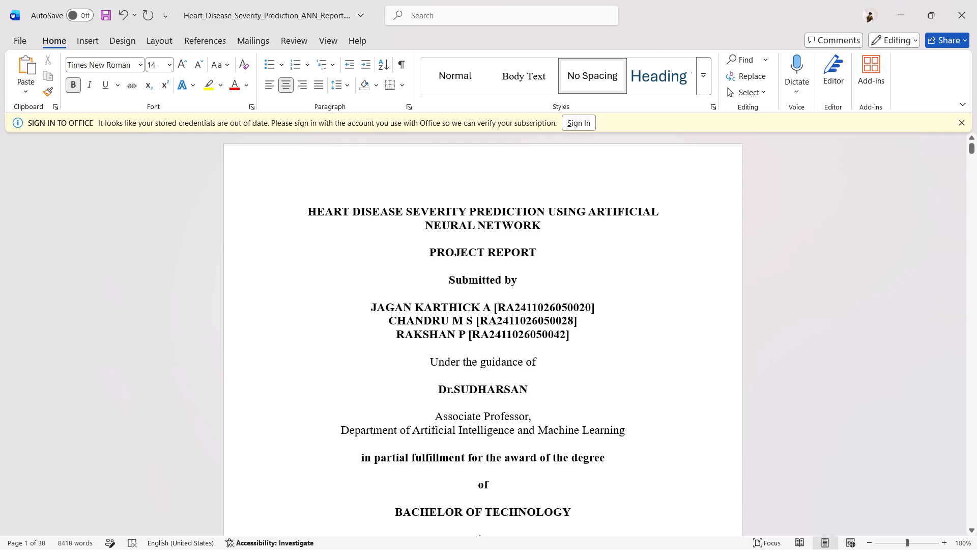
Replace the department name after "Department of" in the guide's details with "Electrical and Commun".
left_click(636, 430)
key("BackSpace")
key("BackSpace")
key("BackSpace")
key("BackSpace")
key("BackSpace")
key("BackSpace")
key("BackSpace")
key("BackSpace")
key("BackSpace")
key("BackSpace")
key("BackSpace")
key("BackSpace")
key("BackSpace")
key("BackSpace")
key("BackSpace")
key("BackSpace")
key("BackSpace")
key("BackSpace")
key("BackSpace")
key("BackSpace")
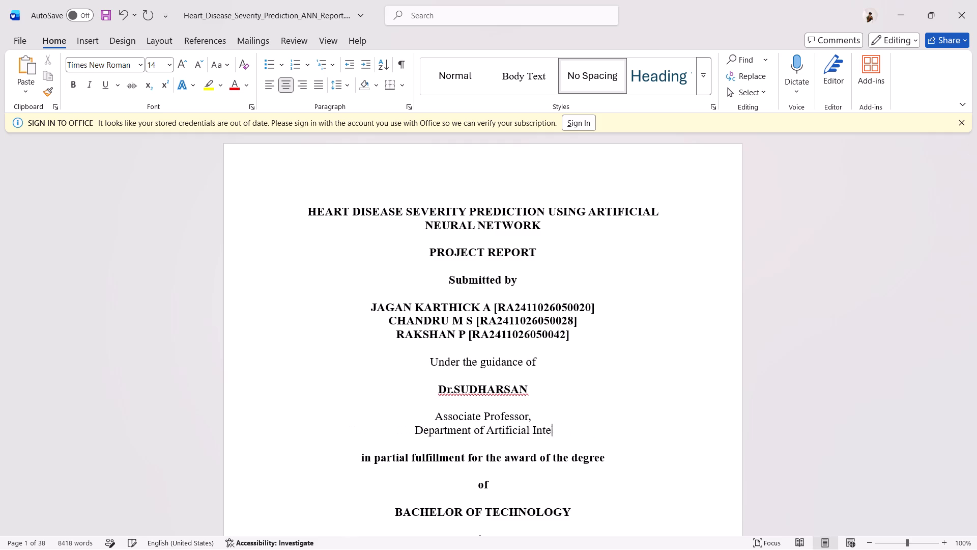
key("BackSpace")
key("BackSpace")
key("BackSpace")
key("BackSpace")
key("BackSpace")
key("BackSpace")
key("BackSpace")
key("BackSpace")
key("BackSpace")
key("BackSpace")
key("BackSpace")
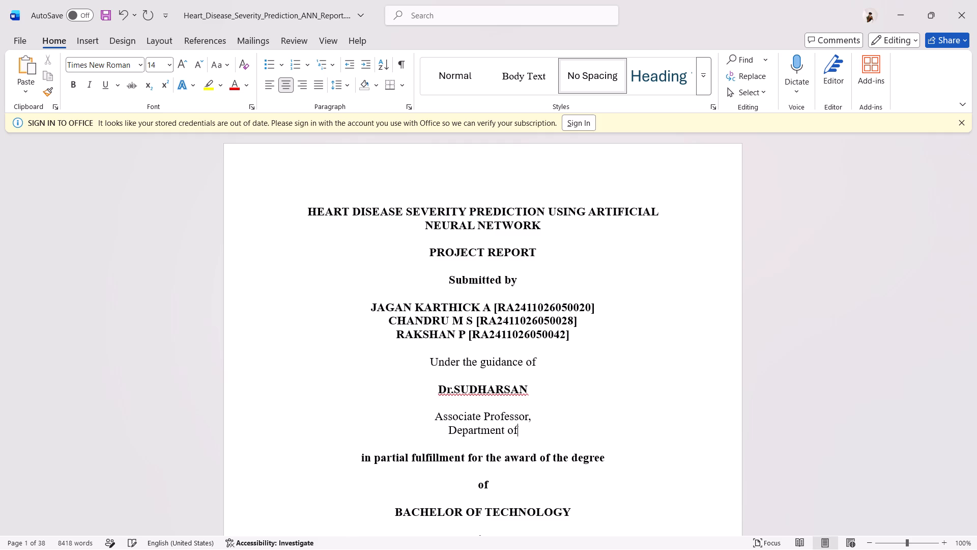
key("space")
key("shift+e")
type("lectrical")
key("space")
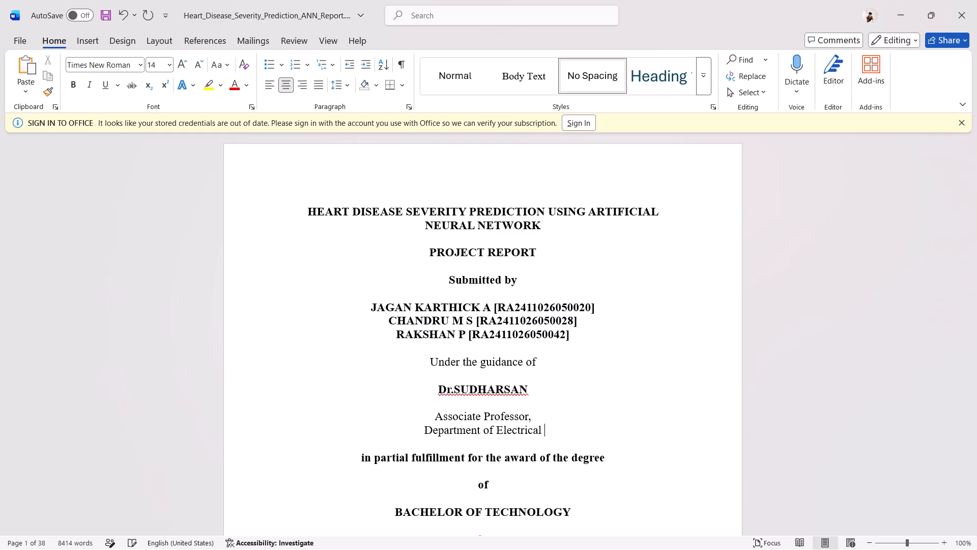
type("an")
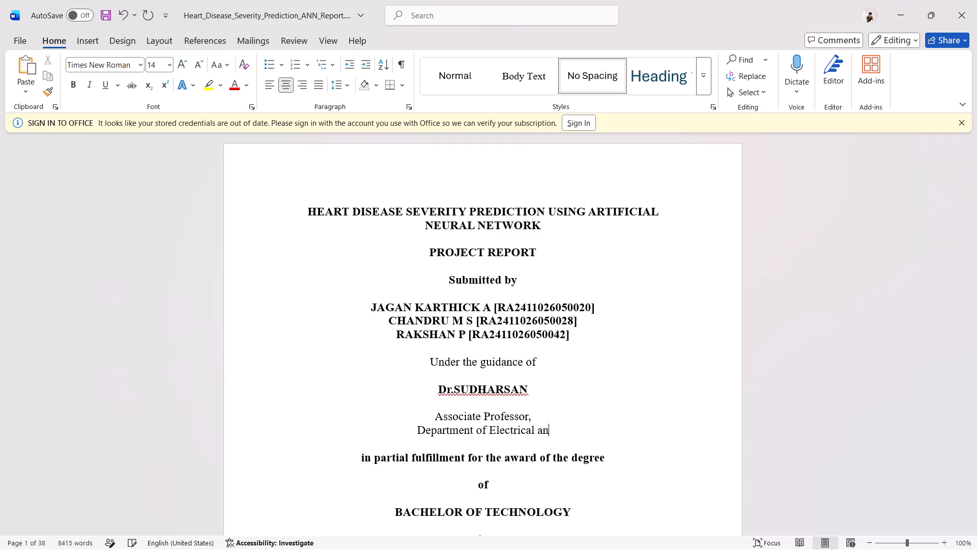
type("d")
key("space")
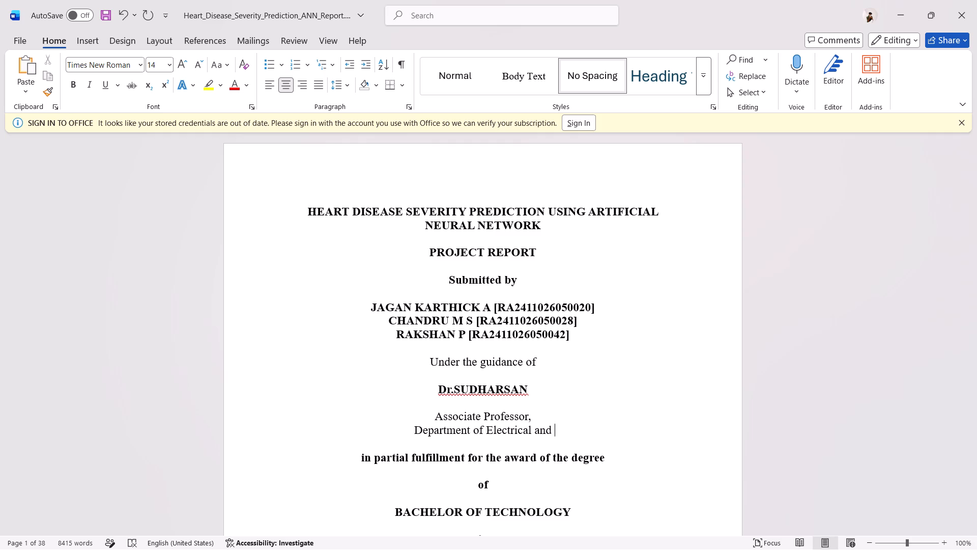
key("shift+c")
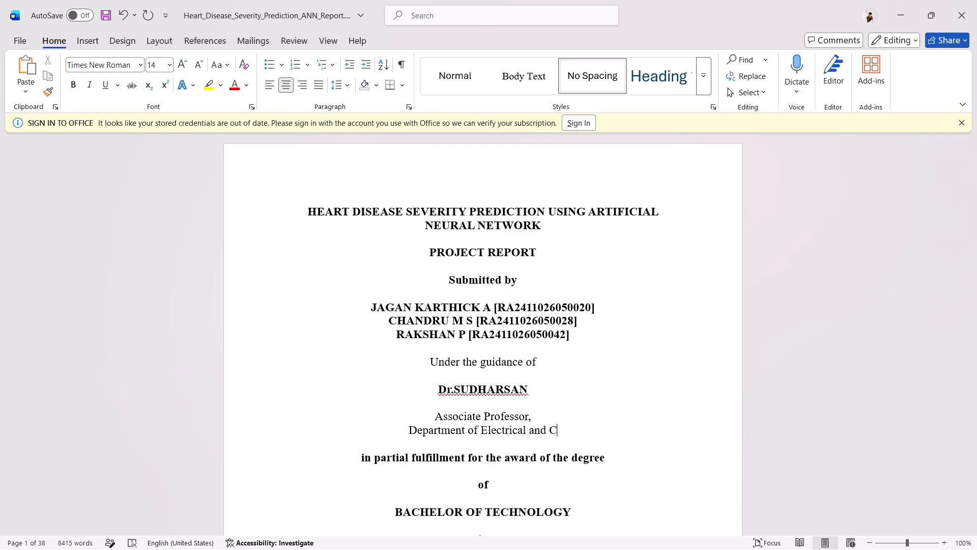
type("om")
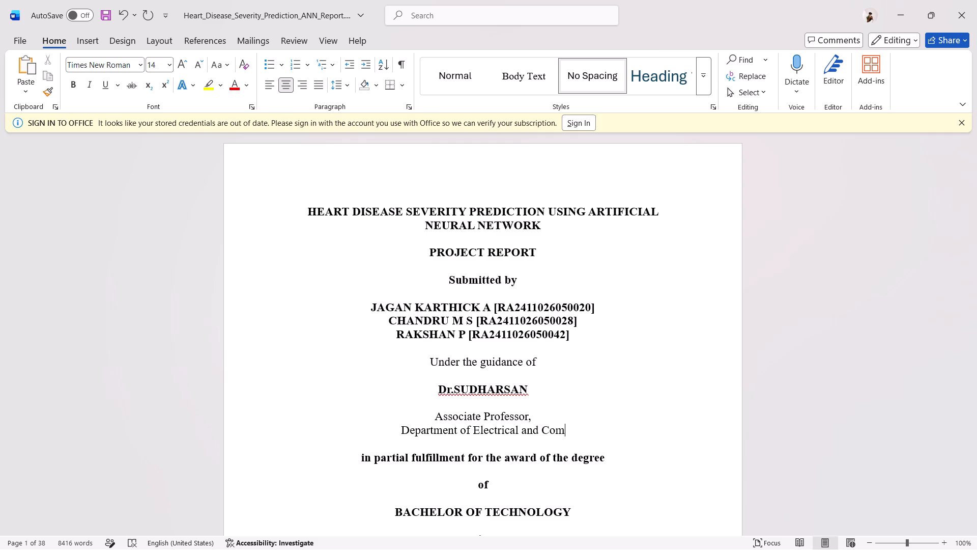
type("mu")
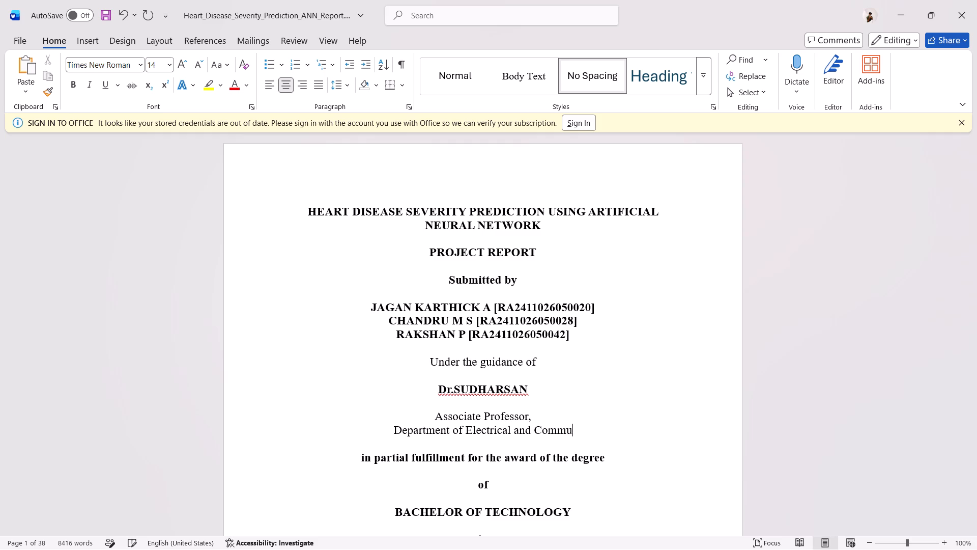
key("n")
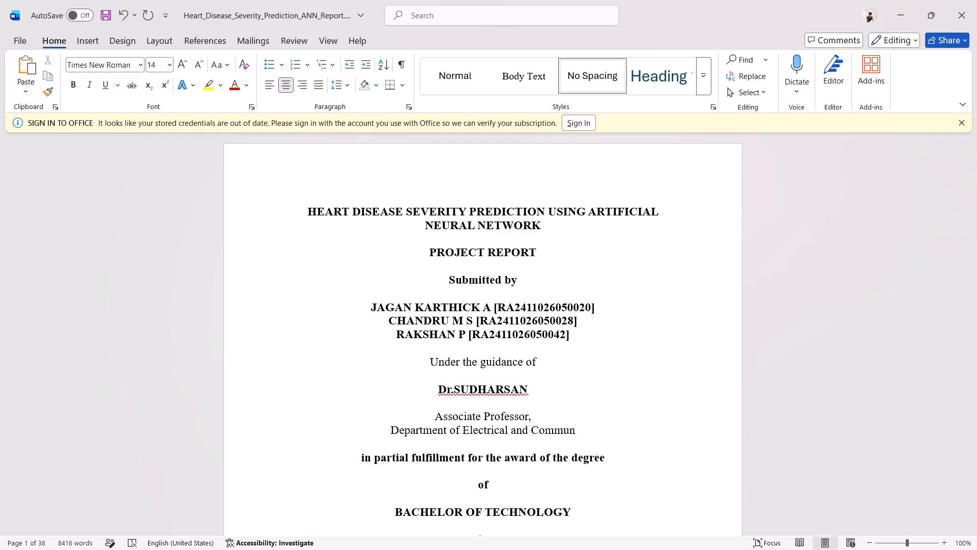
Switch to the Brave browser and search the web in a new tab for "ece full form".
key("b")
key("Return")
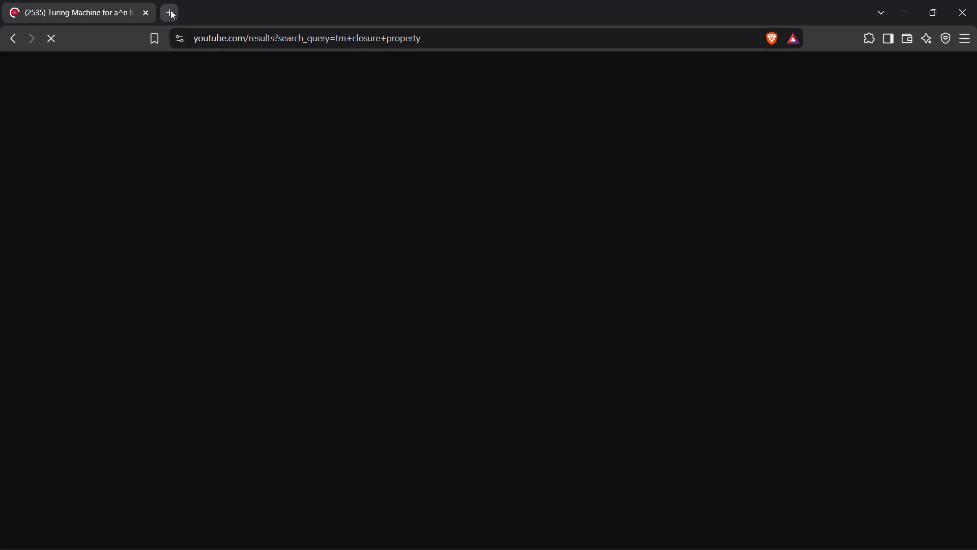
left_click(170, 10)
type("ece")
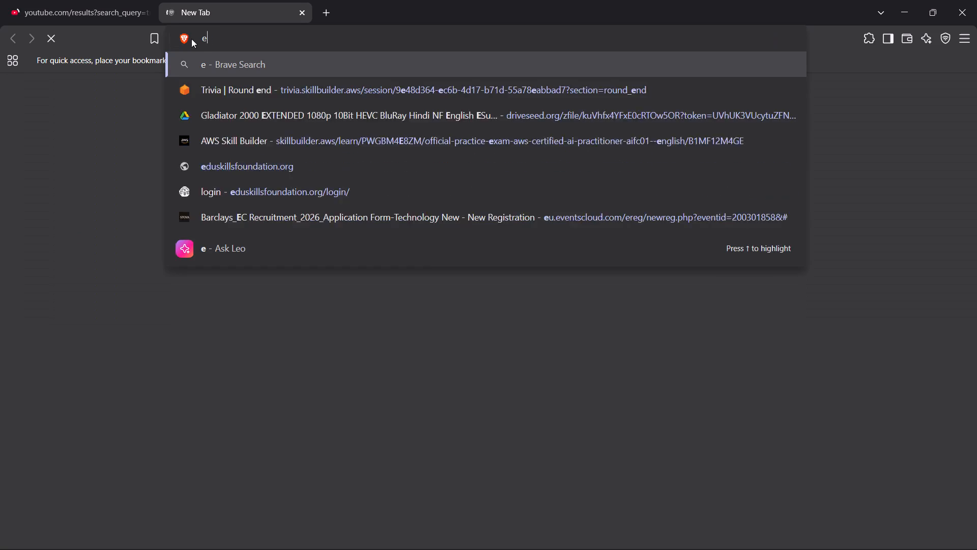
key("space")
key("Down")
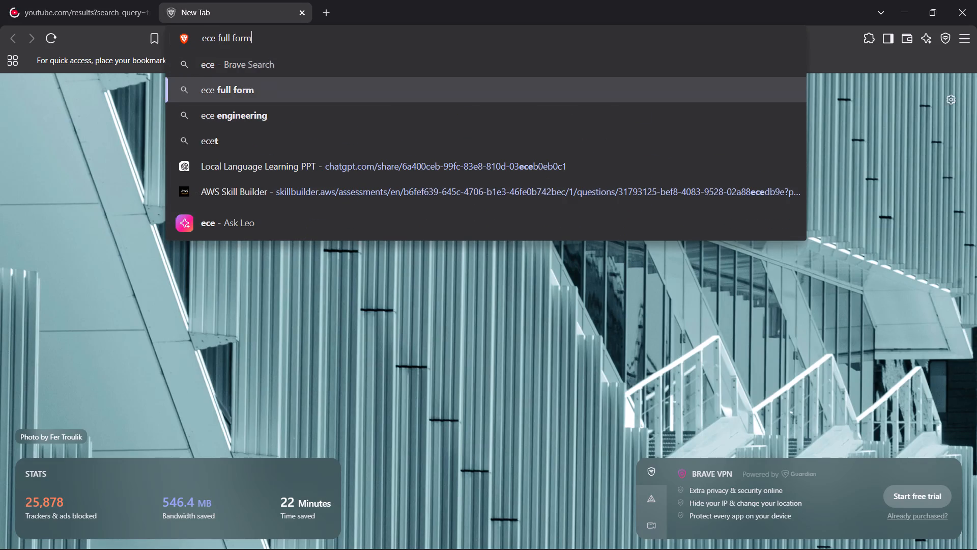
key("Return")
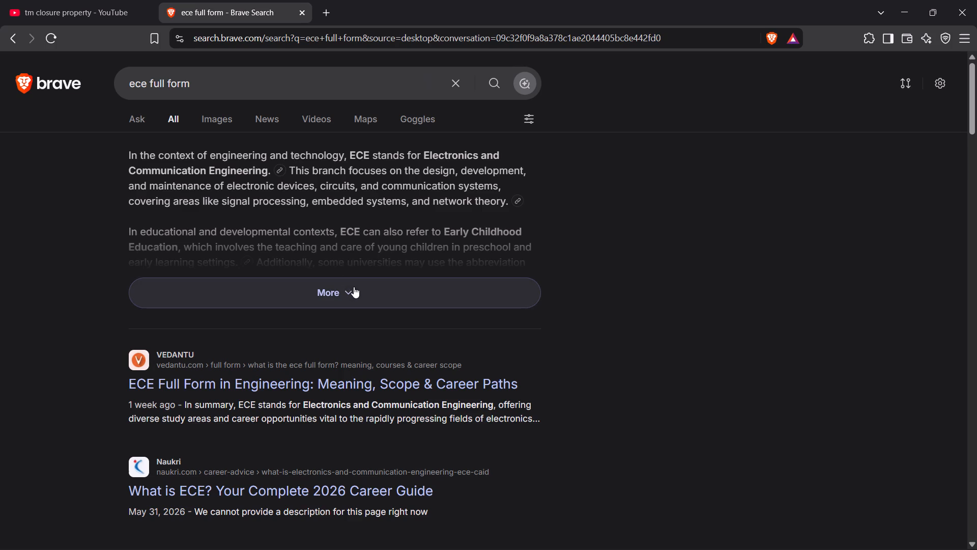
Return to the Word report and change "Electrical" to "Electronics" in the guide's department line.
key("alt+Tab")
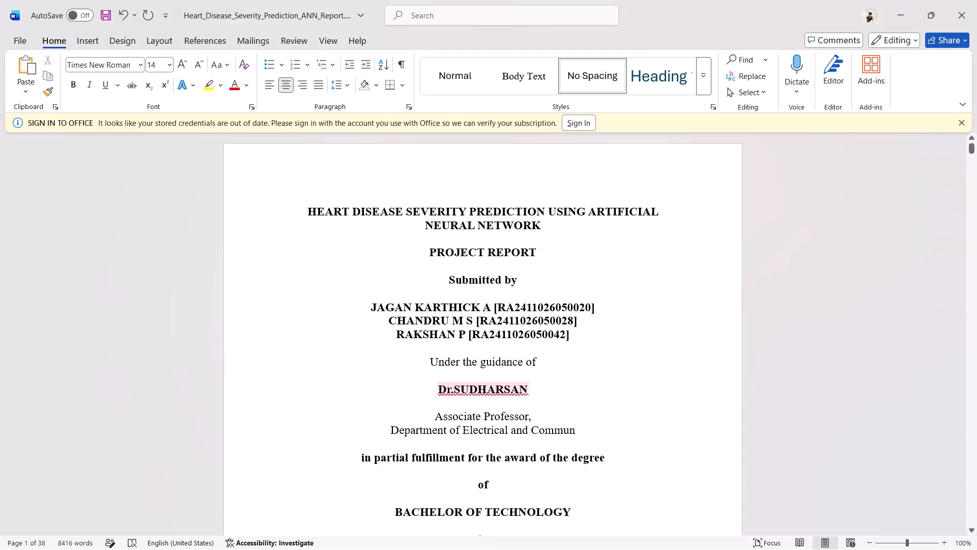
left_click(506, 432)
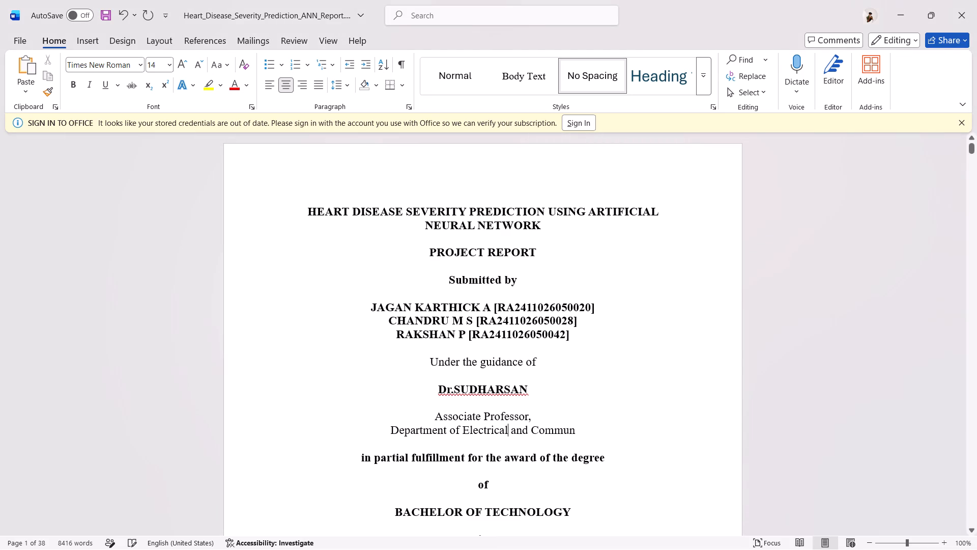
key("BackSpace")
key("BackSpace")
key("BackSpace")
key("BackSpace")
key("BackSpace")
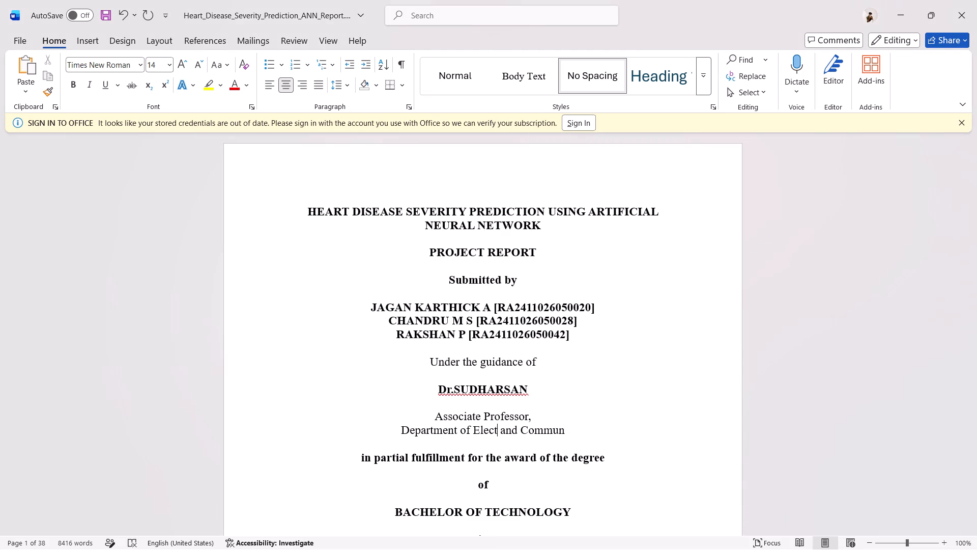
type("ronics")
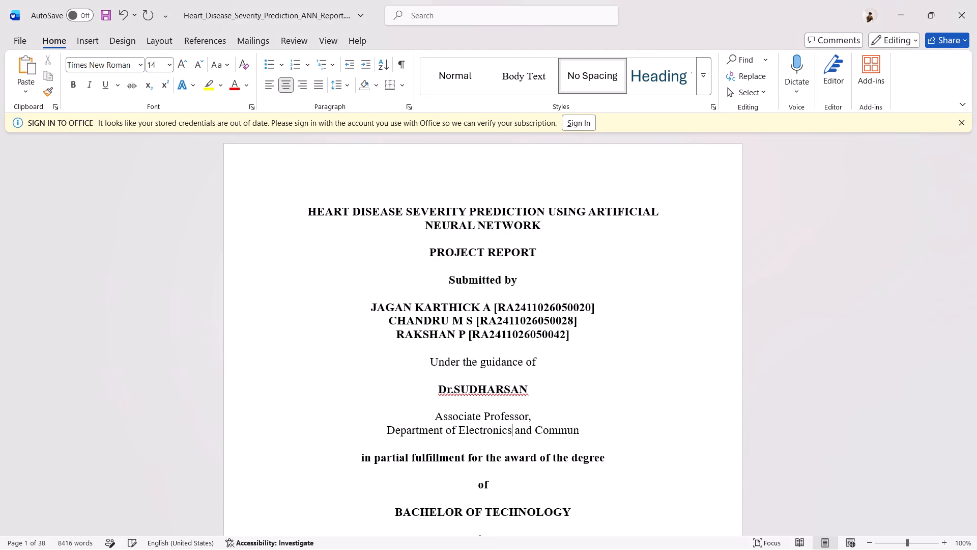
Complete the unfinished word "Commun" in the guide's department line as "Communication" and add "Engineering" after it.
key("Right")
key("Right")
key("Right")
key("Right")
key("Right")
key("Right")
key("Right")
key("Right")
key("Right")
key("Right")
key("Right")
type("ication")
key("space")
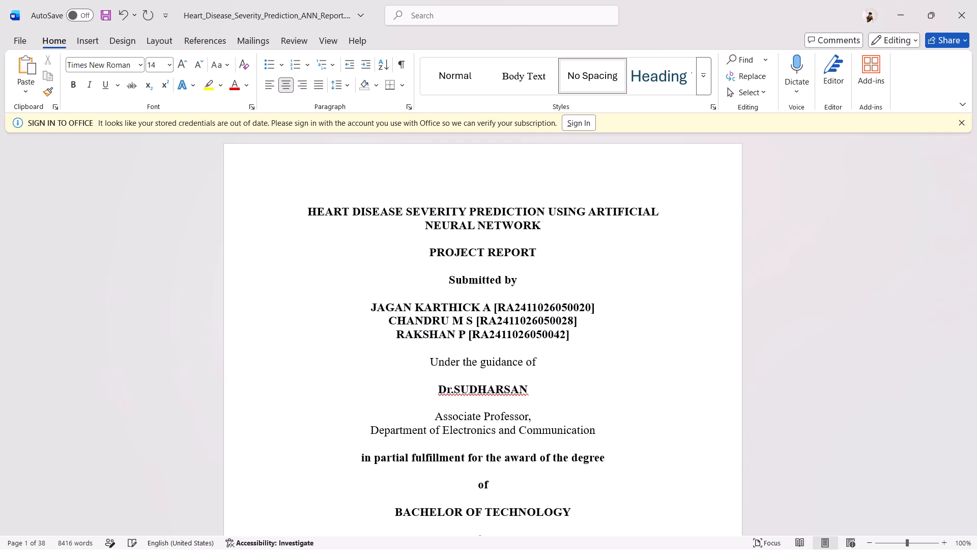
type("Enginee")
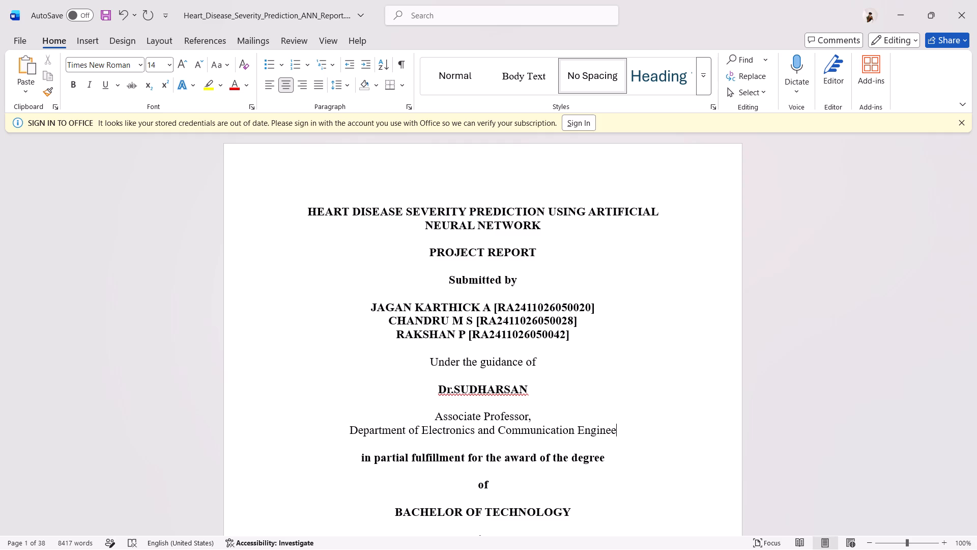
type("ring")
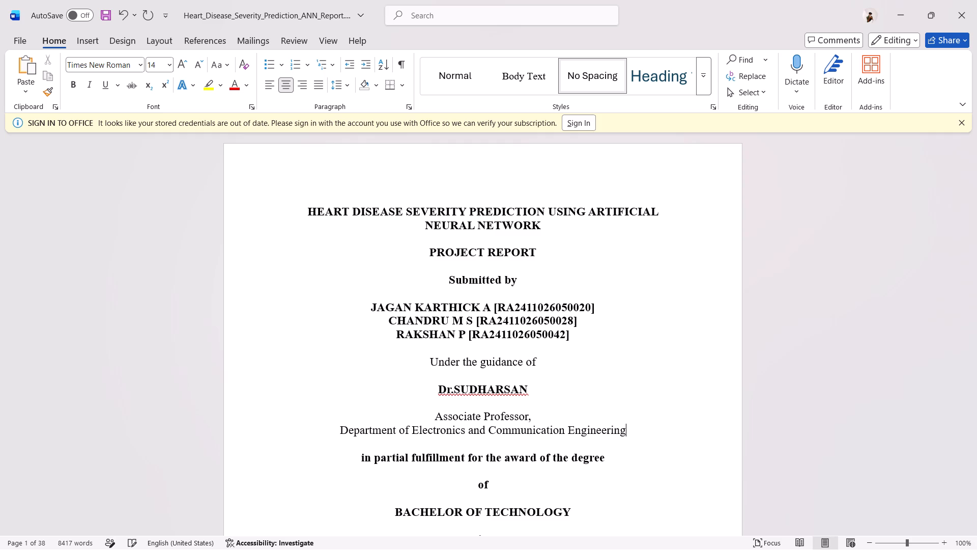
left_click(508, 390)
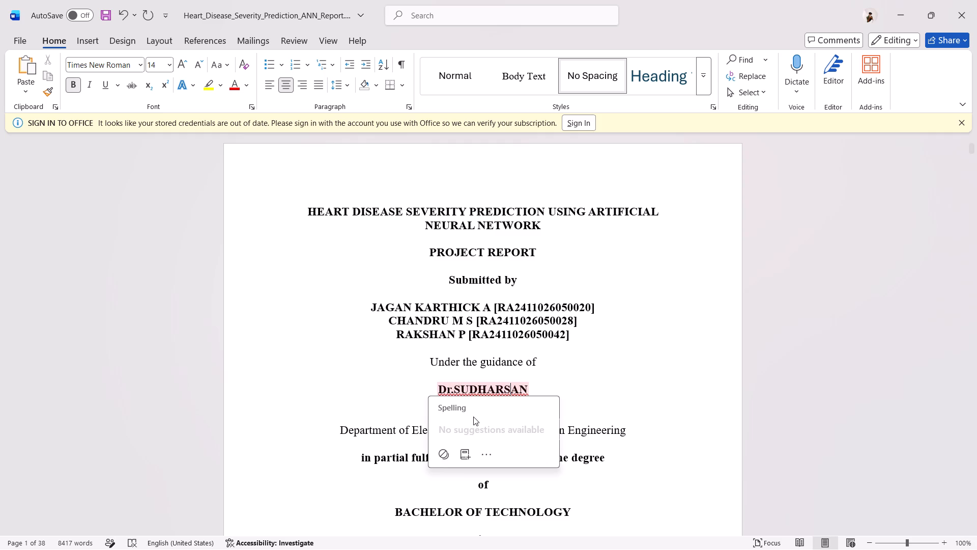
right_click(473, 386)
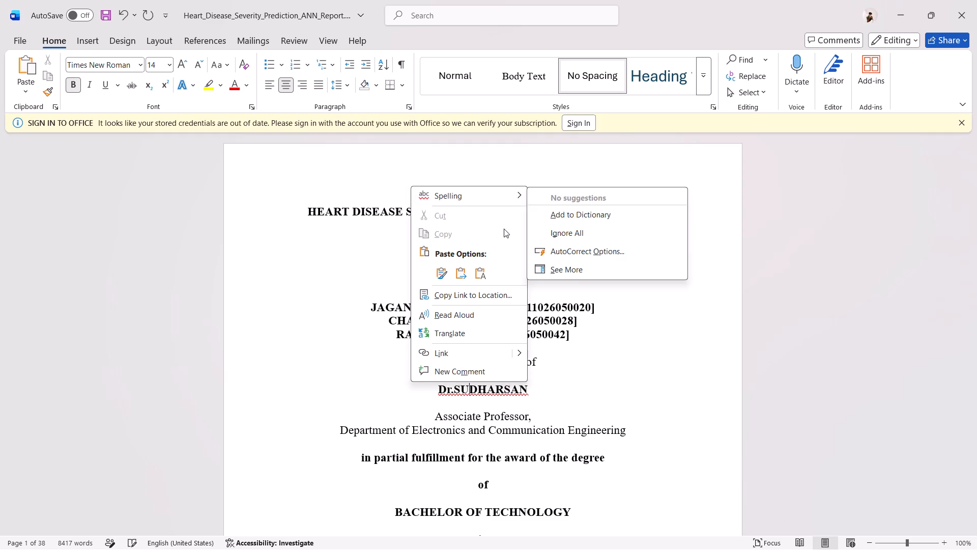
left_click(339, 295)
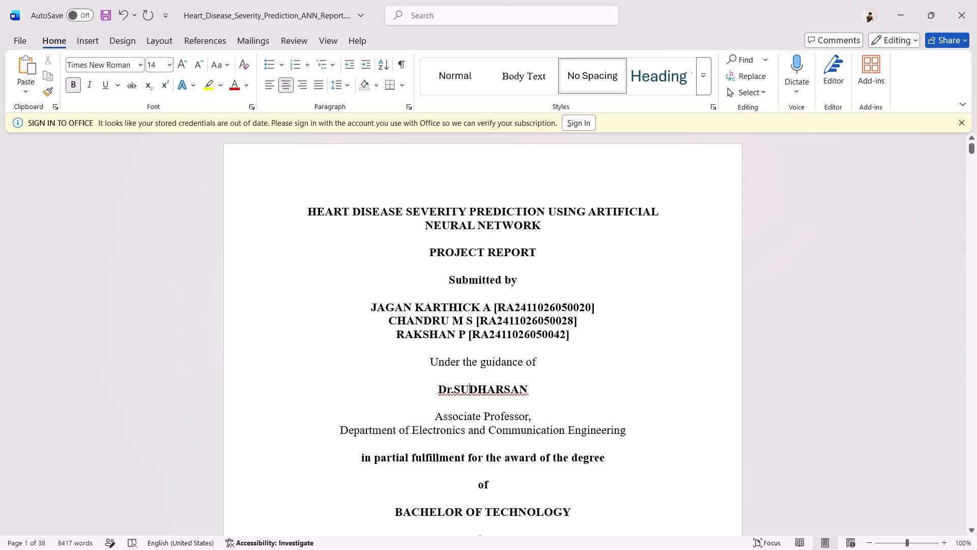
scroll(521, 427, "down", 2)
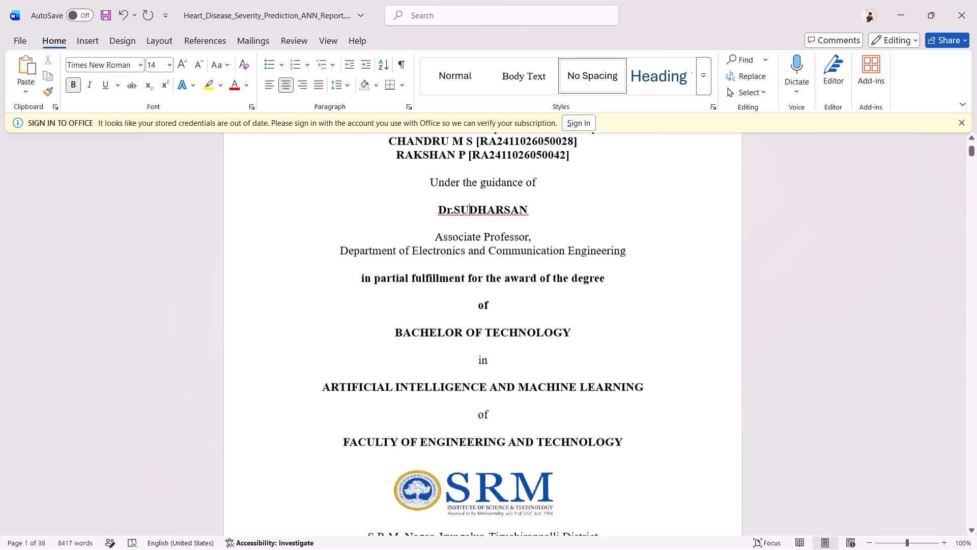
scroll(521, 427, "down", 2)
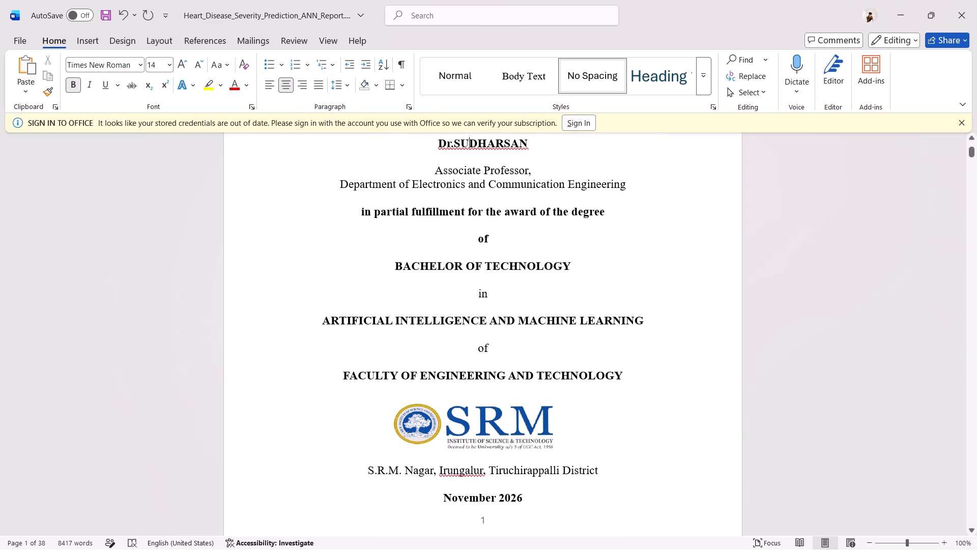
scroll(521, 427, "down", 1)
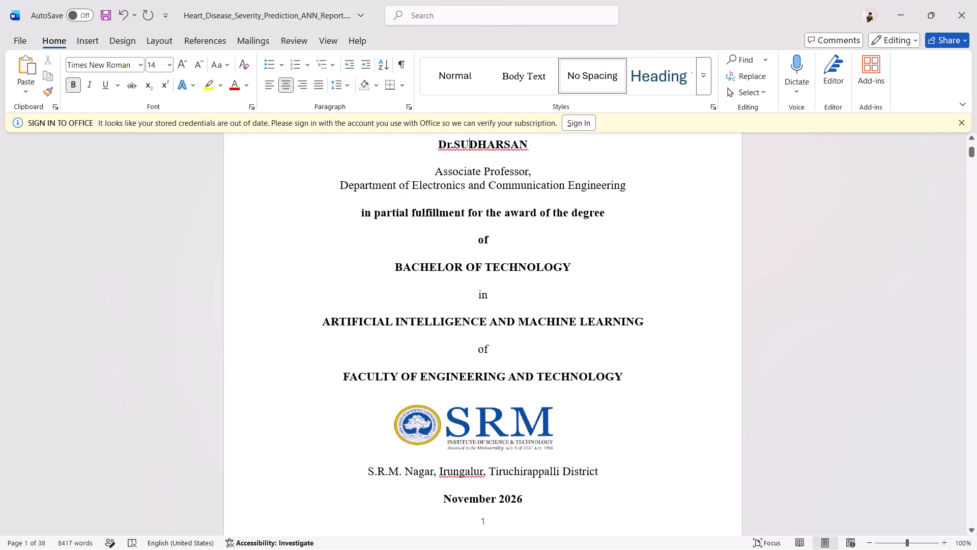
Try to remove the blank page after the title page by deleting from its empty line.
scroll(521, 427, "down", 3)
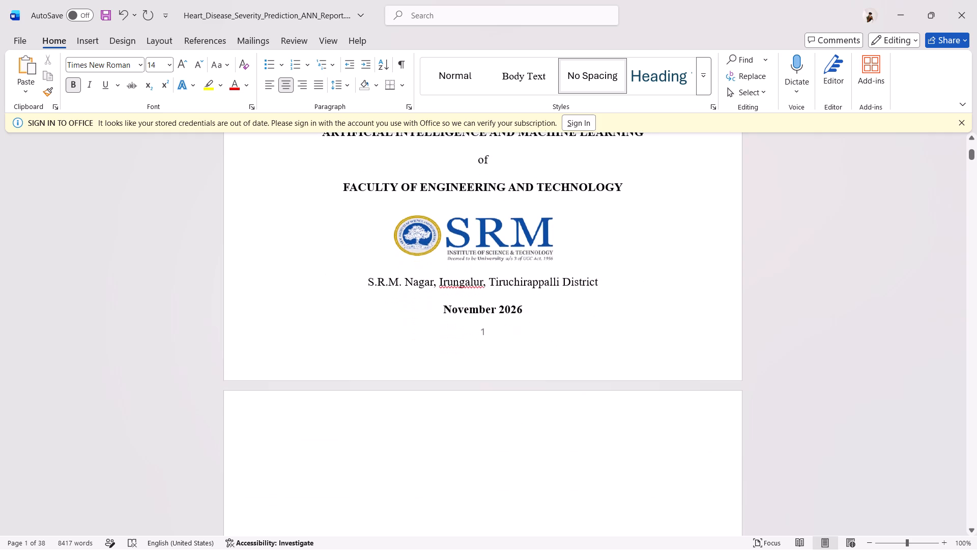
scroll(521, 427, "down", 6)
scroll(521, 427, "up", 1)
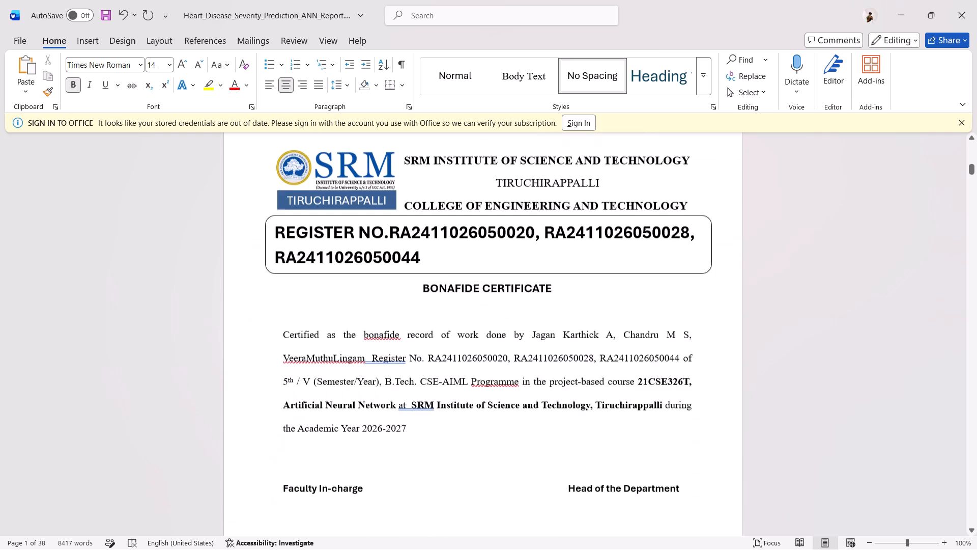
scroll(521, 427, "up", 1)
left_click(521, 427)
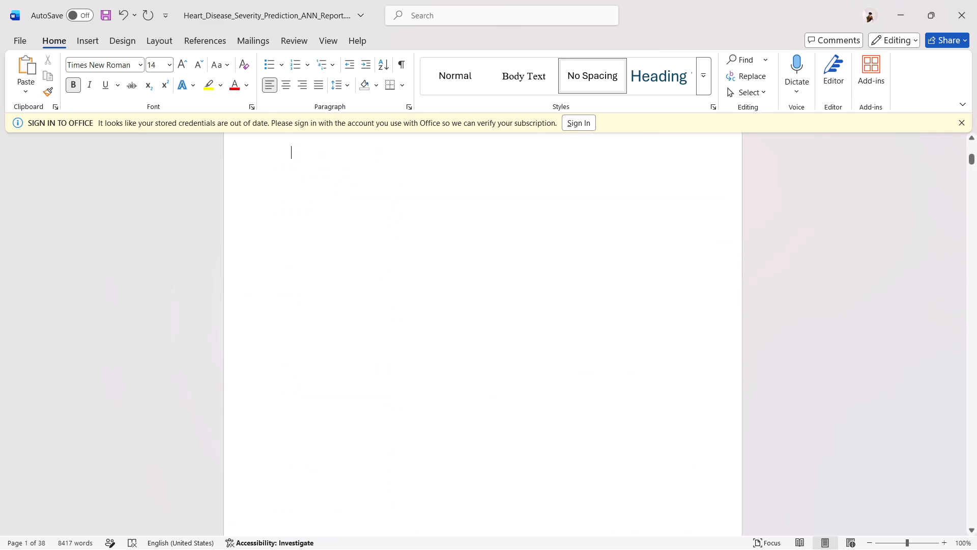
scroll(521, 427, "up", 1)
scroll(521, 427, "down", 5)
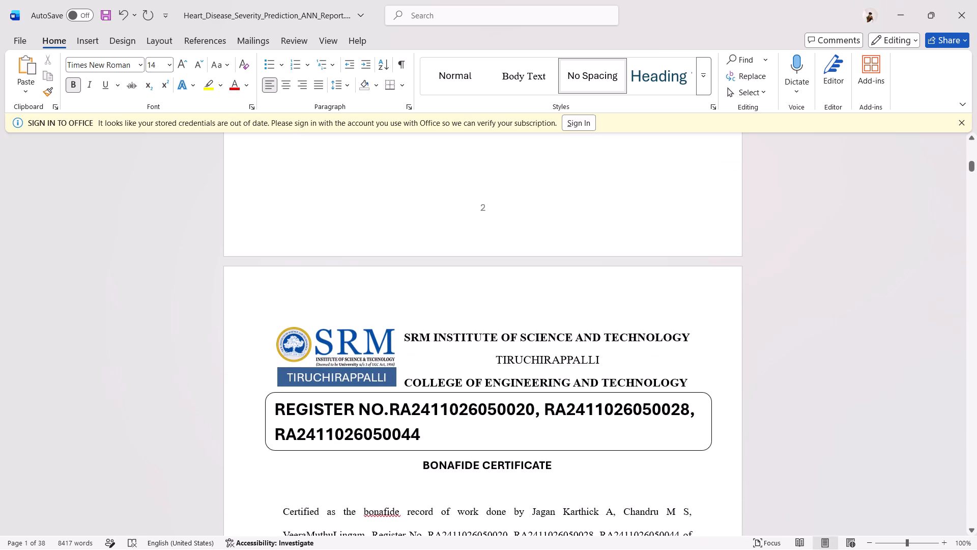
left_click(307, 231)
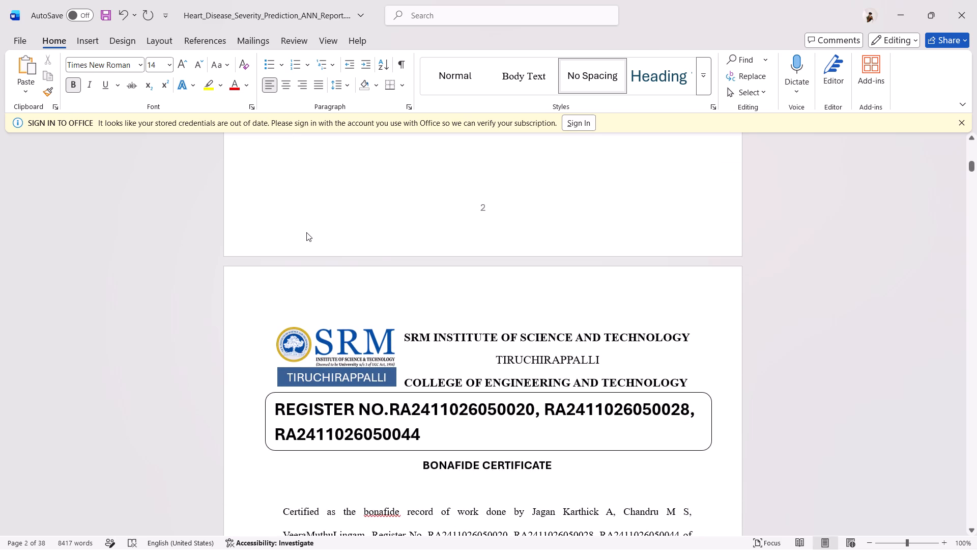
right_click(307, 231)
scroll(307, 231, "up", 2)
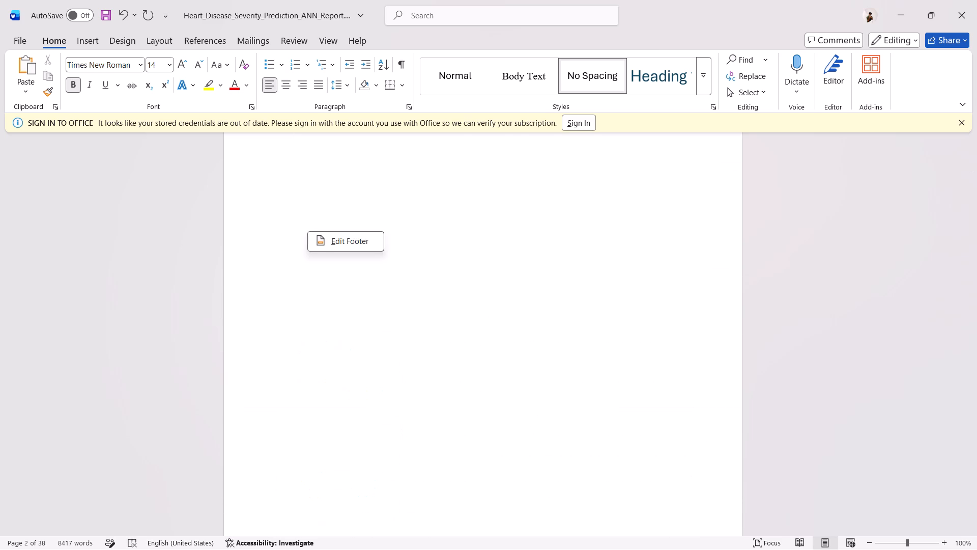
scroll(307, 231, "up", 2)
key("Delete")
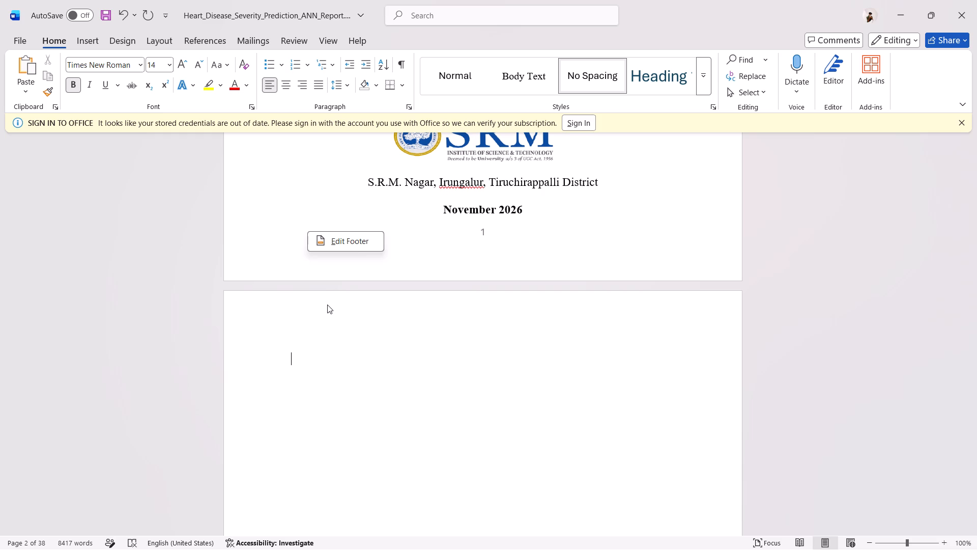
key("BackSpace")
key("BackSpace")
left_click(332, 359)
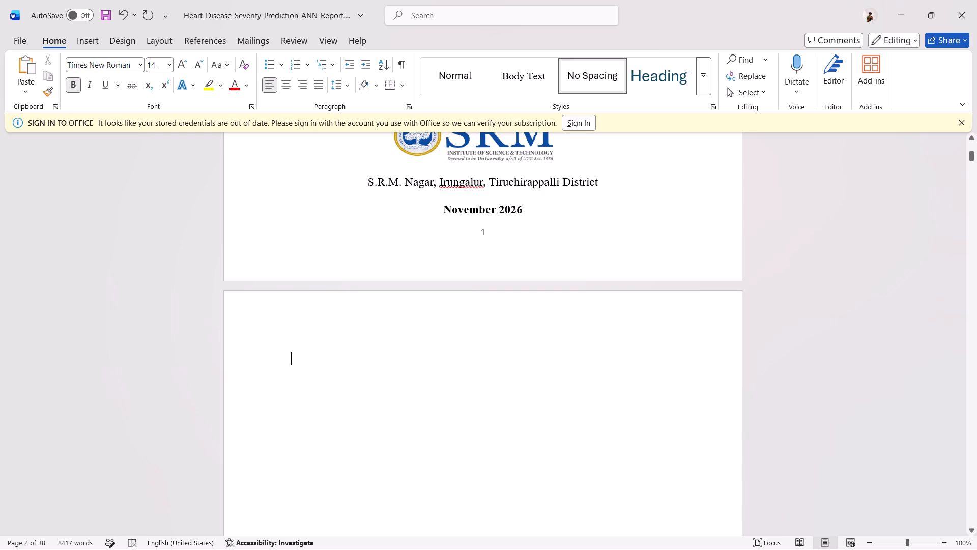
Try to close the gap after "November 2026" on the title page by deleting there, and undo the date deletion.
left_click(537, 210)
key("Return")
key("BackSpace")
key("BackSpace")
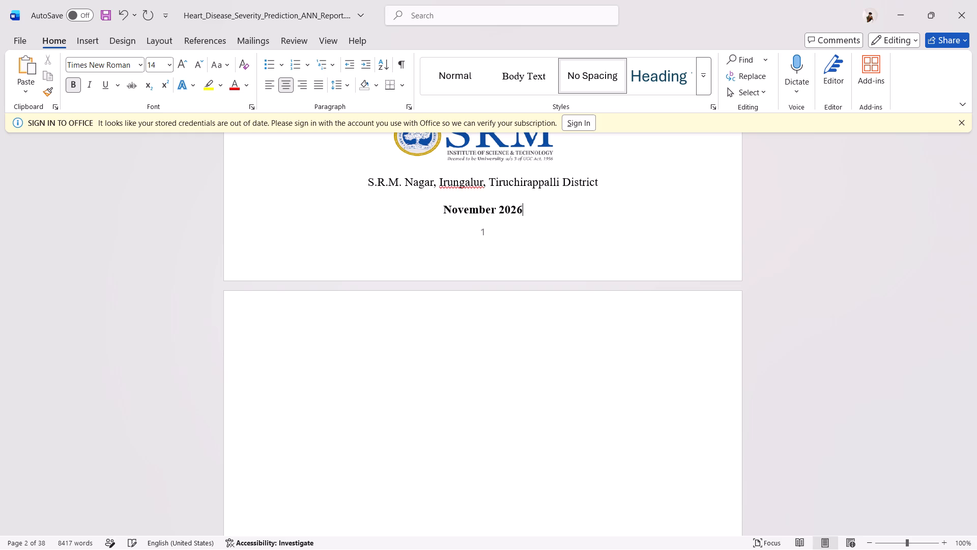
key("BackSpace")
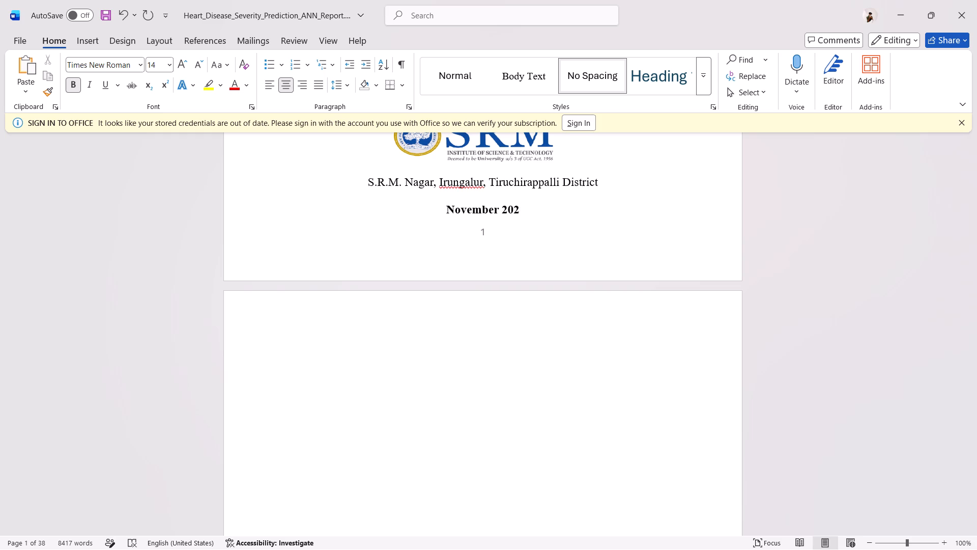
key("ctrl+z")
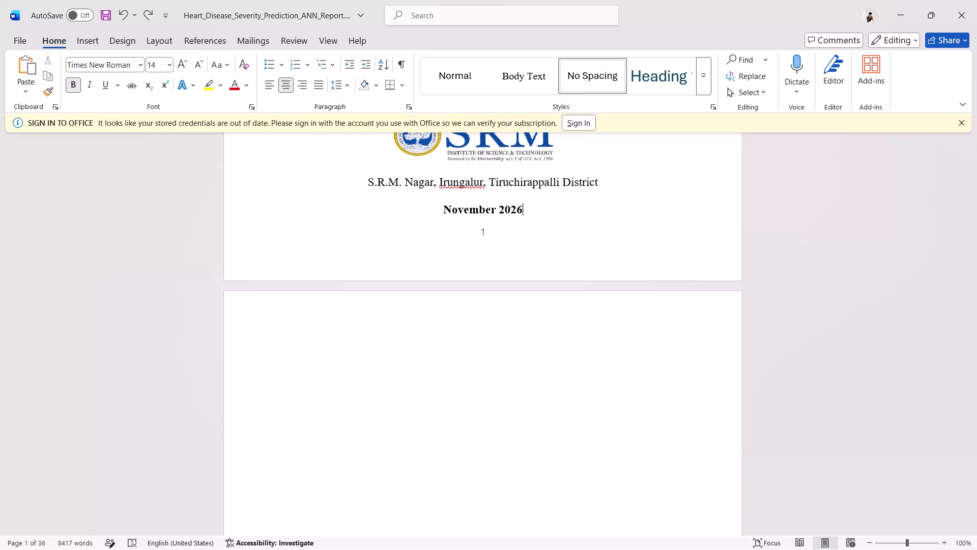
Delete the break before the SRM Institute header on the certificate page to pull the header up onto the blank page.
scroll(520, 375, "down", 2)
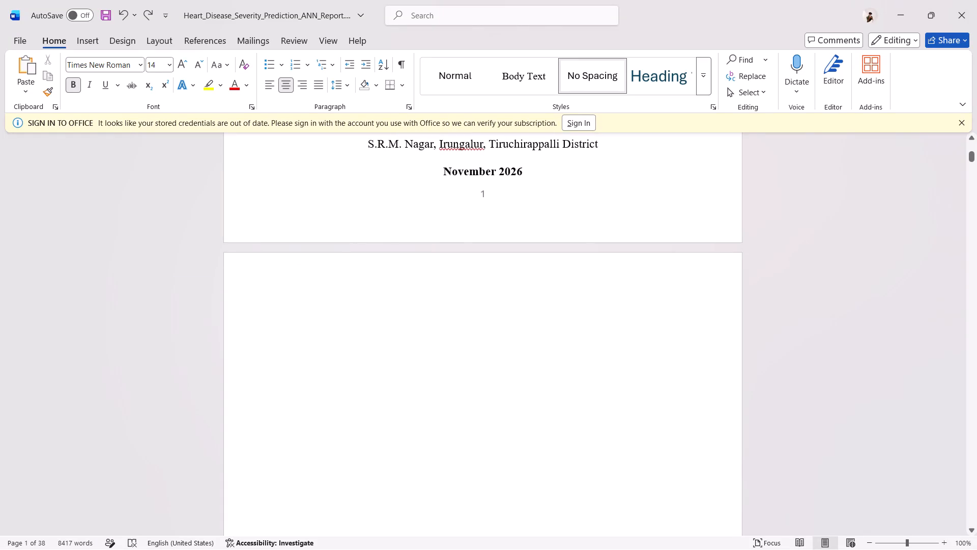
scroll(520, 375, "down", 5)
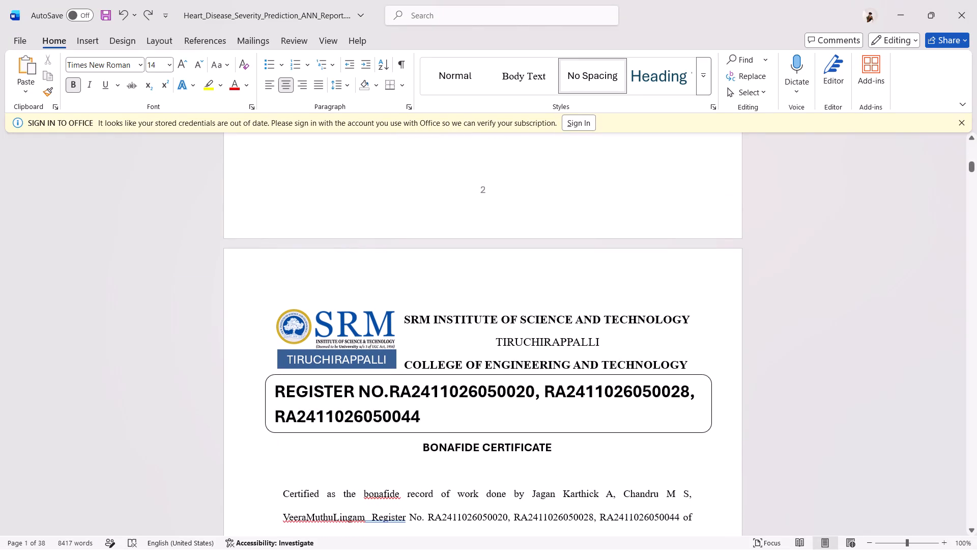
left_click(277, 315)
left_click(257, 330)
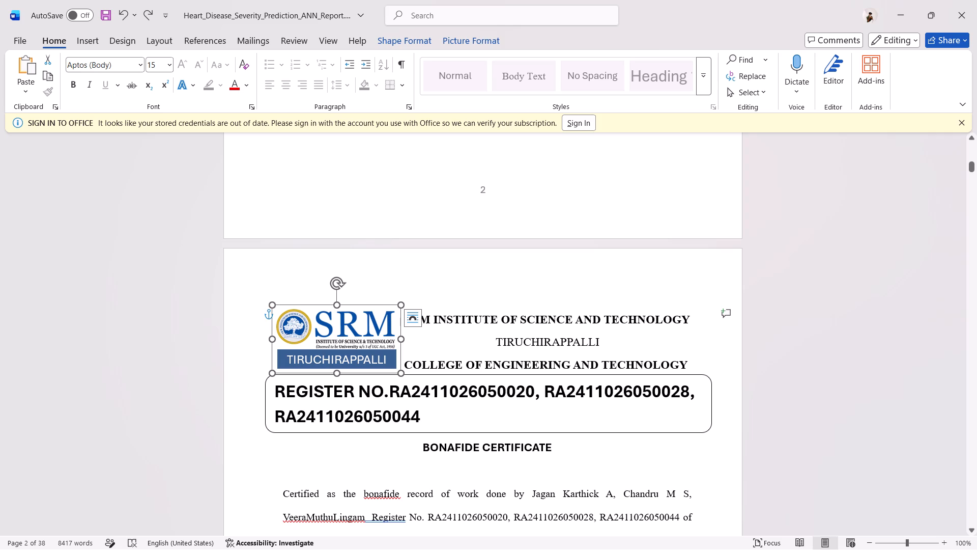
left_click(265, 347)
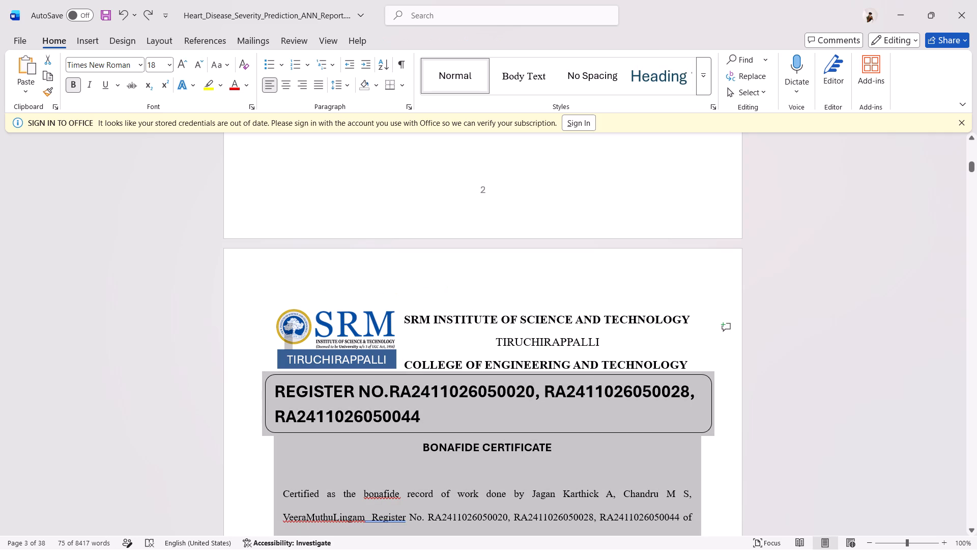
left_click(301, 298)
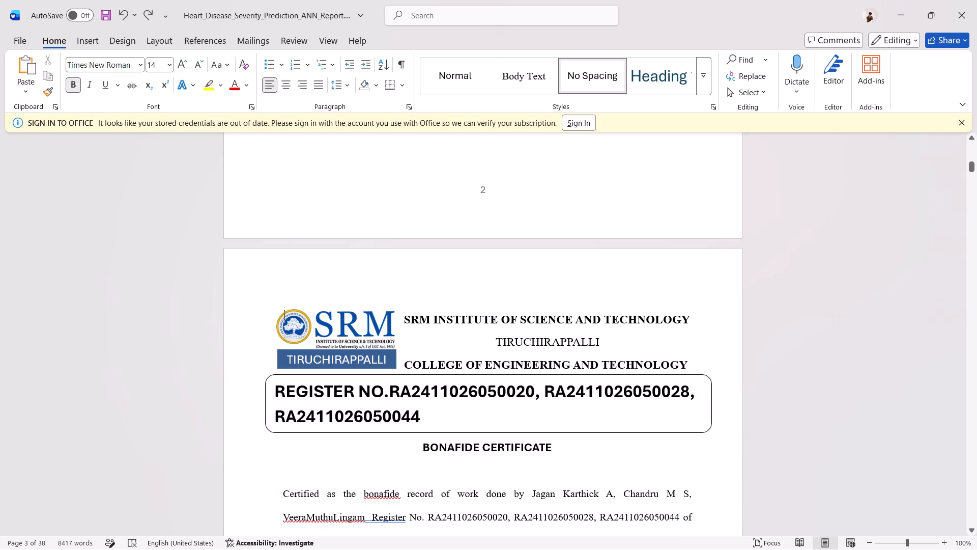
key("BackSpace")
Delete backwards from the empty line above the register number box on the bonafide certificate page.
scroll(300, 299, "down", 1)
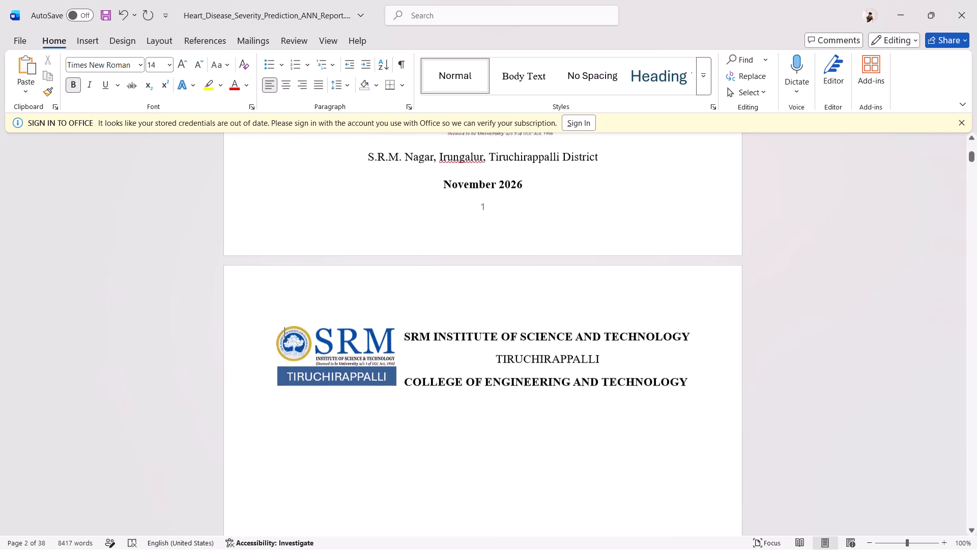
scroll(300, 299, "down", 1)
scroll(300, 299, "up", 5)
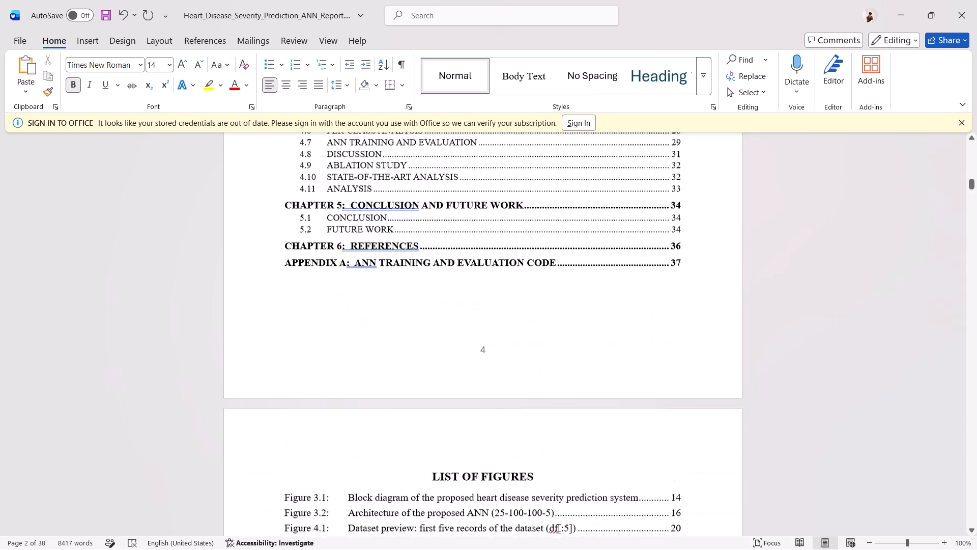
scroll(300, 299, "up", 8)
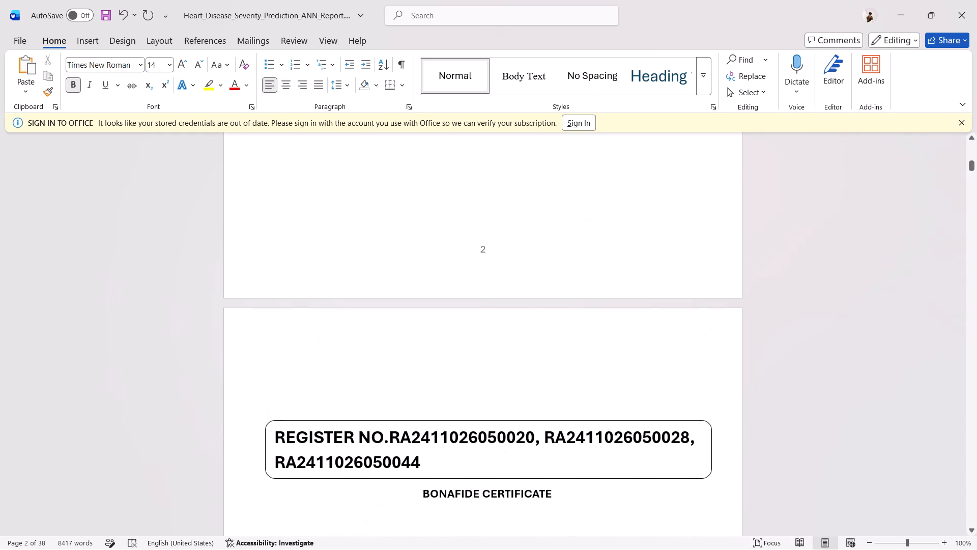
left_click(265, 426)
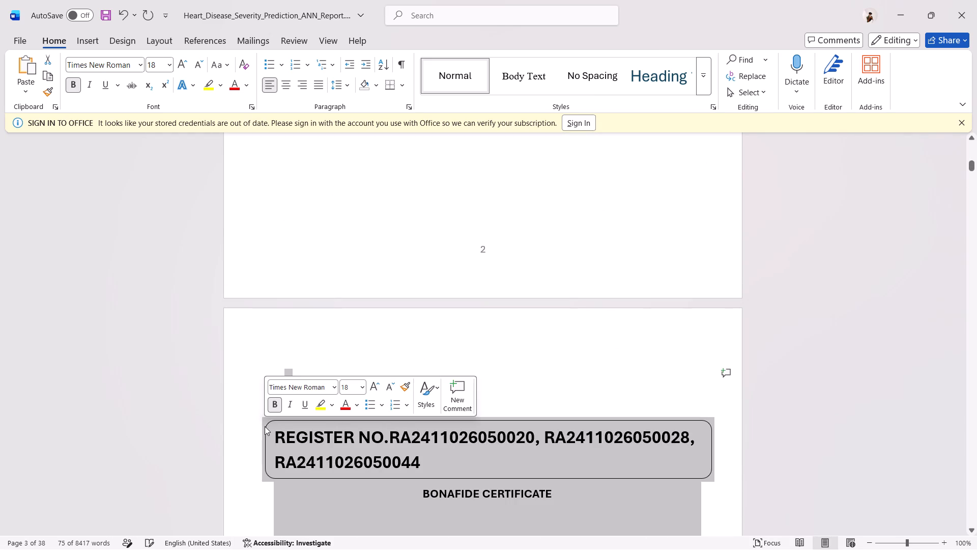
left_click(265, 426)
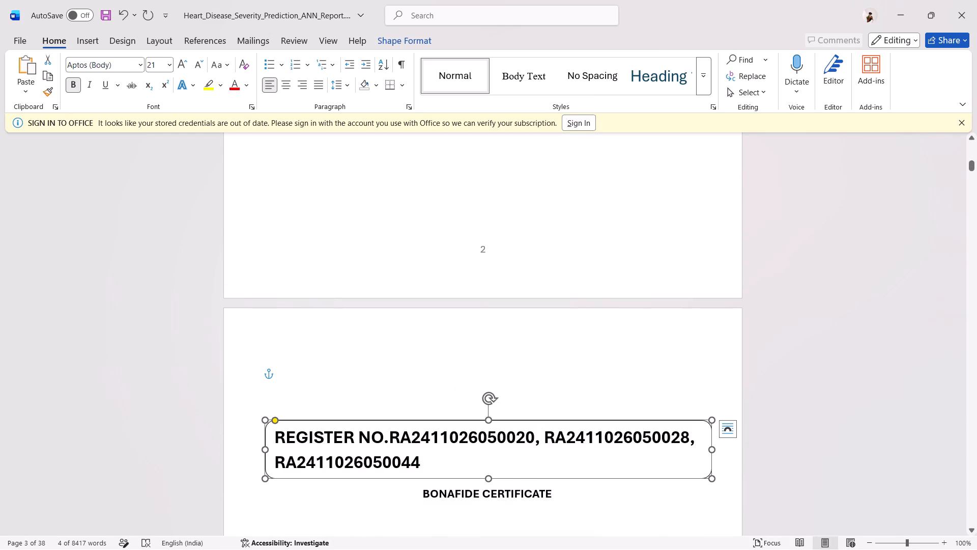
left_click(265, 411)
left_click(268, 400)
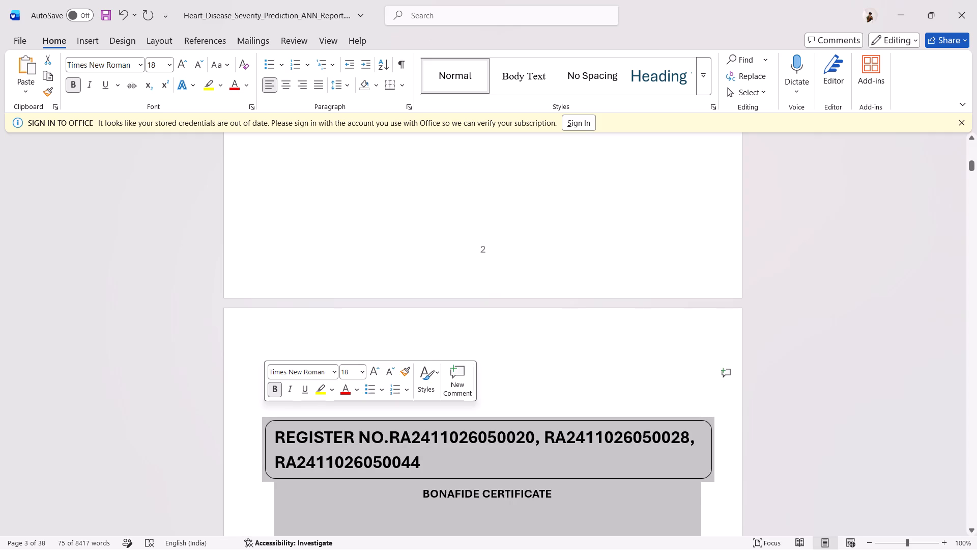
left_click(230, 406)
left_click(297, 395)
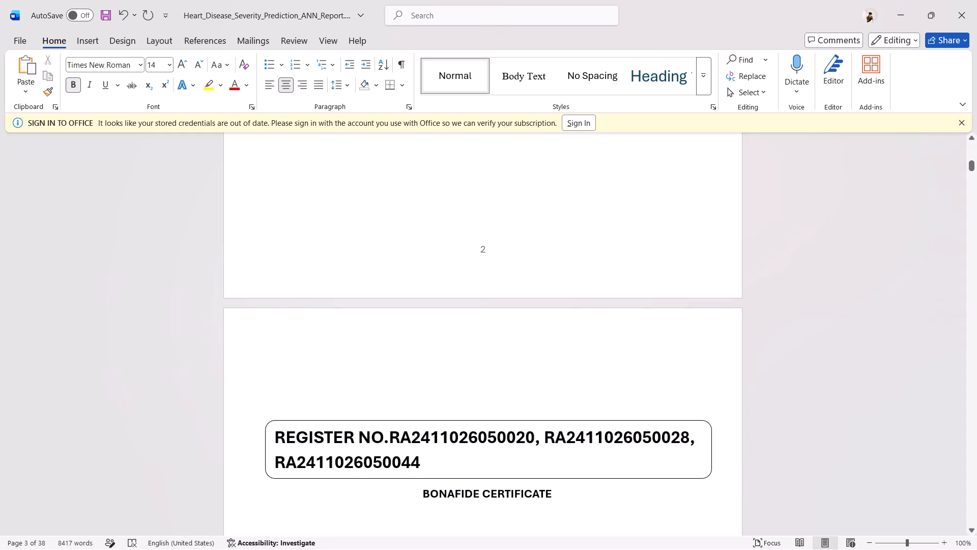
key("BackSpace")
key("BackSpace")
Delete the remaining break above the register number box to bring the certificate content onto the page with the SRM header.
scroll(297, 395, "up", 7)
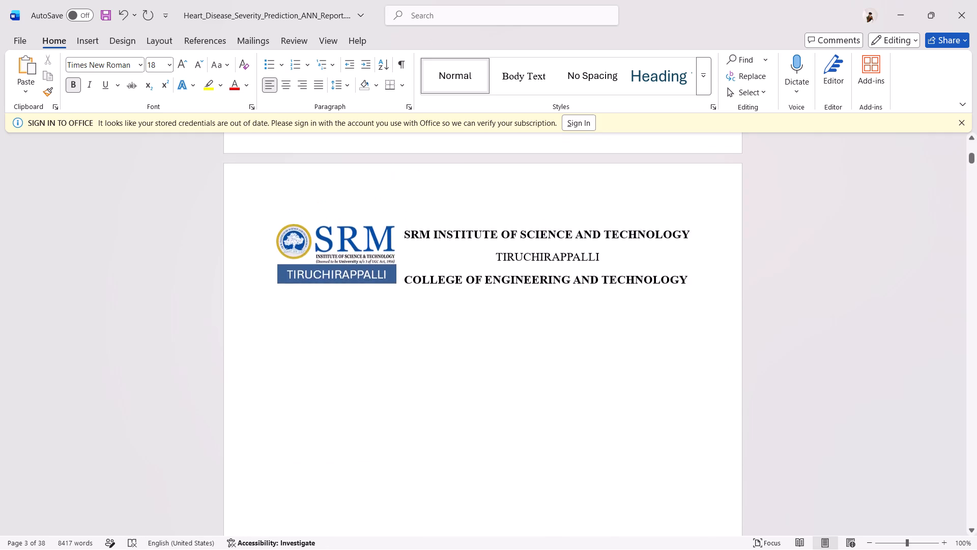
scroll(297, 395, "down", 5)
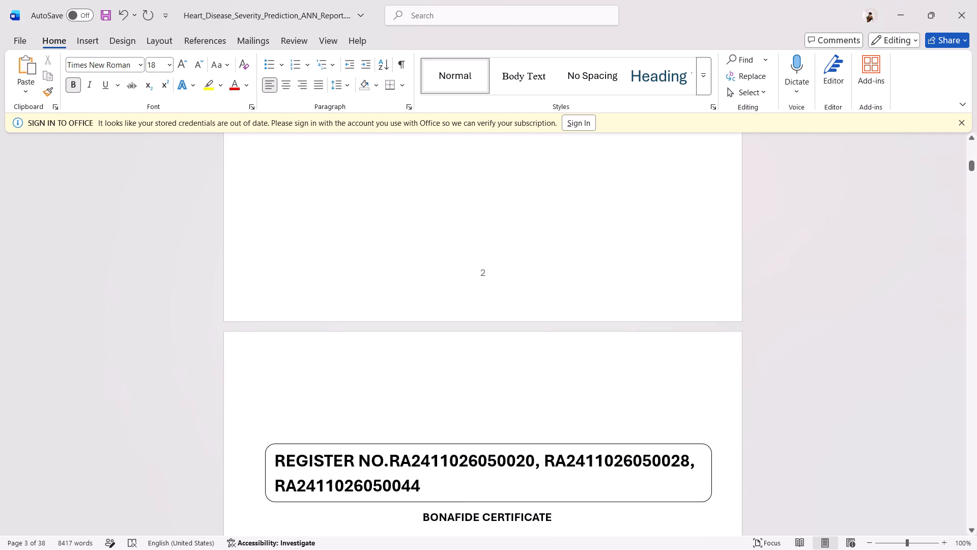
left_click(300, 428)
double_click(300, 428)
key("BackSpace")
key("BackSpace")
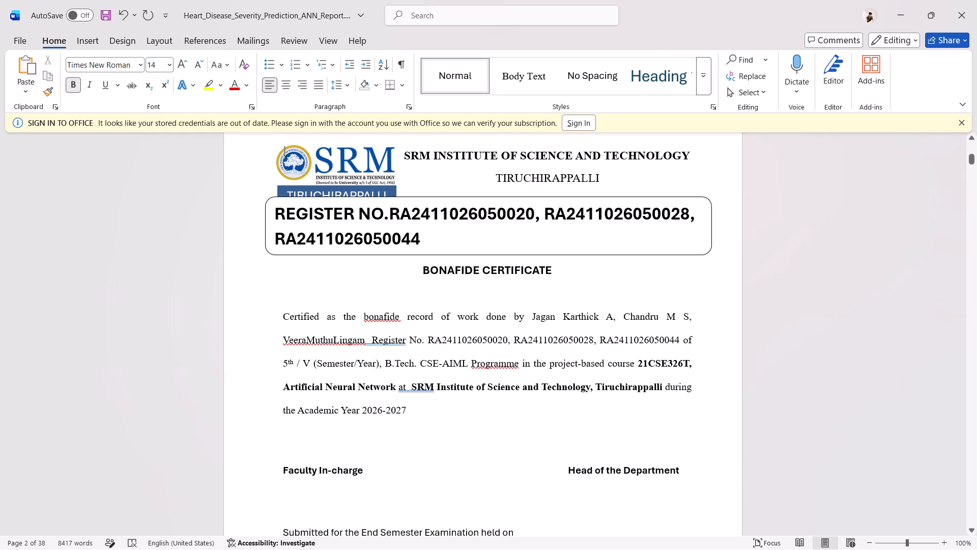
Insert an empty line above the "BONAFIDE CERTIFICATE" heading inside the certificate text box.
left_click(461, 240)
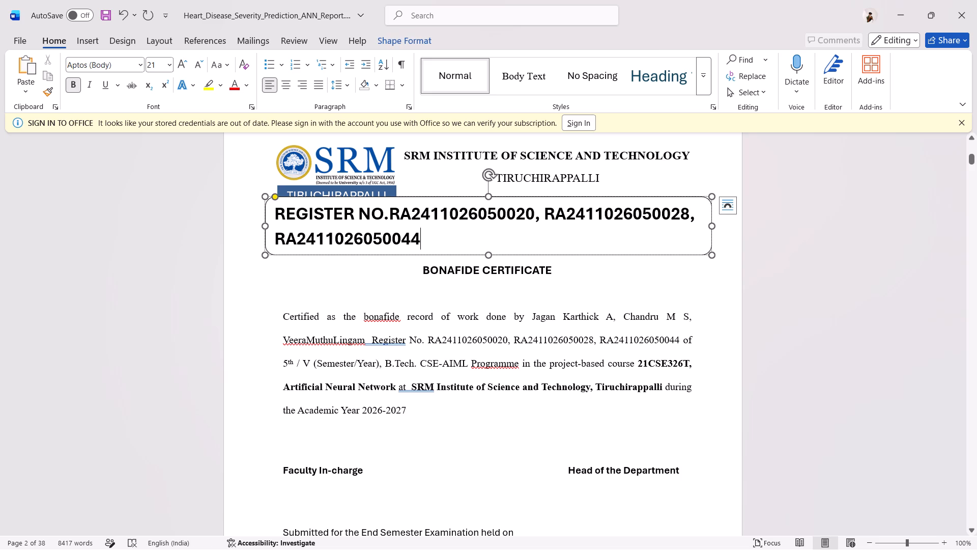
left_click(476, 271)
left_click(422, 278)
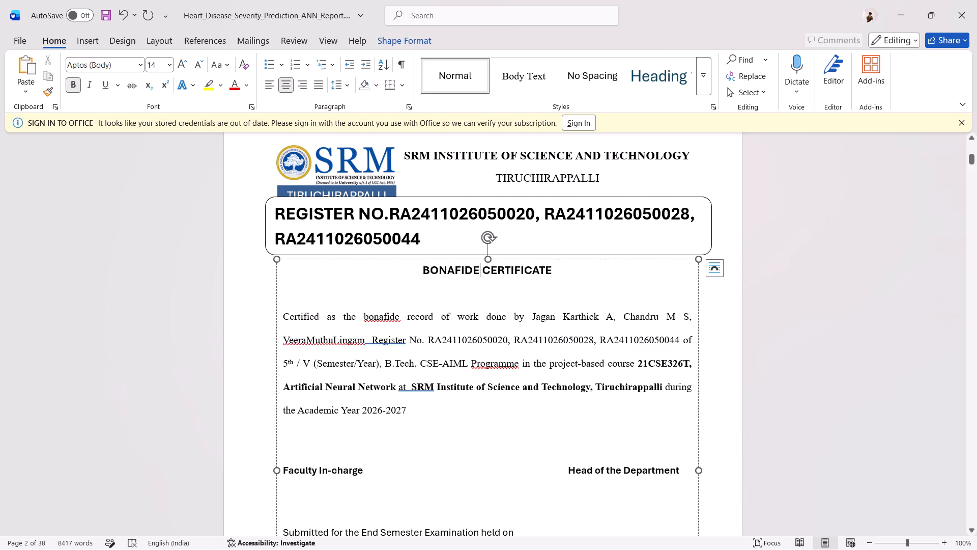
key("Return")
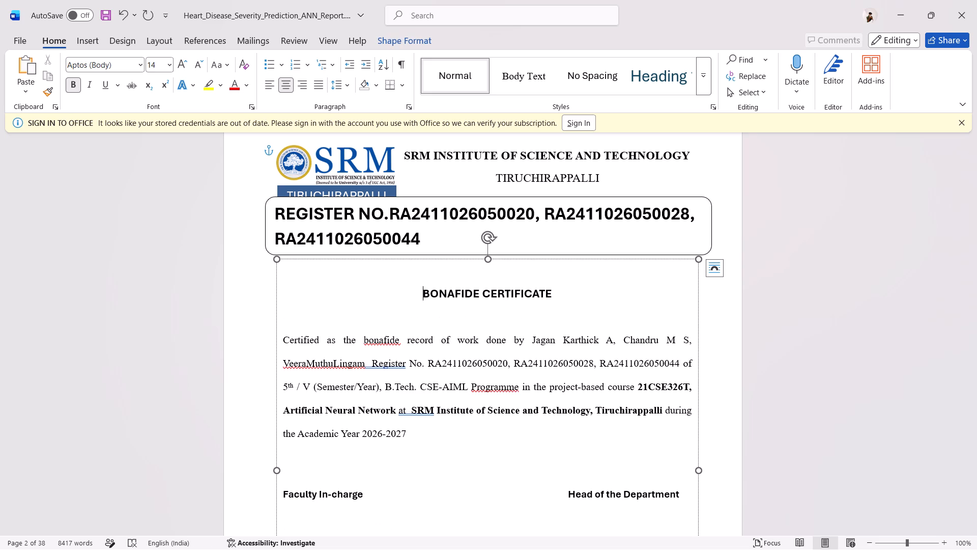
scroll(422, 278, "down", 5)
scroll(422, 278, "up", 3)
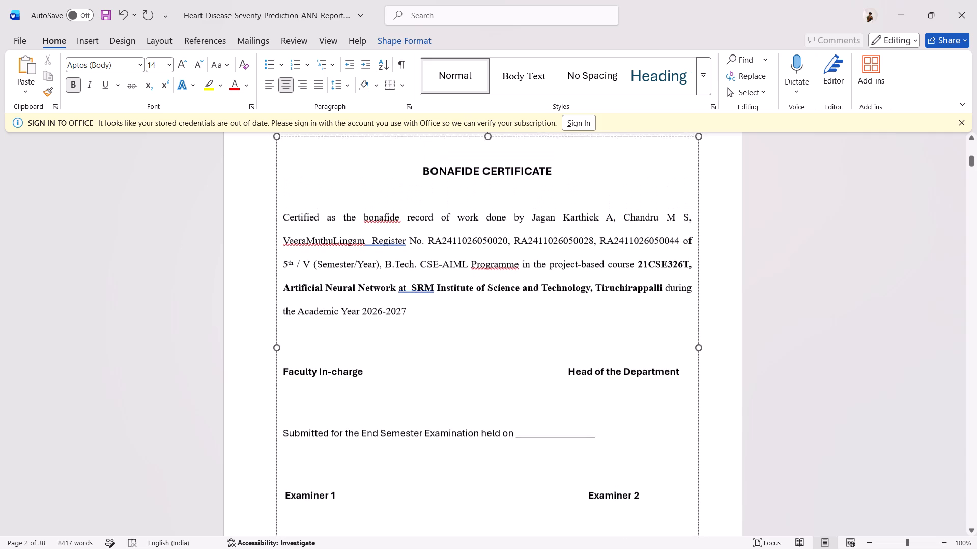
Move the register number box slightly lower on the certificate page to uncover more of the SRM header text.
scroll(422, 278, "up", 1)
scroll(422, 278, "down", 1)
scroll(422, 278, "up", 2)
scroll(422, 278, "right", 1)
scroll(422, 278, "up", 1)
scroll(422, 278, "right", 1)
scroll(422, 278, "up", 1)
scroll(422, 278, "right", 1)
scroll(422, 278, "up", 1)
scroll(422, 278, "right", 1)
scroll(422, 278, "up", 1)
scroll(422, 278, "right", 1)
scroll(422, 278, "up", 2)
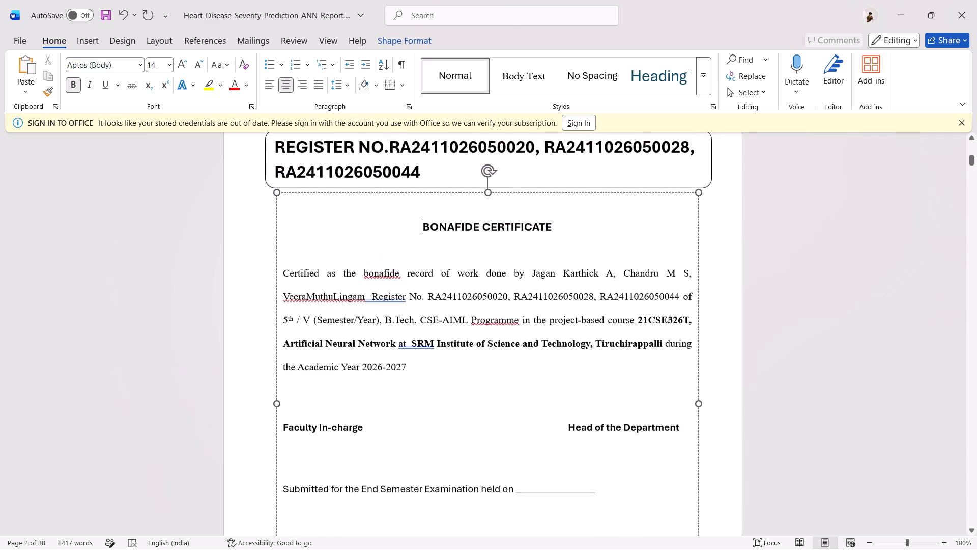
scroll(422, 278, "up", 2)
left_click(461, 276)
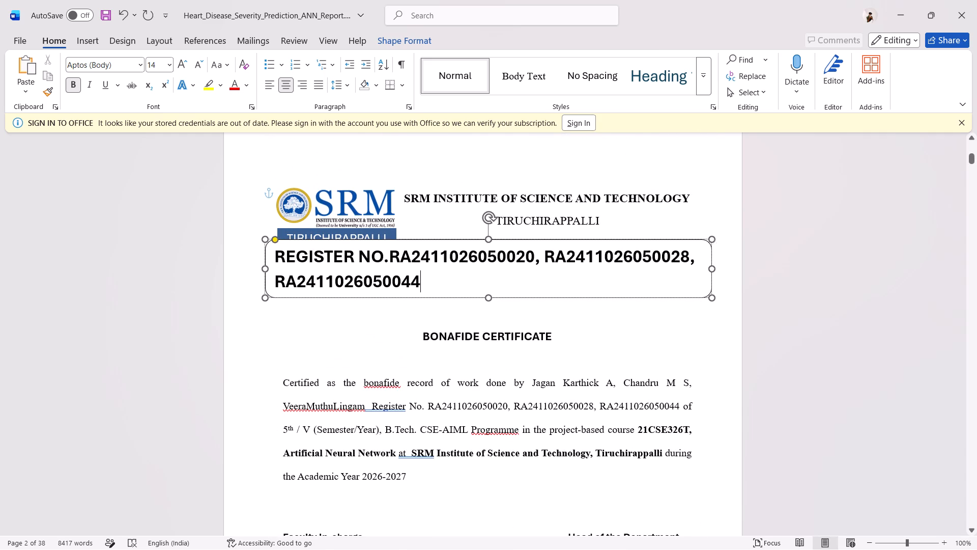
left_click_drag(457, 296, 459, 307)
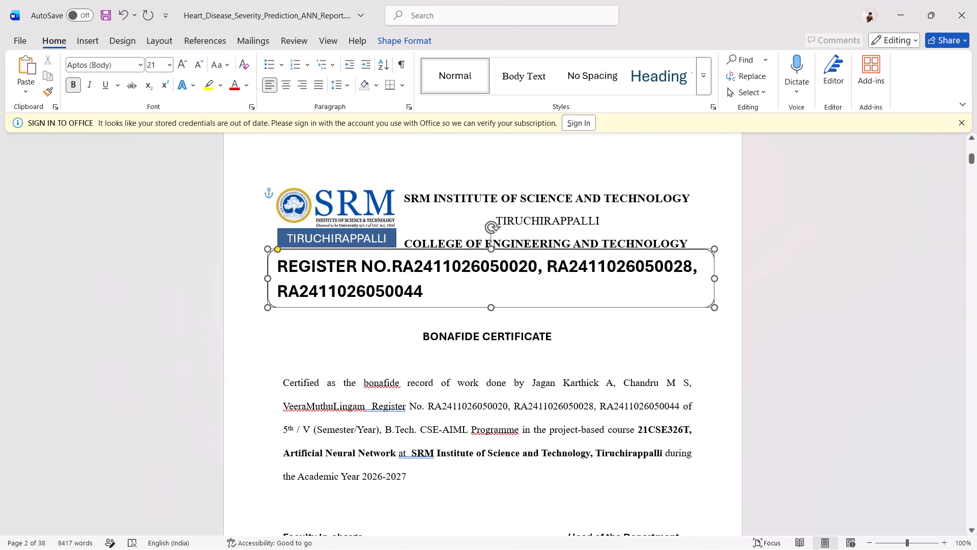
left_click_drag(459, 307, 459, 305)
left_click(271, 354)
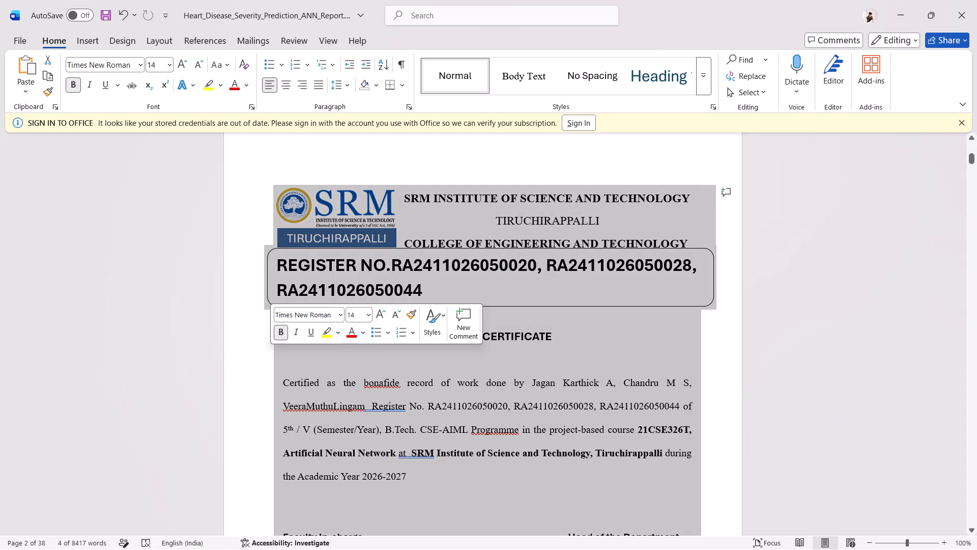
left_click(265, 355)
Replace the third student's name in the bonafide certificate paragraph with the correct team member's name.
left_click(396, 412)
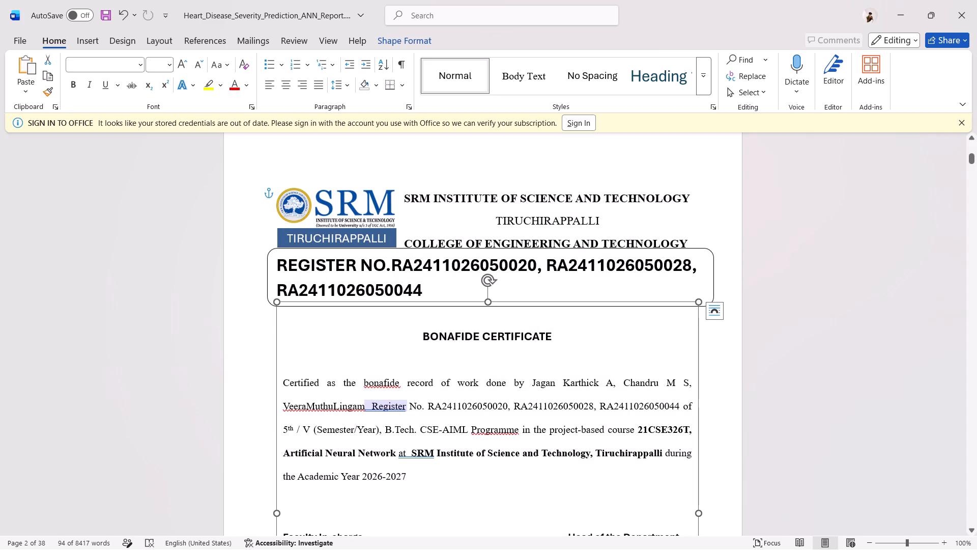
left_click(363, 412)
key("BackSpace")
key("BackSpace")
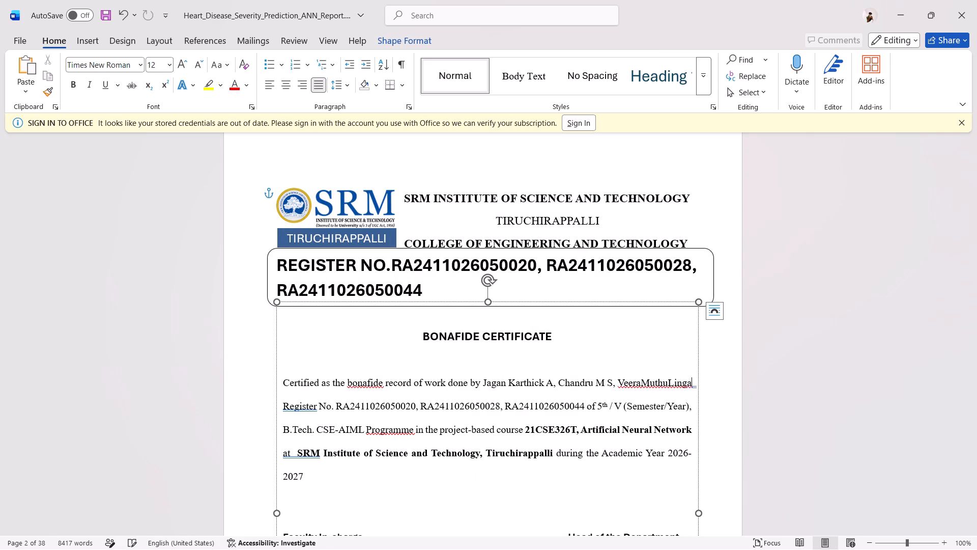
key("BackSpace")
key("BackSpace")
key("BackSpace")
key("BackSpace")
key("BackSpace")
key("BackSpace")
key("BackSpace")
key("BackSpace")
key("BackSpace")
key("BackSpace")
key("BackSpace")
key("BackSpace")
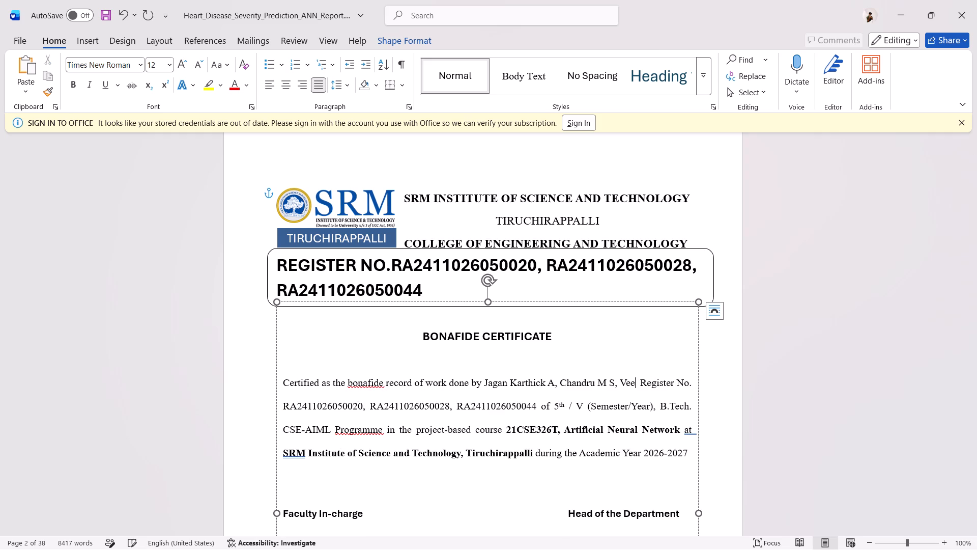
key("BackSpace")
key("BackSpace")
key("BackSpace")
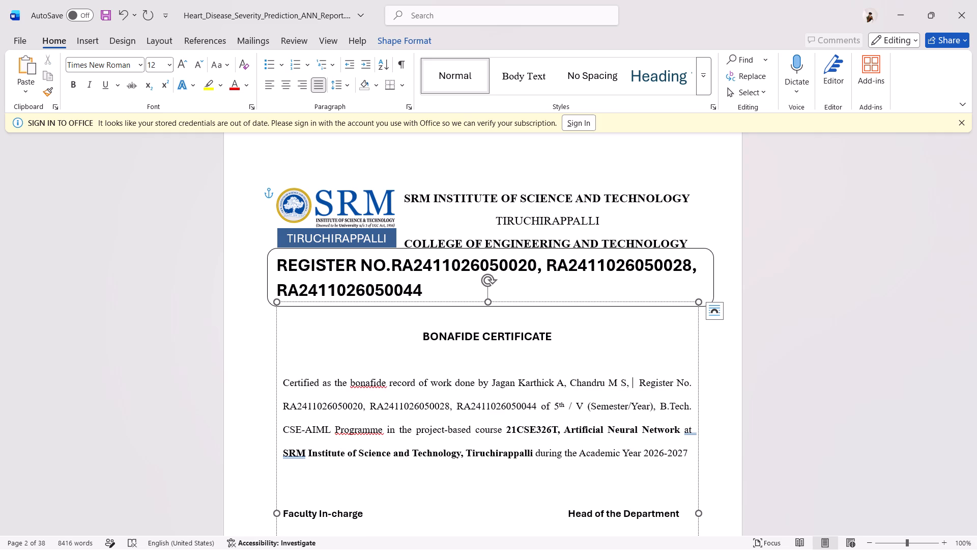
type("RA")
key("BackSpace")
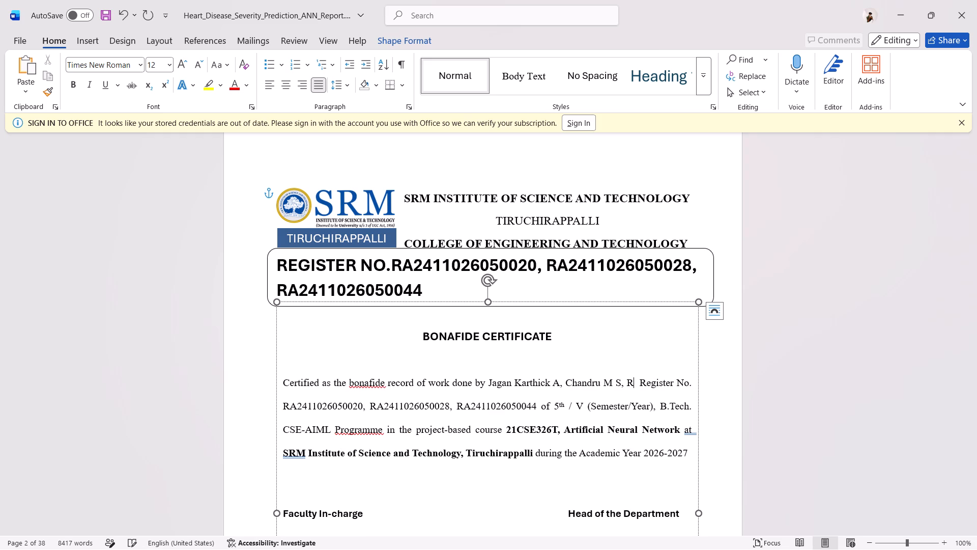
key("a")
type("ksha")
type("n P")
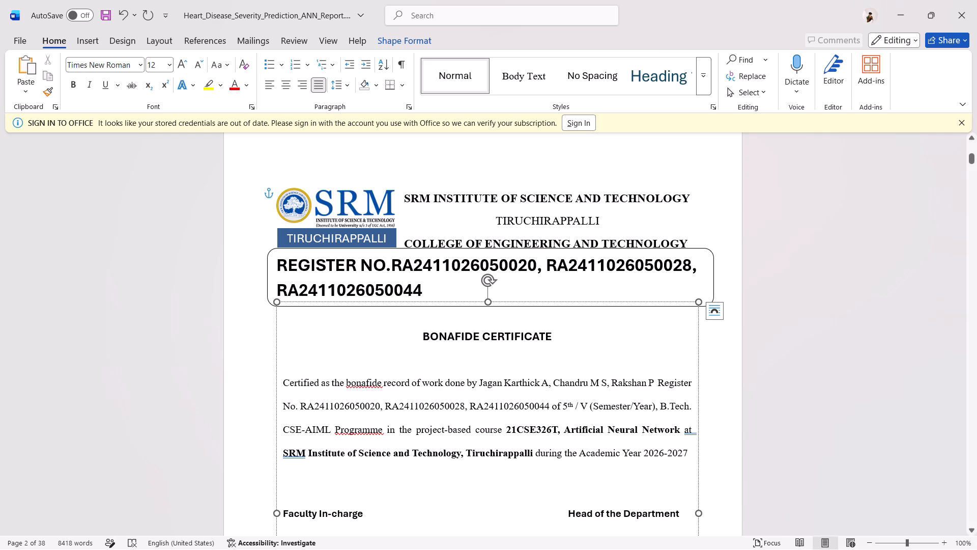
Break the certificate paragraph after the third student's name so "Register No." starts a new line without a leading space.
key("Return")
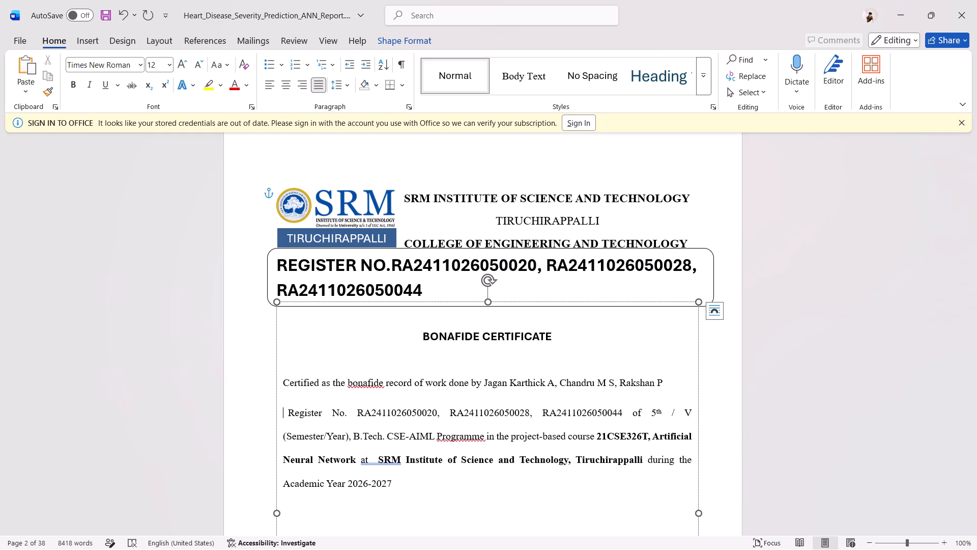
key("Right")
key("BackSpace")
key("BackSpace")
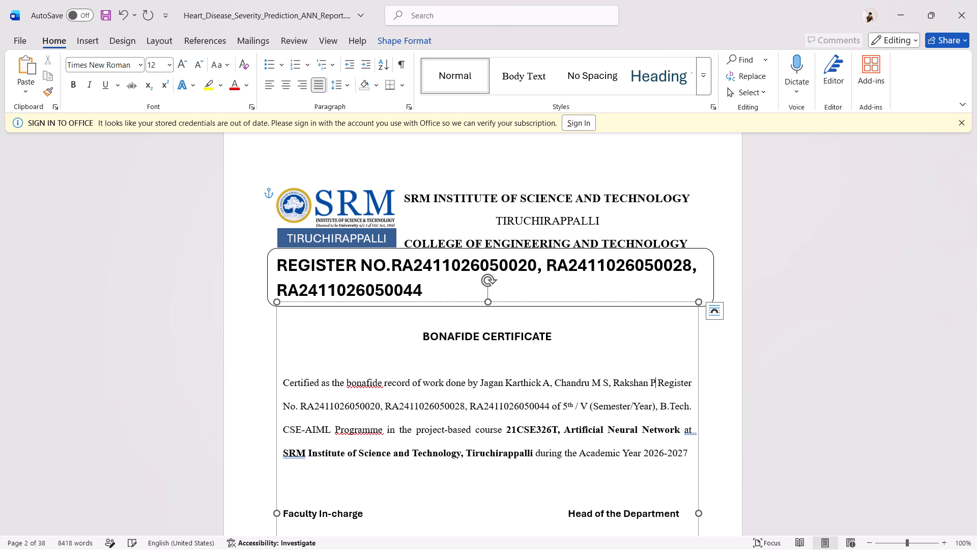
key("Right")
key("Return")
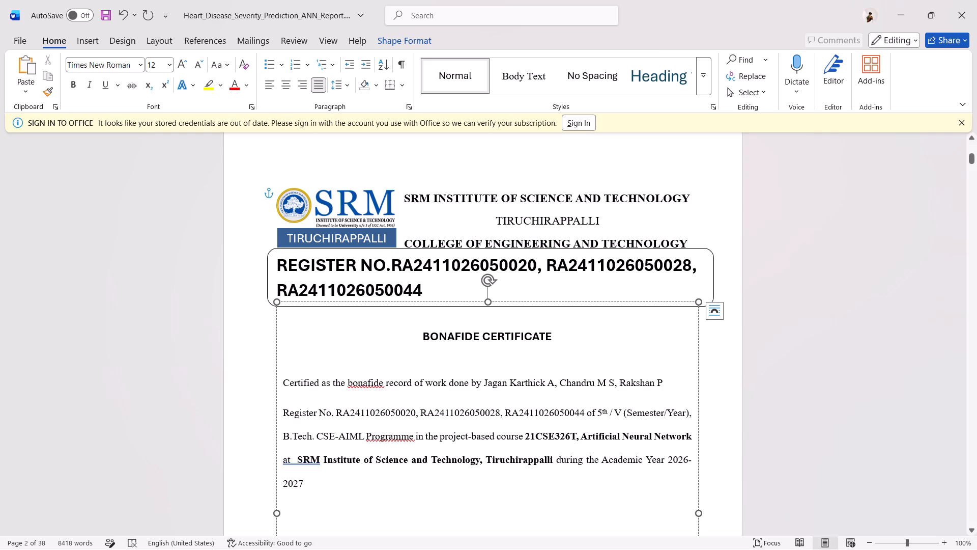
Change the last digit of the third register number in the certificate paragraph to 2.
left_click(584, 420)
key("BackSpace")
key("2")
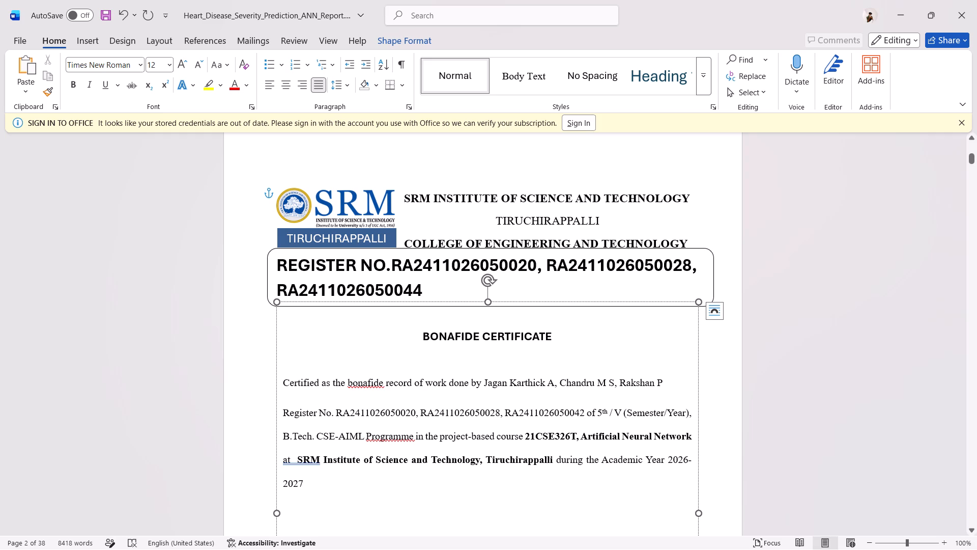
Review the pages after the certificate: table of contents, lists of figures and tables, and abstract.
scroll(647, 454, "down", 7)
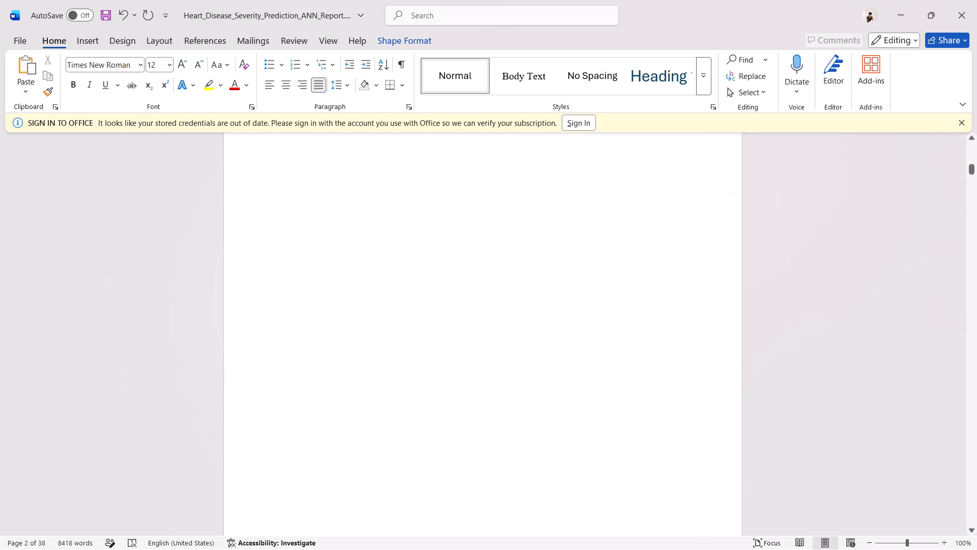
scroll(647, 454, "down", 3)
left_click(412, 274)
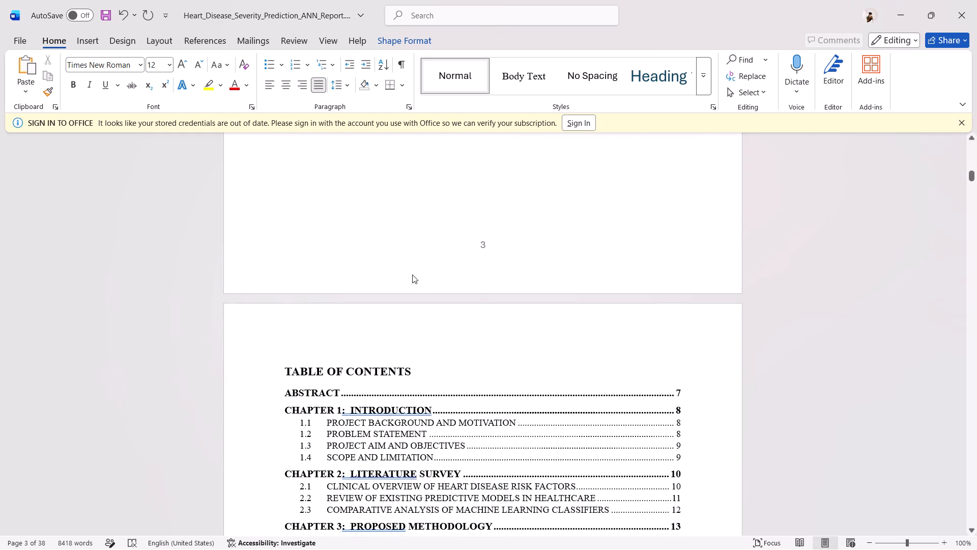
left_click(351, 267)
scroll(370, 296, "down", 1)
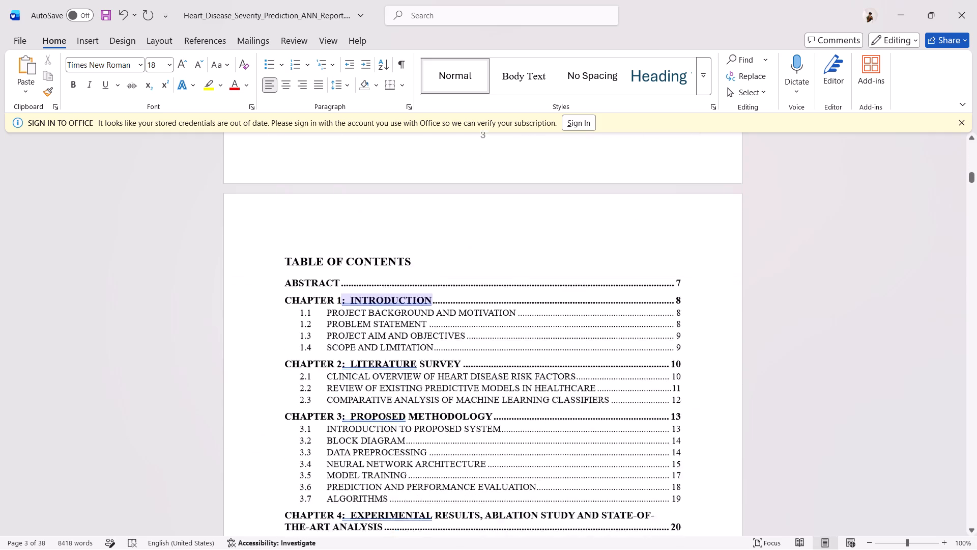
scroll(370, 296, "down", 4)
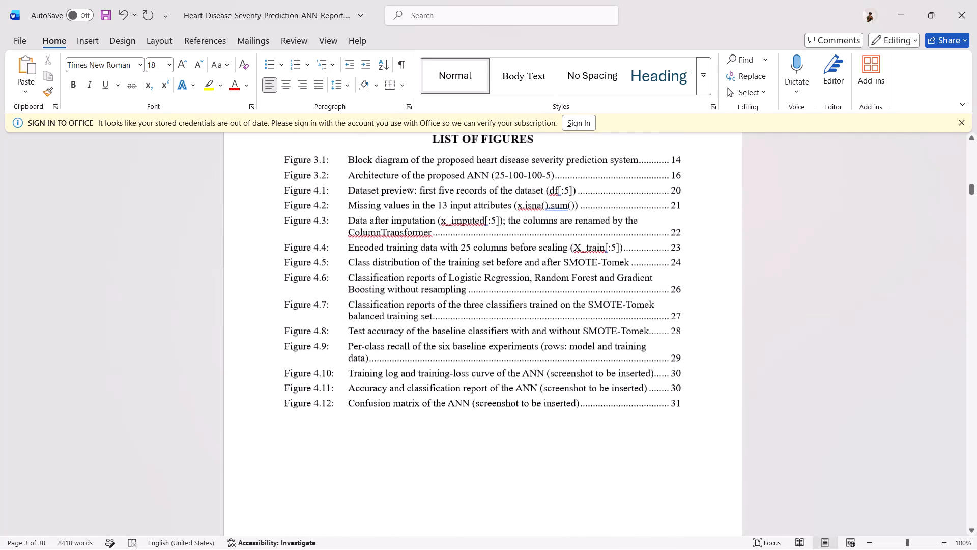
scroll(370, 296, "down", 3)
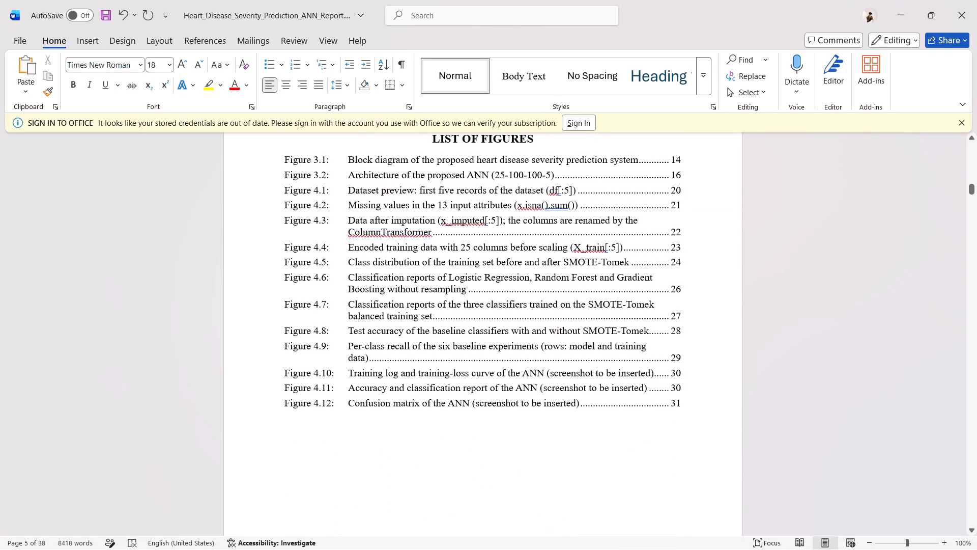
scroll(370, 296, "down", 3)
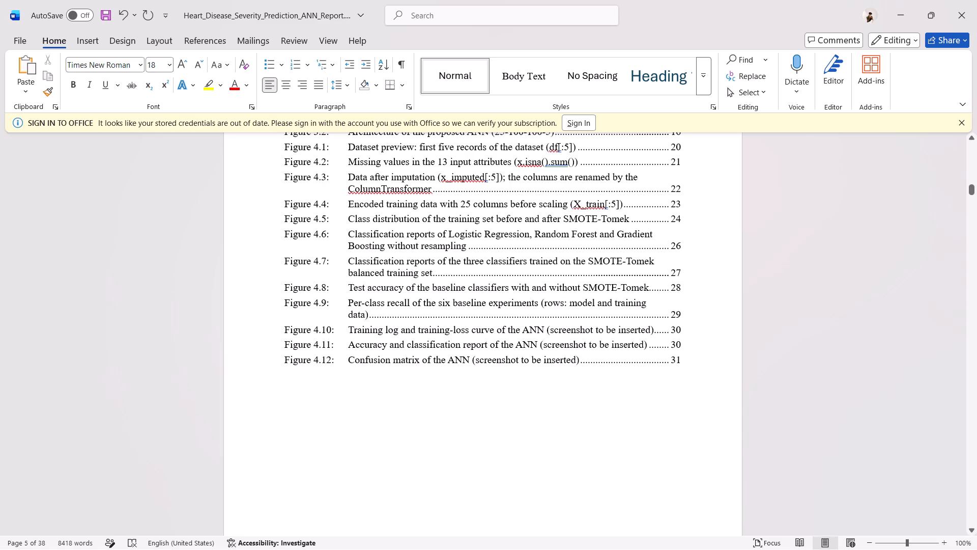
scroll(370, 296, "down", 4)
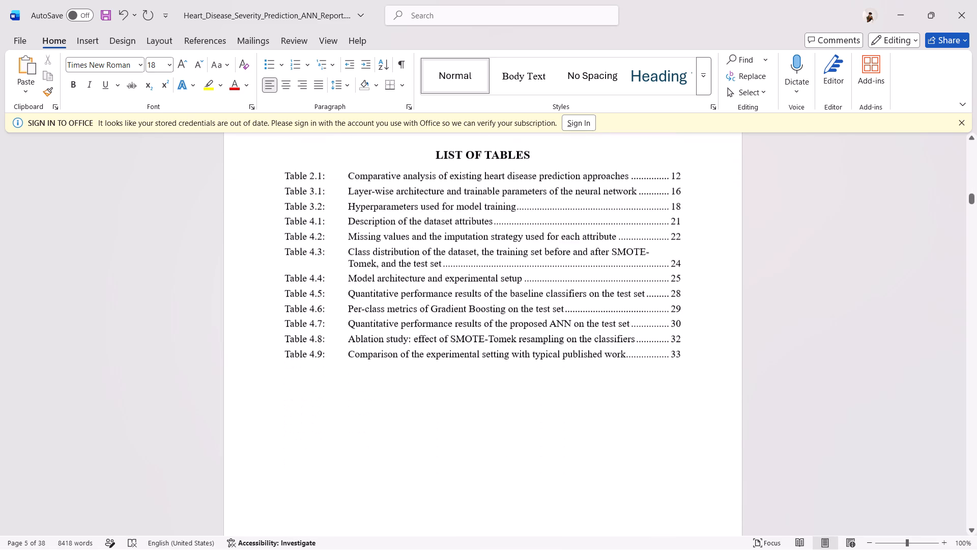
scroll(370, 296, "down", 5)
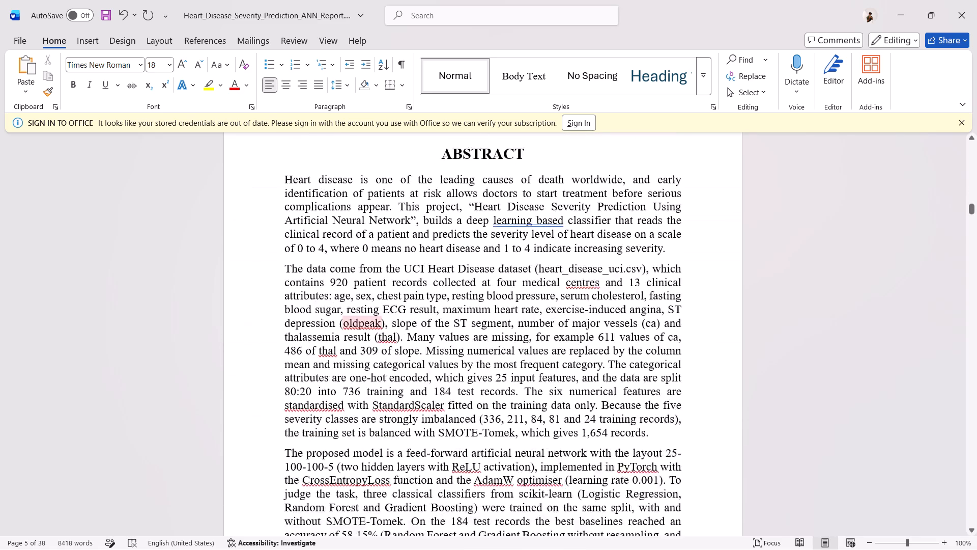
scroll(370, 296, "down", 2)
scroll(370, 296, "up", 7)
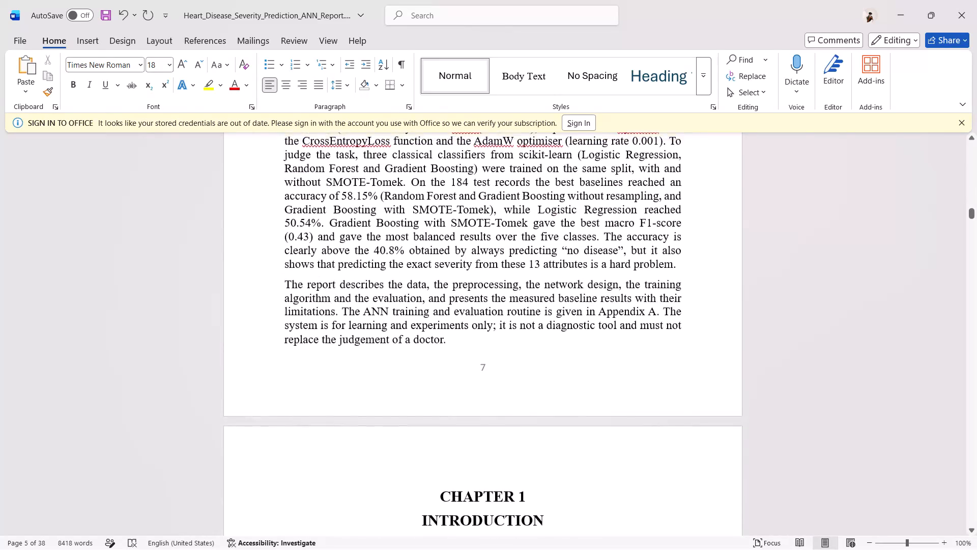
scroll(370, 296, "up", 10)
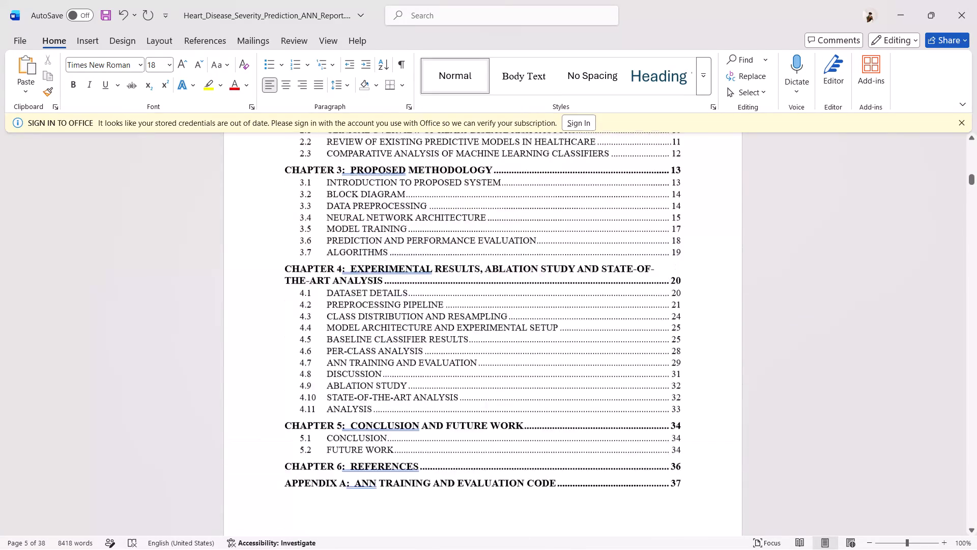
scroll(370, 296, "up", 4)
Justify the "TABLE OF CONTENTS" heading and indent it four levels toward the middle of the page.
scroll(370, 296, "down", 2)
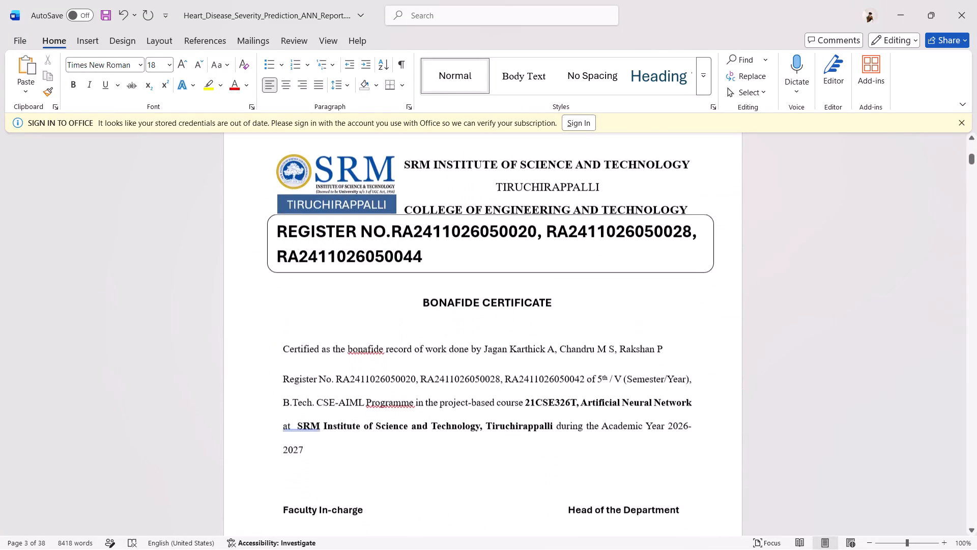
scroll(370, 296, "down", 5)
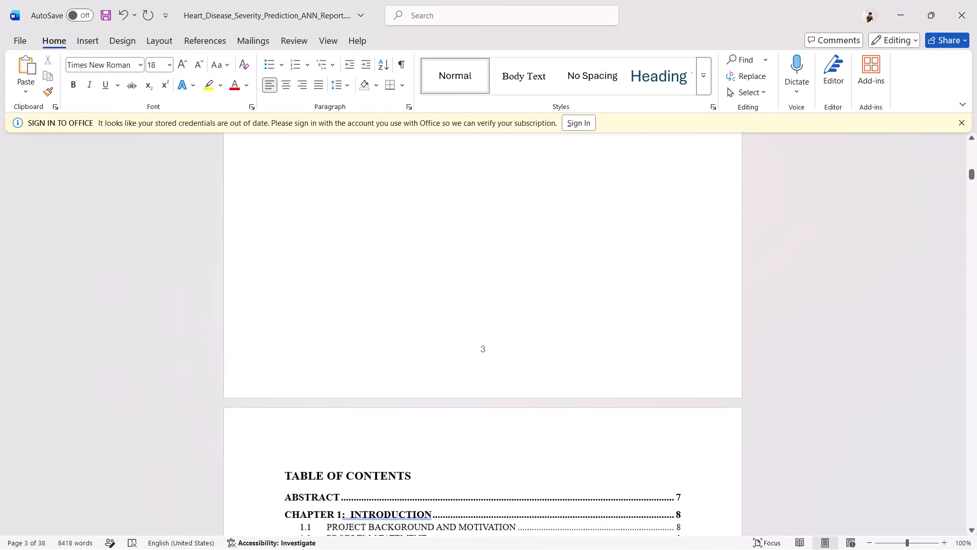
scroll(370, 296, "down", 2)
left_click(289, 362)
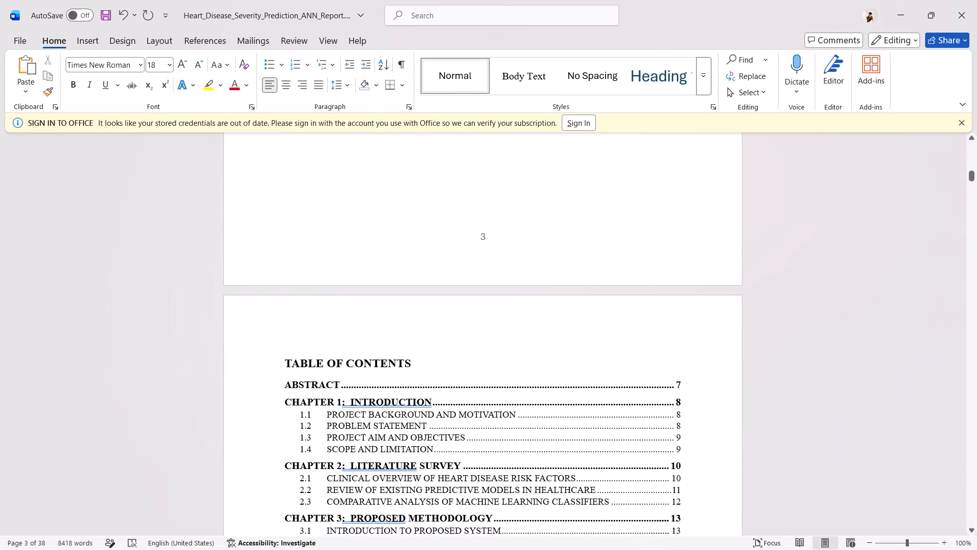
key("Left")
key("shift+Down")
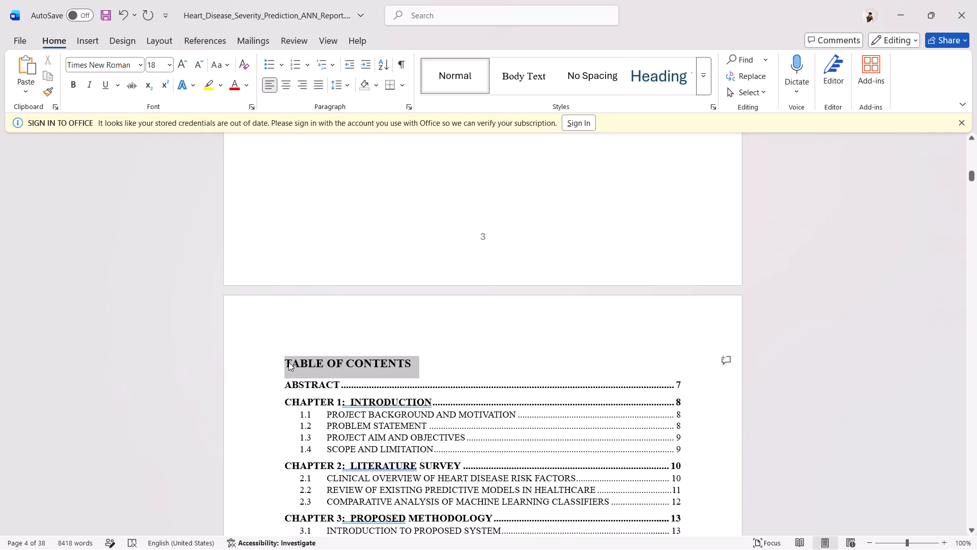
key("ctrl+j")
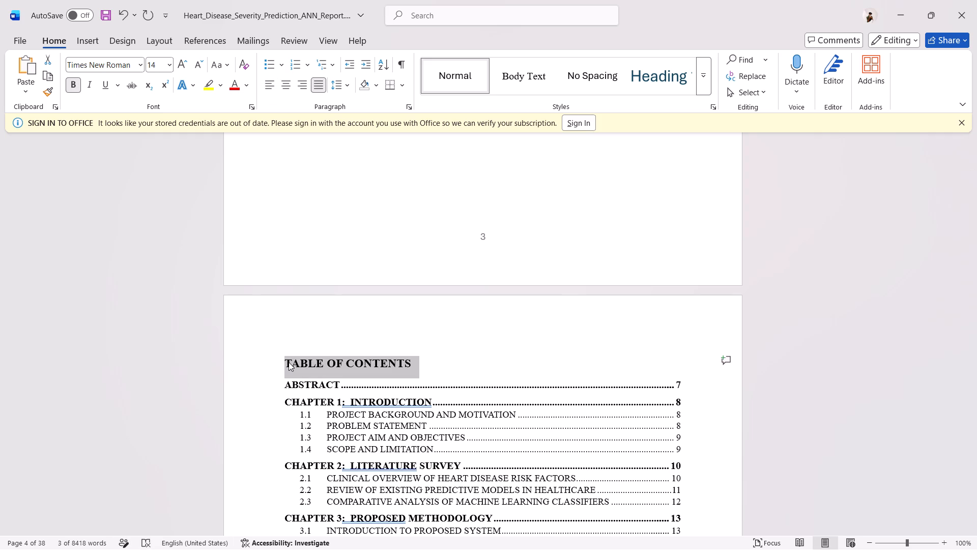
key("ctrl+j")
key("ctrl+j")
key("Tab")
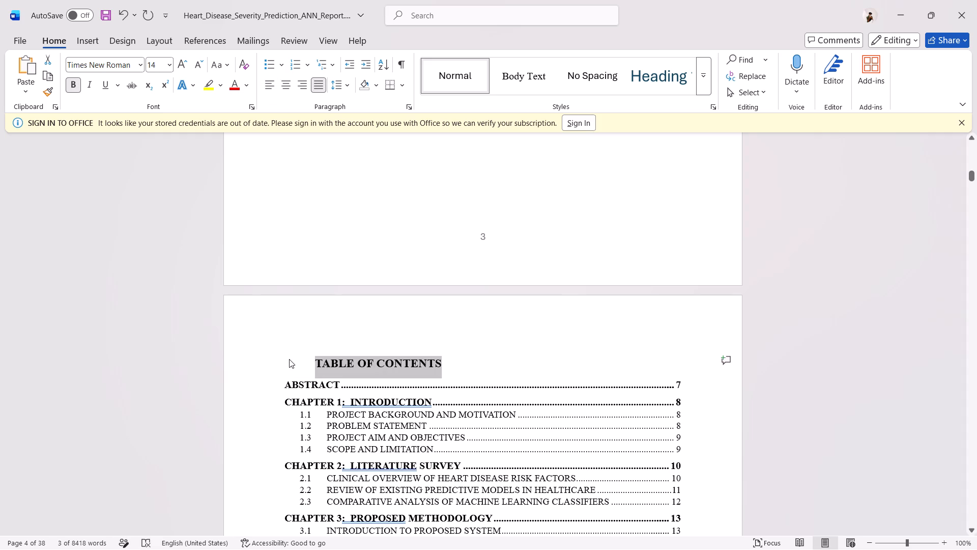
key("Tab")
key("Tab")
key("Tab")
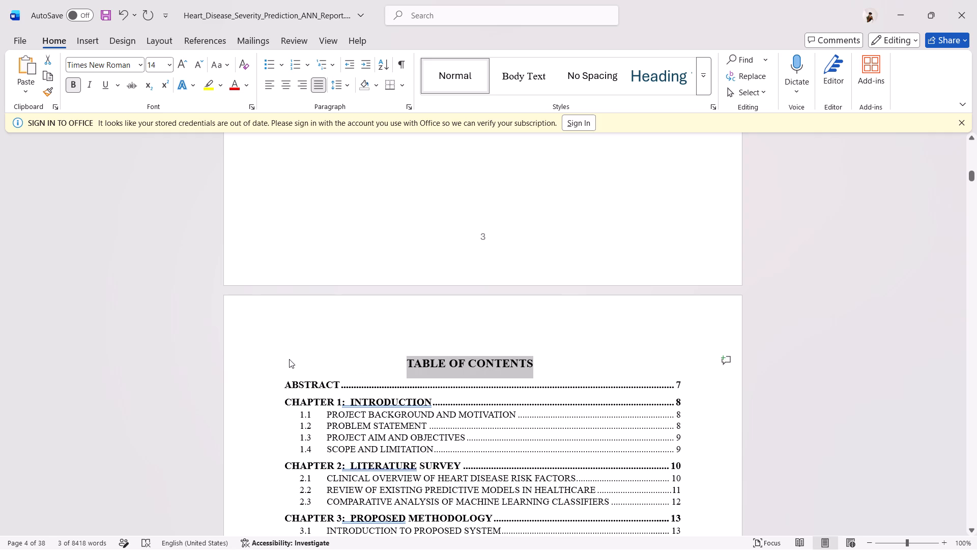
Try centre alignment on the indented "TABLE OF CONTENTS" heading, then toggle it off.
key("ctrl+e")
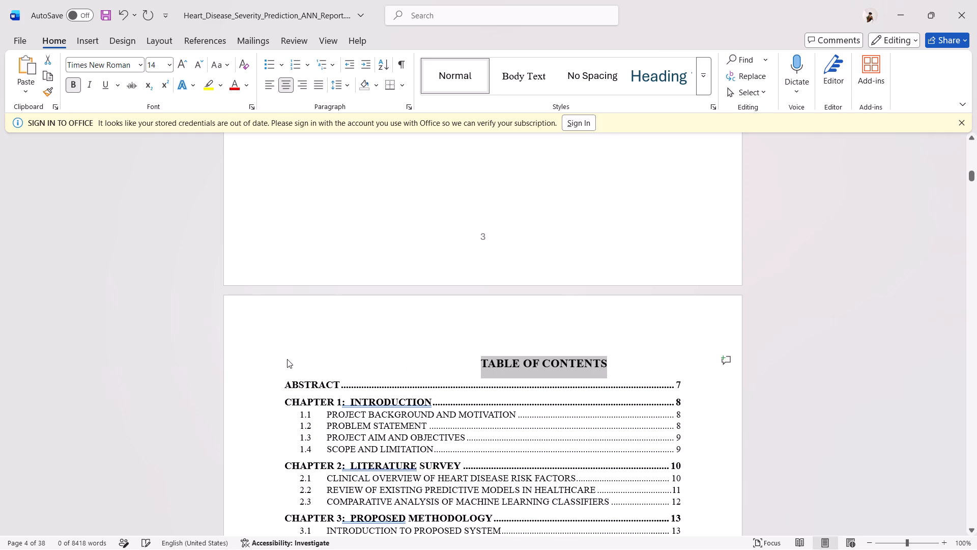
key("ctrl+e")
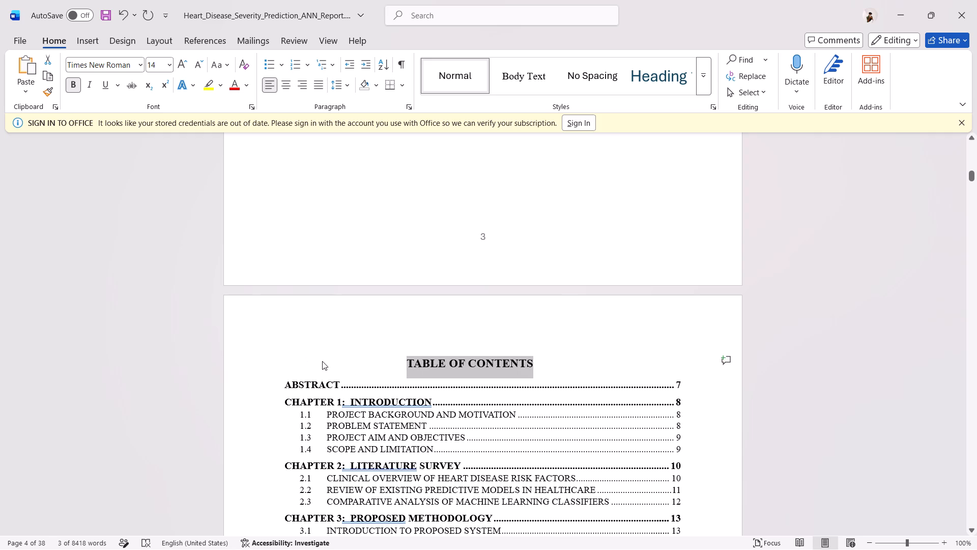
Remove the left indent from the "TABLE OF CONTENTS" heading and centre it on the page.
left_click(324, 360)
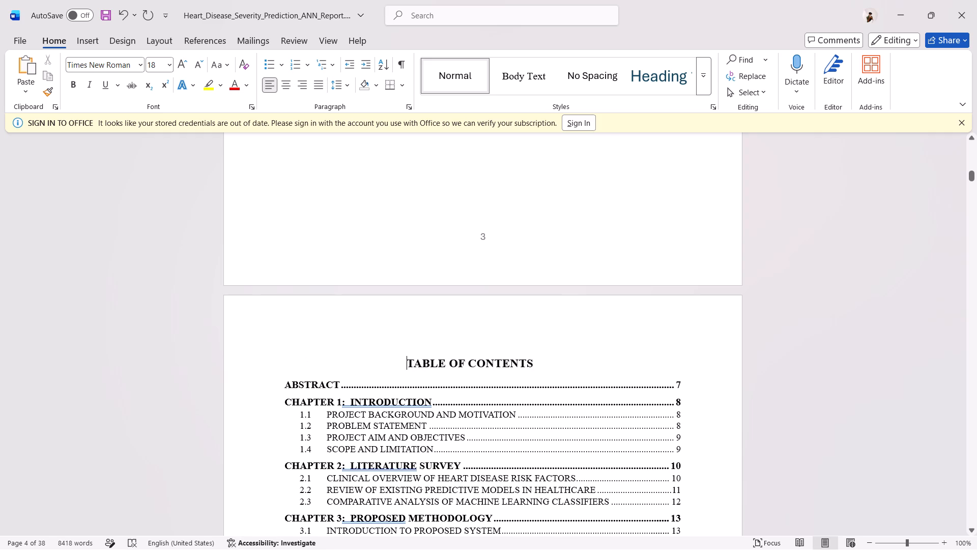
key("BackSpace")
key("shift+Down")
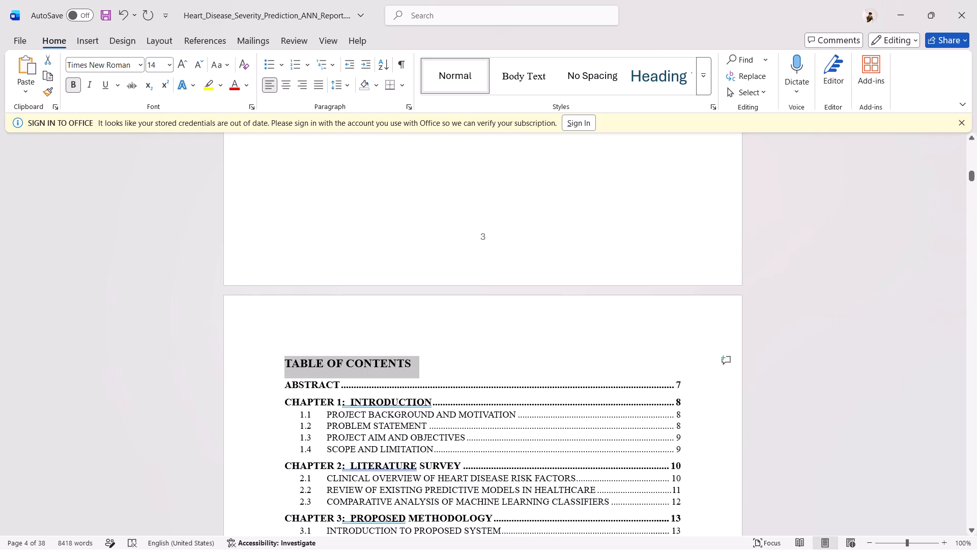
key("ctrl+e")
left_click(348, 361)
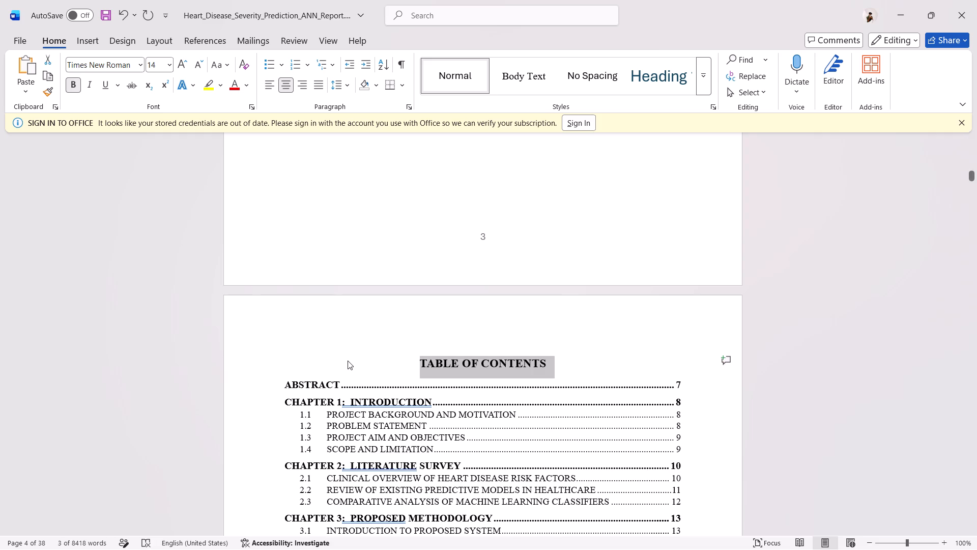
Delete the blank page between the bonafide certificate and the "TABLE OF CONTENTS" heading.
scroll(348, 361, "down", 5)
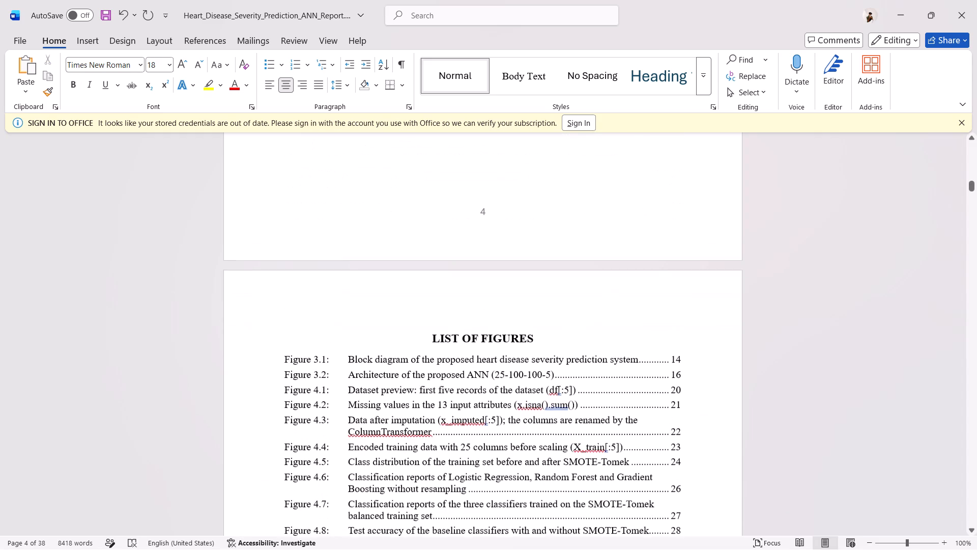
scroll(348, 361, "up", 2)
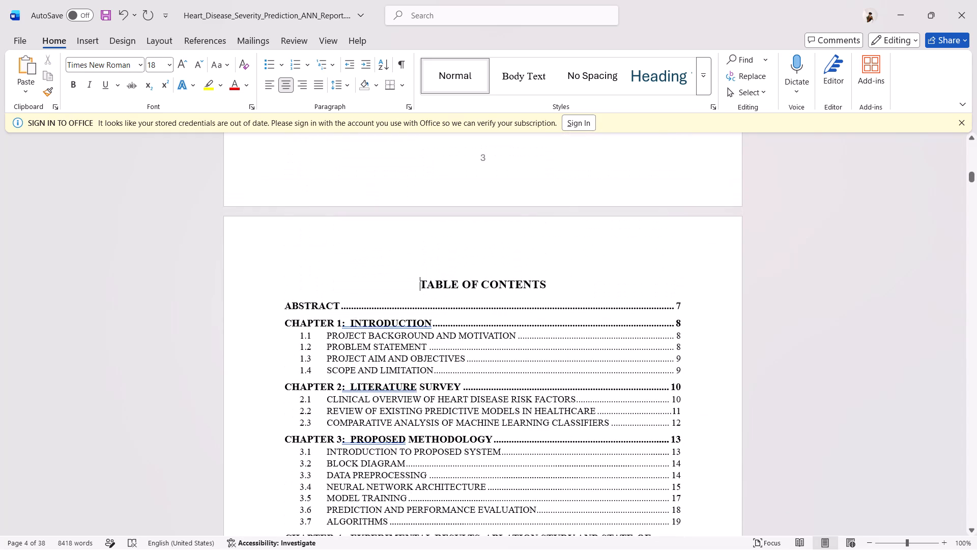
key("Up")
key("Down")
key("Up")
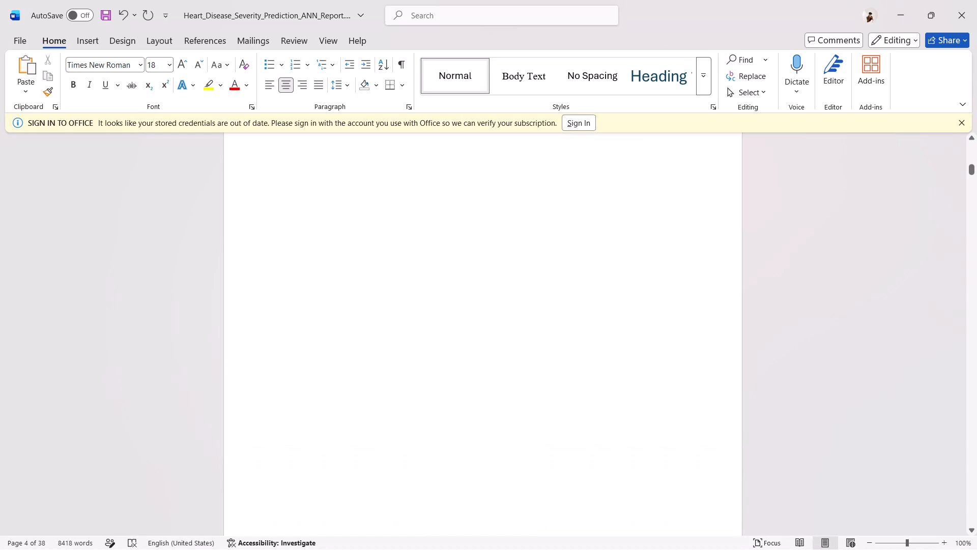
key("Down")
key("Down")
key("Up")
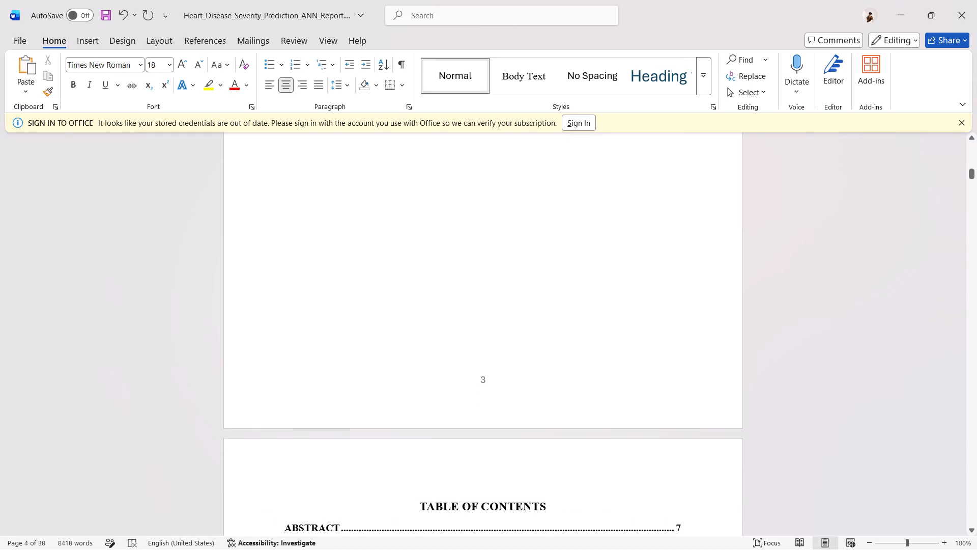
key("BackSpace")
key("BackSpace")
Centre the "TABLE OF CONTENTS" heading again on its page.
scroll(348, 361, "up", 1)
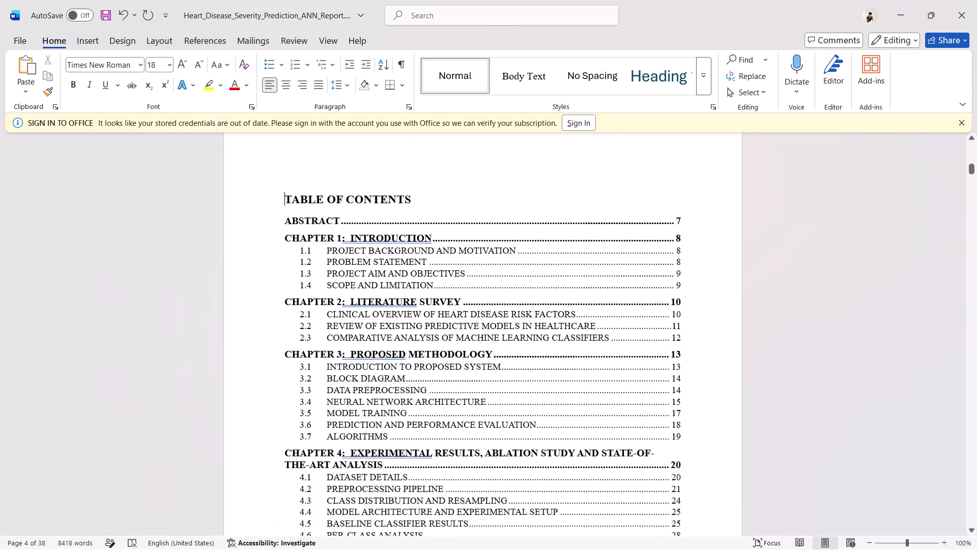
scroll(348, 361, "up", 1)
key("shift+Down")
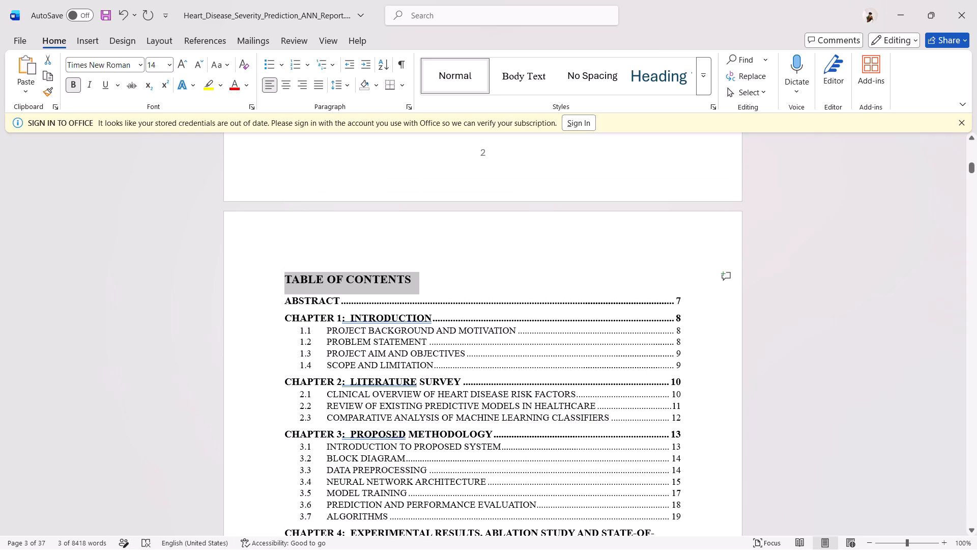
key("ctrl+e")
Review the page layout from the table of contents through the abstract and Chapters 1 and 2 to section 3.2.
scroll(348, 361, "down", 1)
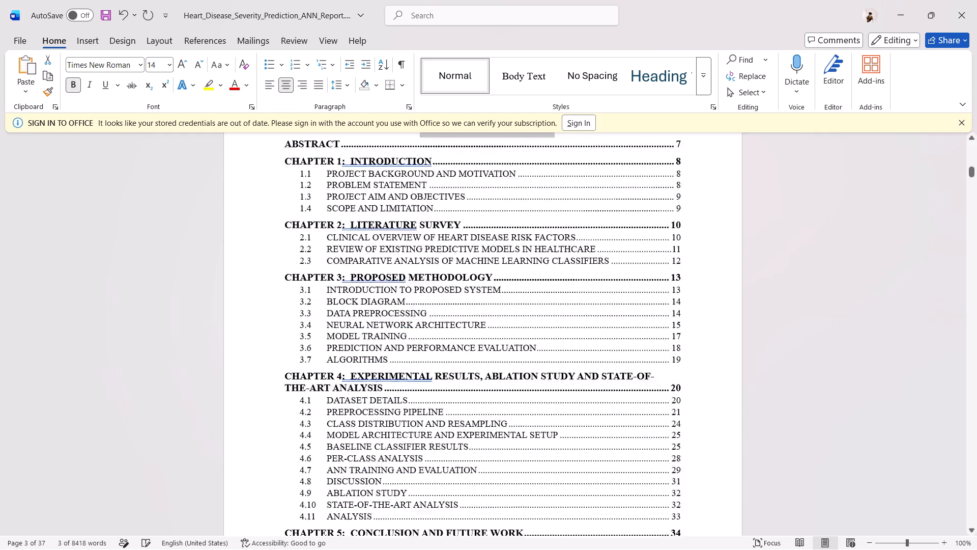
scroll(348, 361, "down", 5)
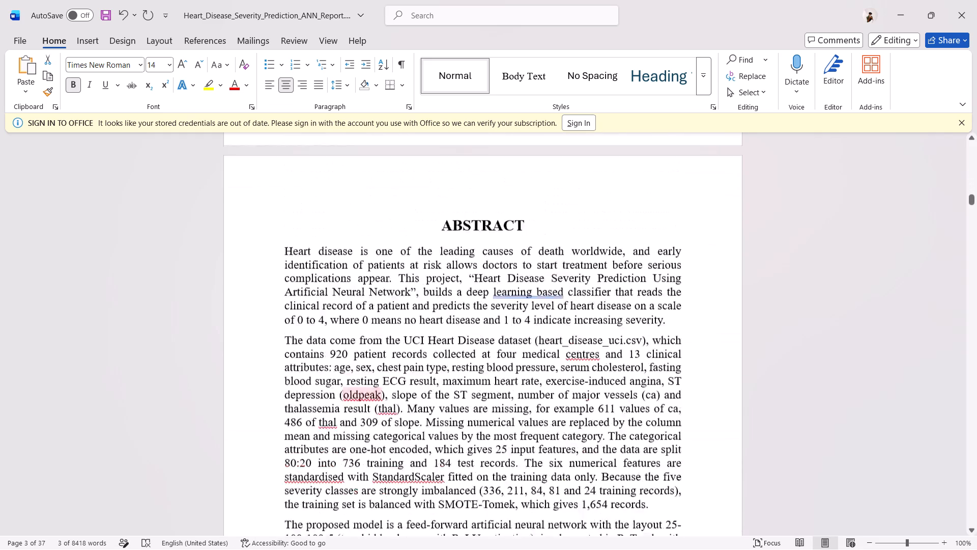
scroll(348, 361, "down", 5)
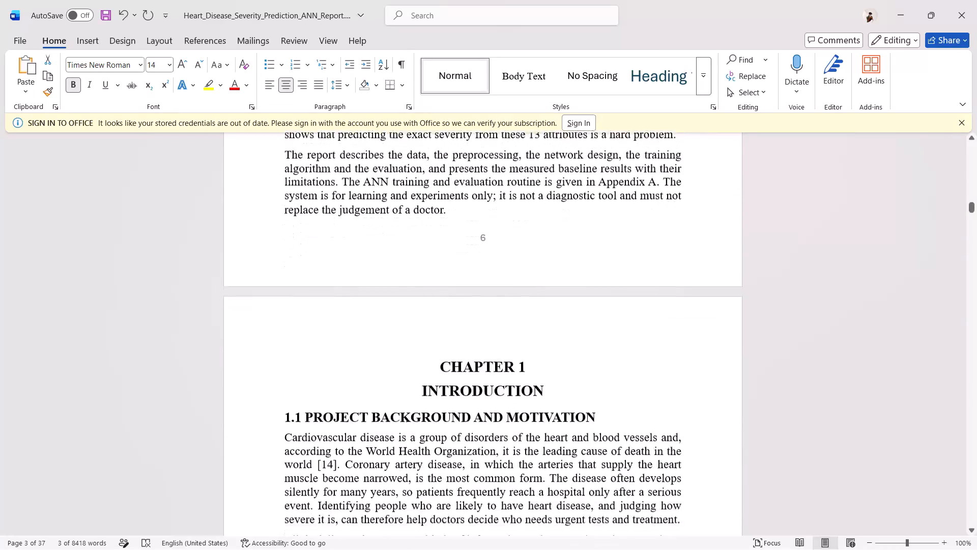
scroll(348, 361, "down", 5)
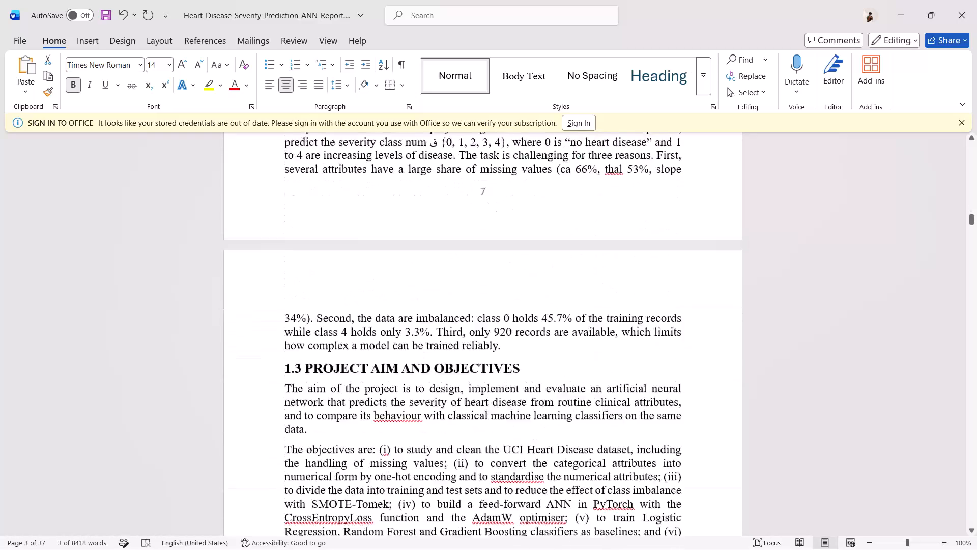
scroll(348, 361, "down", 3)
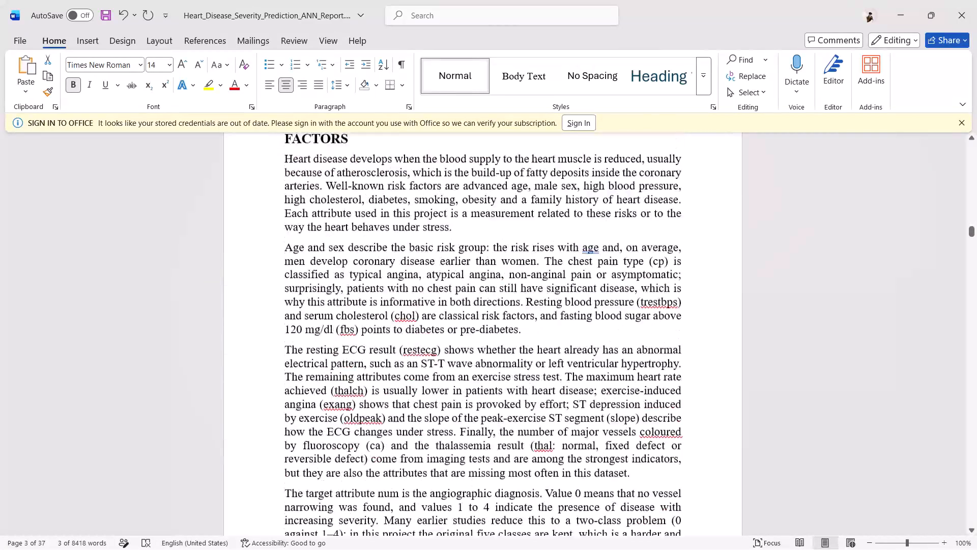
scroll(348, 361, "down", 2)
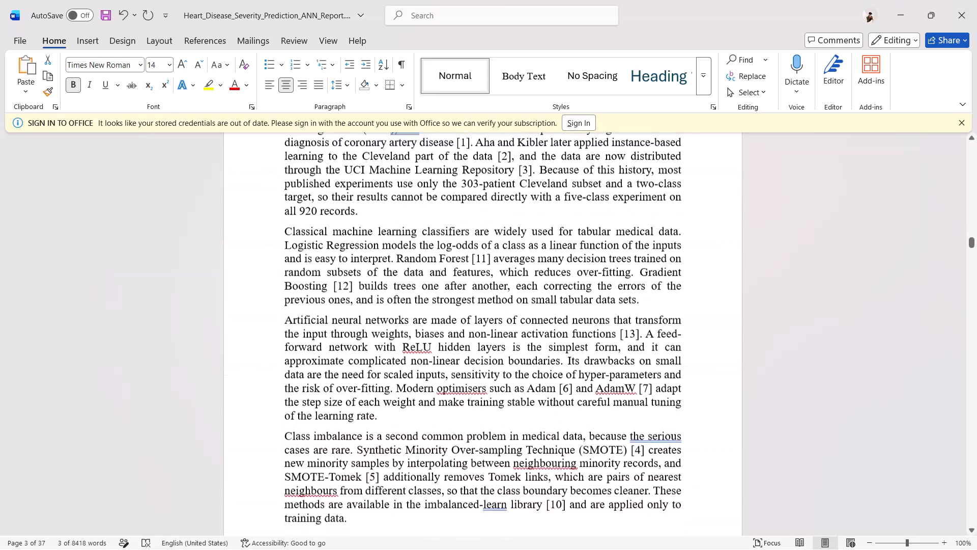
scroll(348, 361, "down", 3)
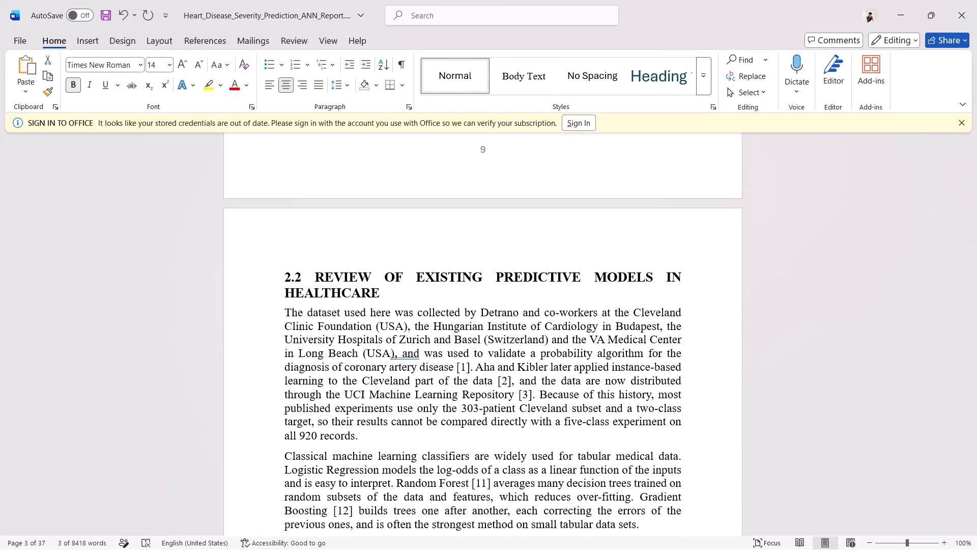
scroll(348, 361, "down", 4)
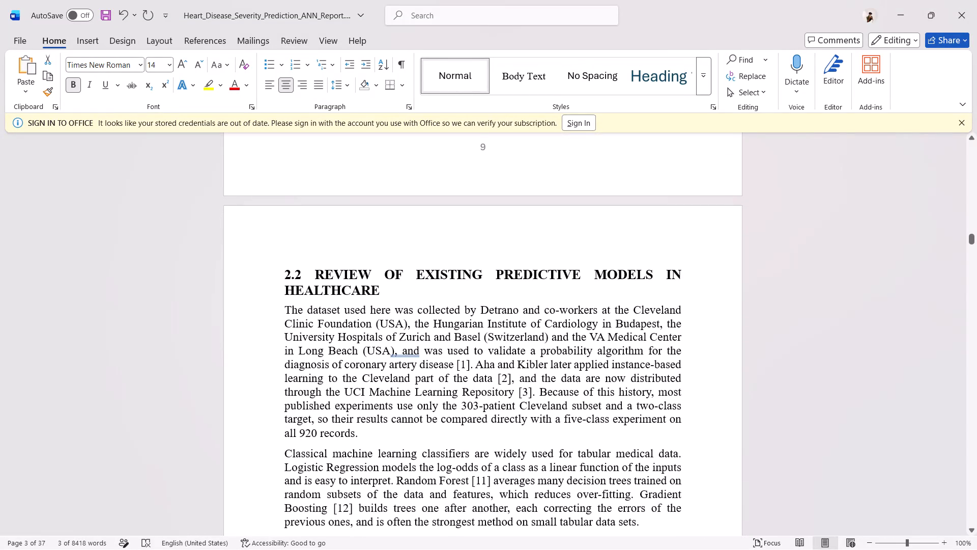
scroll(348, 361, "down", 1)
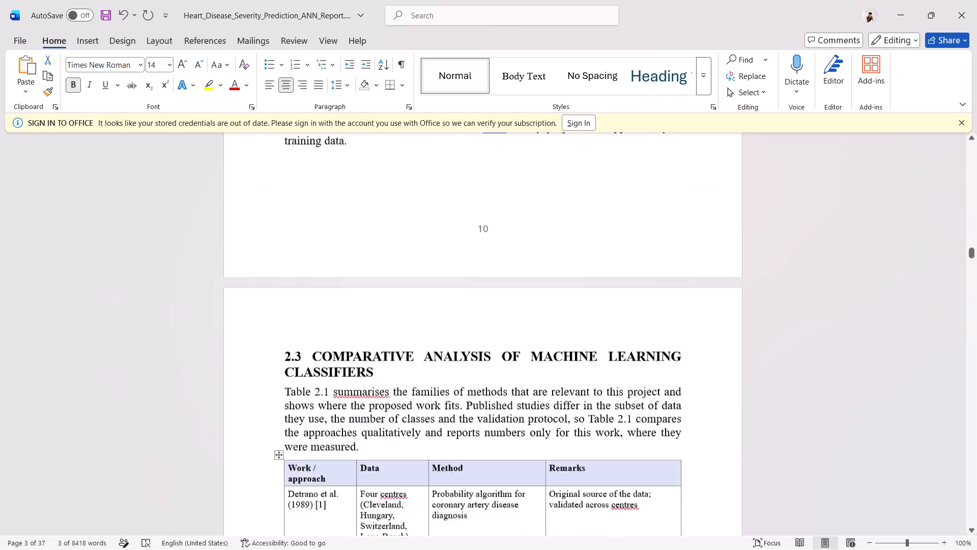
scroll(348, 361, "down", 3)
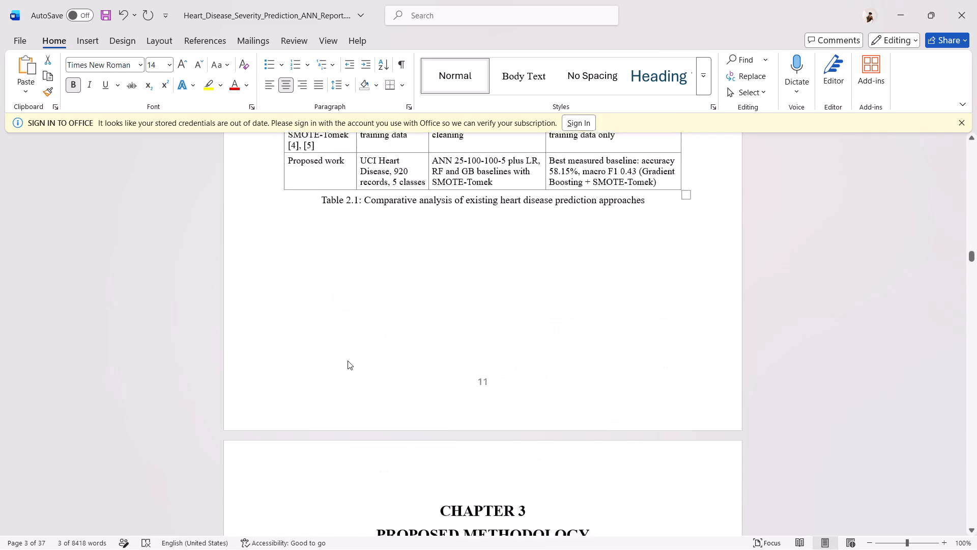
scroll(348, 361, "down", 4)
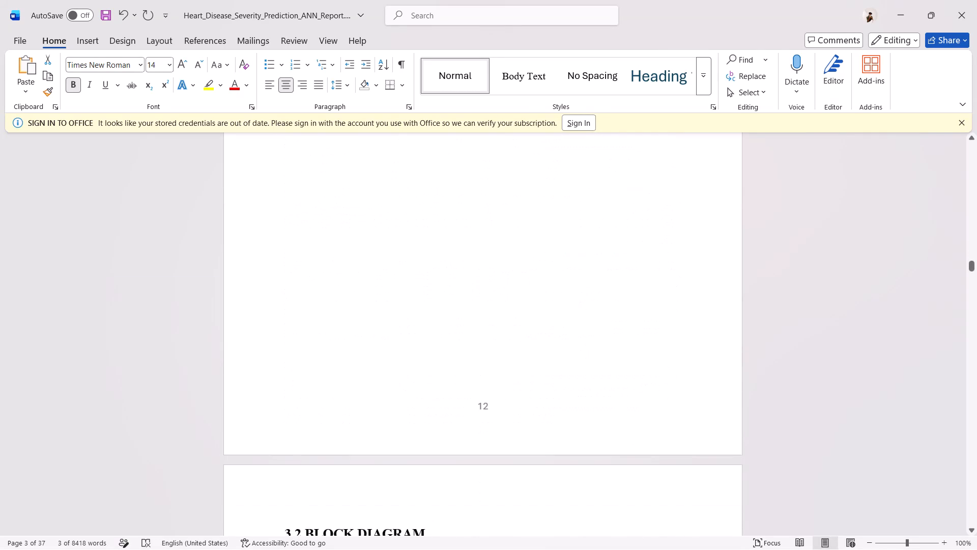
scroll(348, 361, "down", 2)
Move the "3.2 BLOCK DIAGRAM" heading back to the previous page, on its own line below the section 3.1 text.
scroll(348, 361, "up", 1)
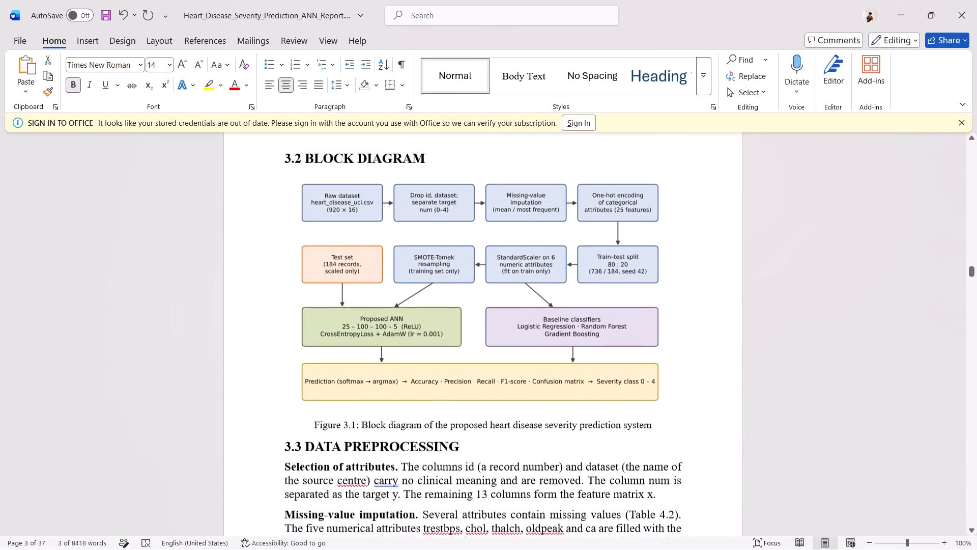
scroll(348, 361, "up", 1)
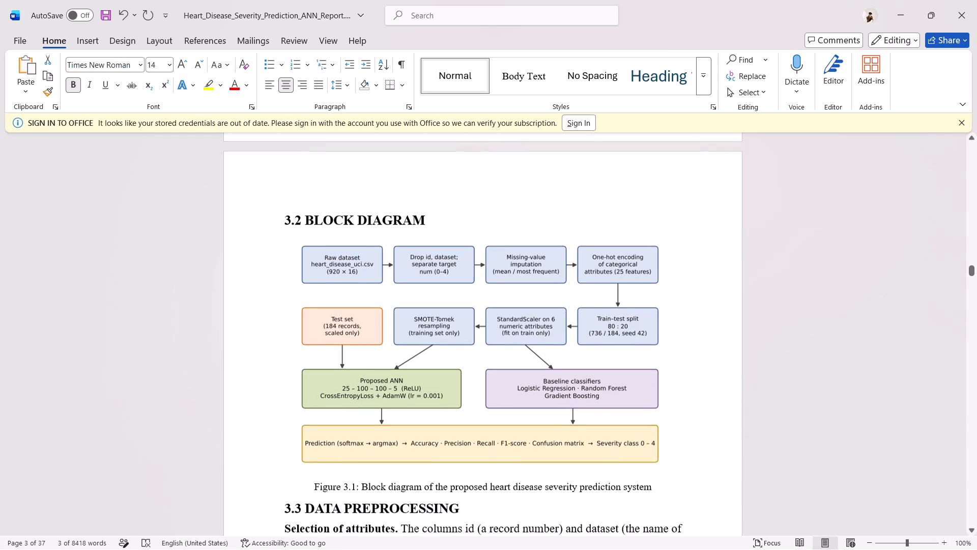
scroll(348, 361, "up", 1)
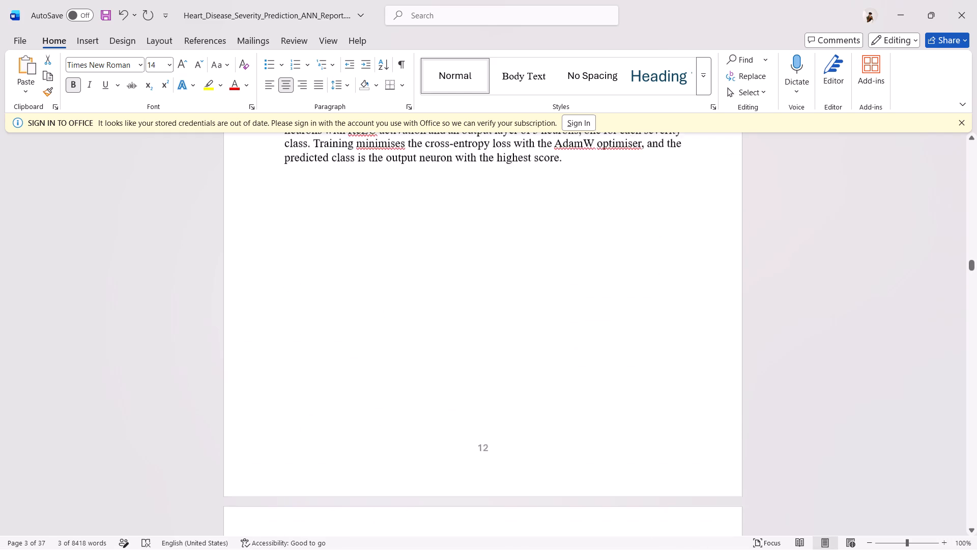
scroll(348, 361, "up", 1)
scroll(348, 361, "down", 2)
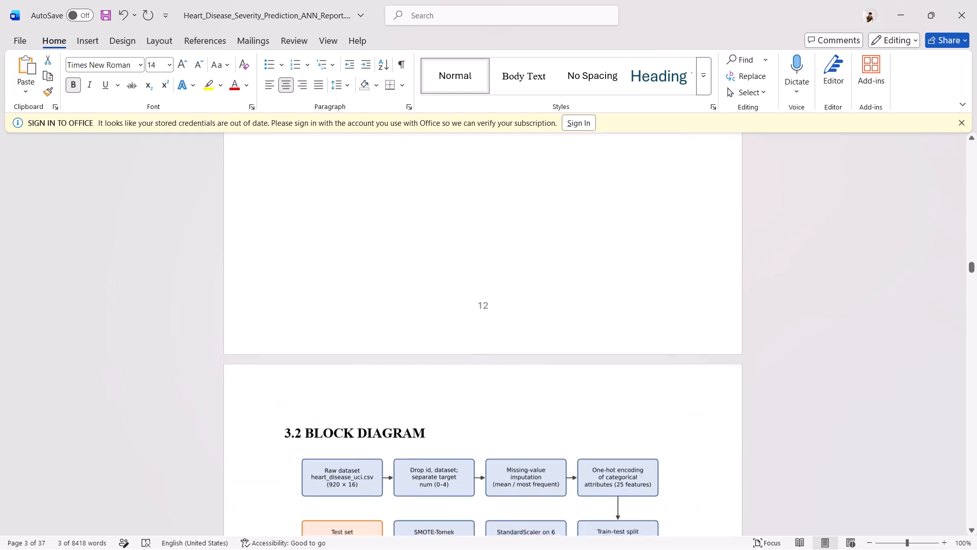
scroll(348, 361, "down", 1)
left_click(282, 324)
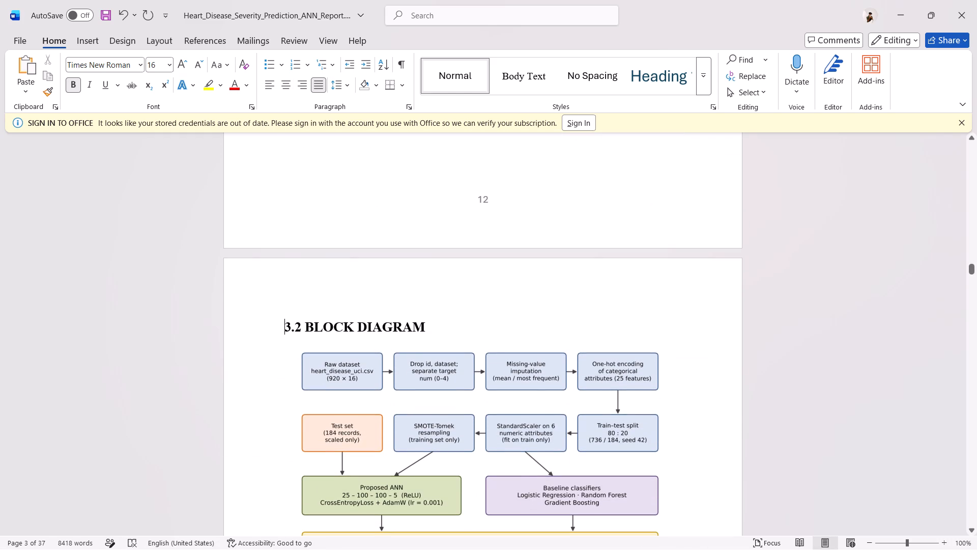
key("BackSpace")
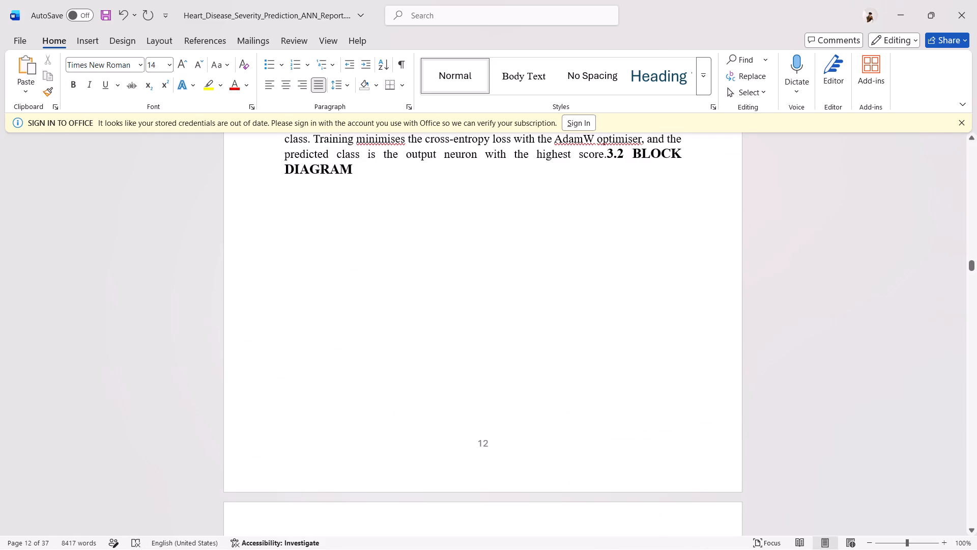
key("Return")
Shrink the Figure 3.1 block diagram proportionally until it and its caption fit on page 12 under the 3.2 heading.
scroll(282, 324, "down", 1)
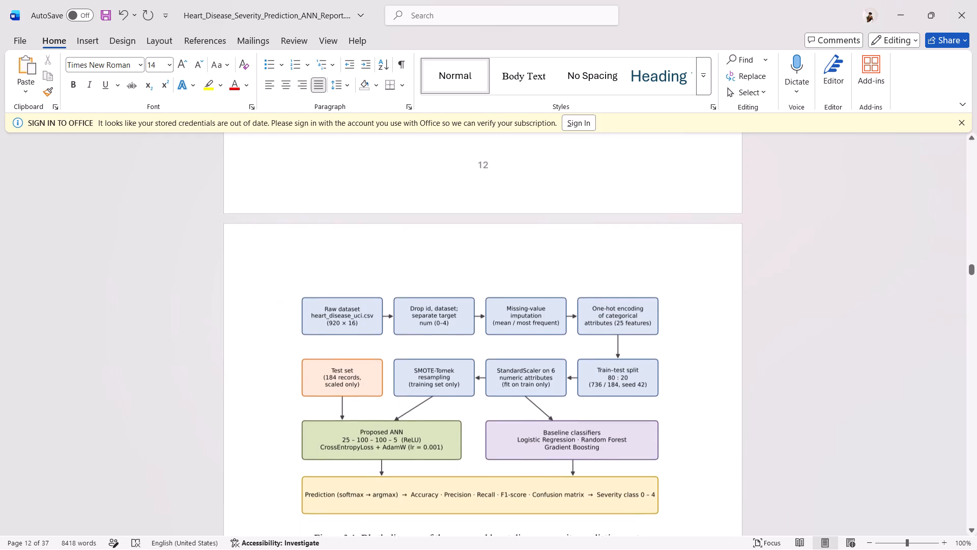
scroll(282, 324, "down", 1)
left_click(343, 437)
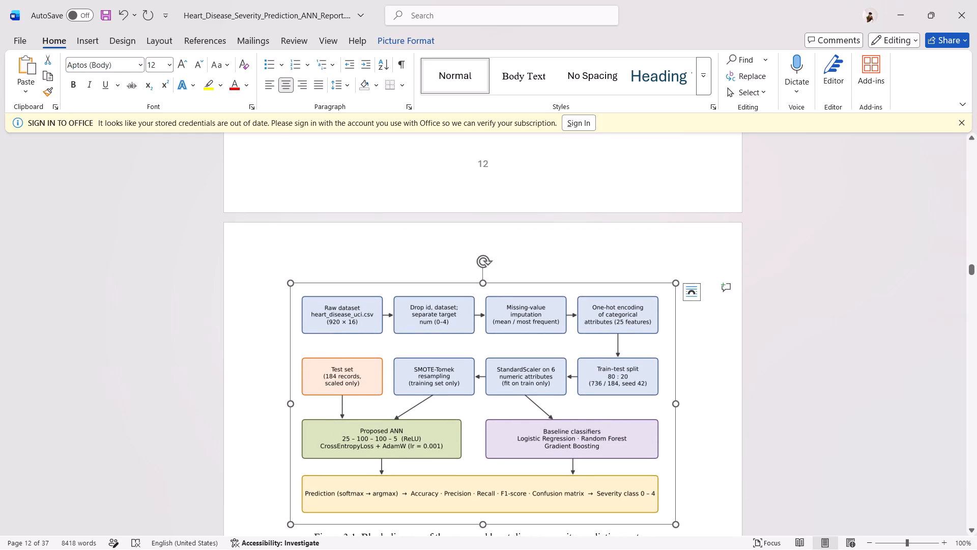
left_click_drag(291, 284, 307, 310)
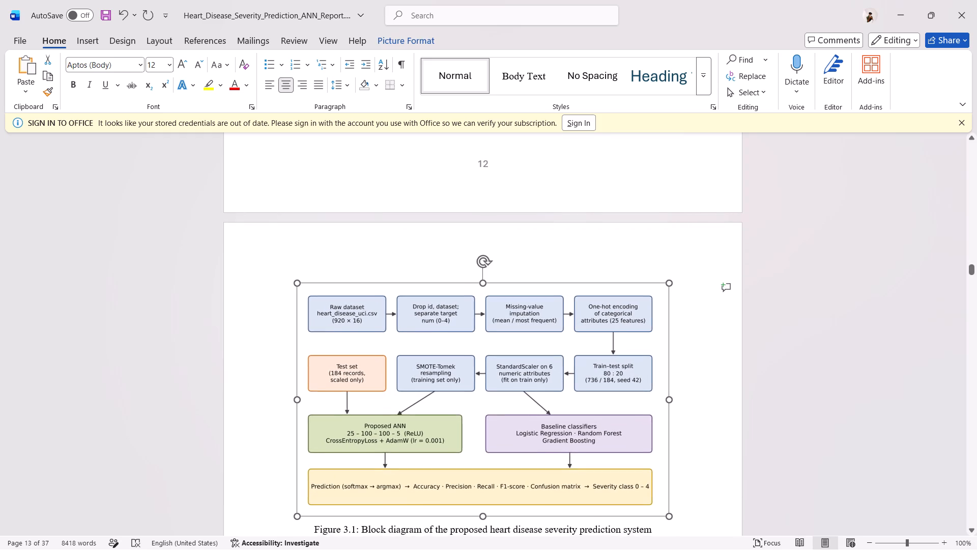
left_click_drag(307, 310, 321, 325)
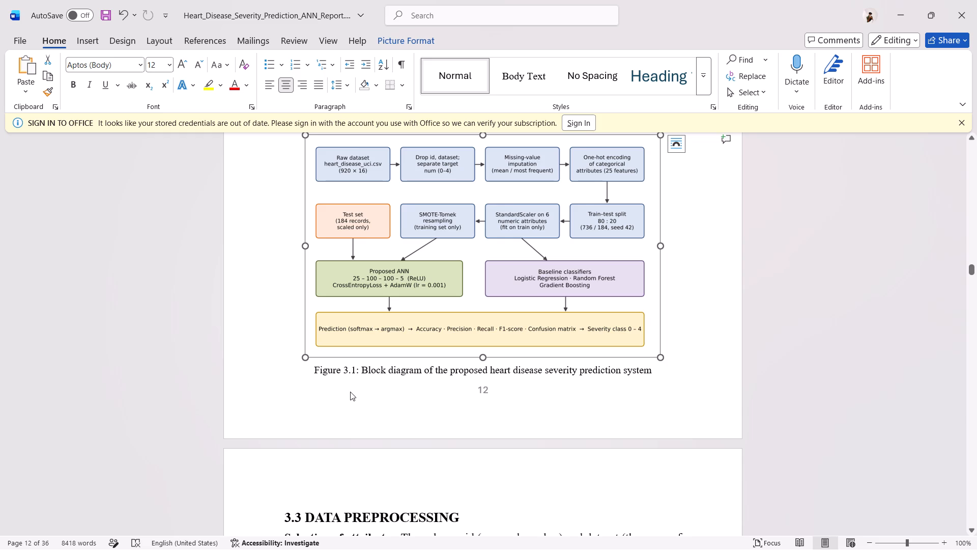
Review the page layout from section 3.3 through Chapter 4 to Table 4.7 and the ANN screenshot placeholders.
scroll(350, 392, "down", 4)
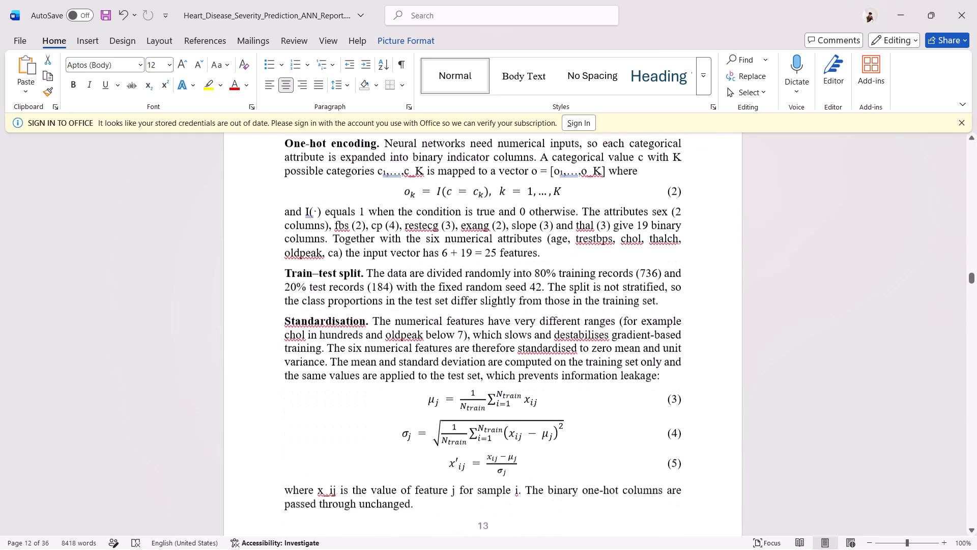
scroll(350, 392, "down", 4)
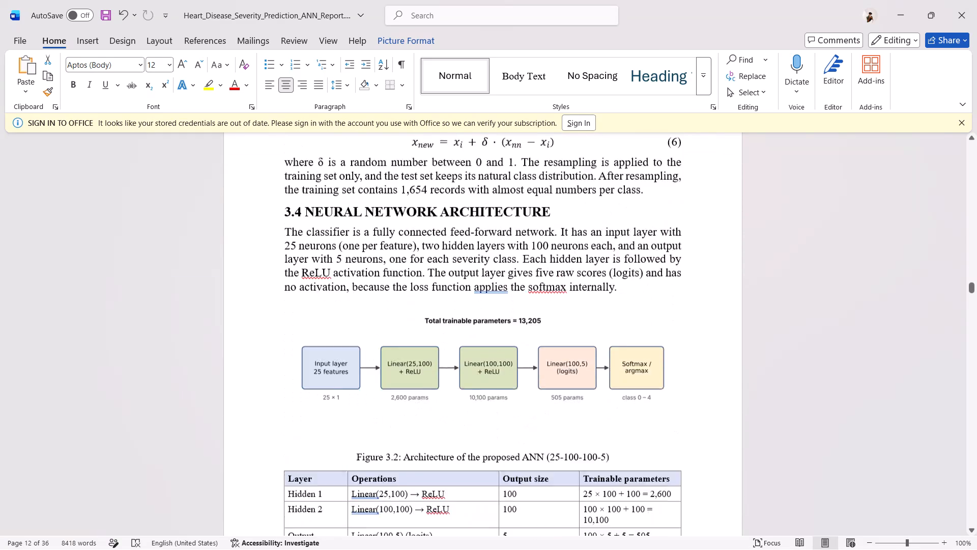
scroll(350, 392, "down", 7)
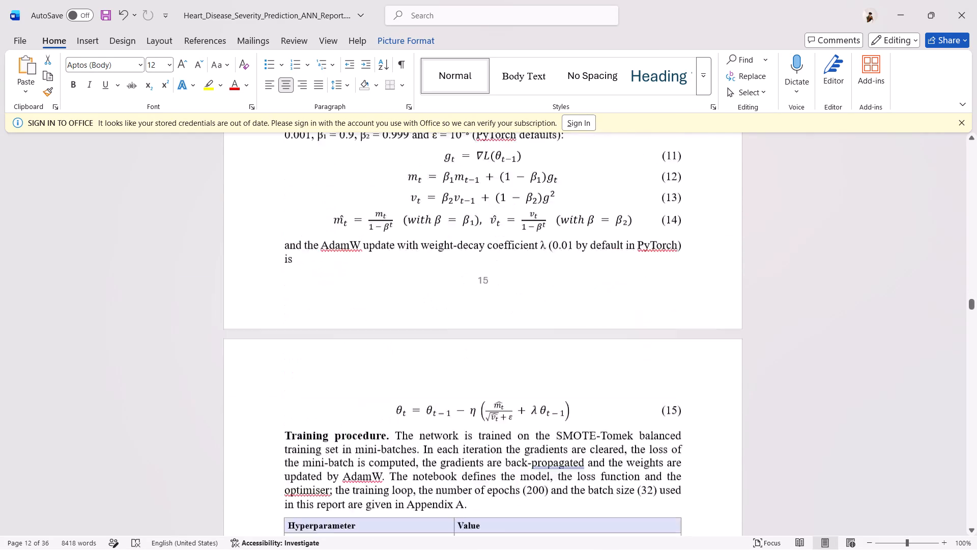
scroll(350, 392, "down", 5)
scroll(350, 392, "up", 1)
scroll(350, 392, "down", 1)
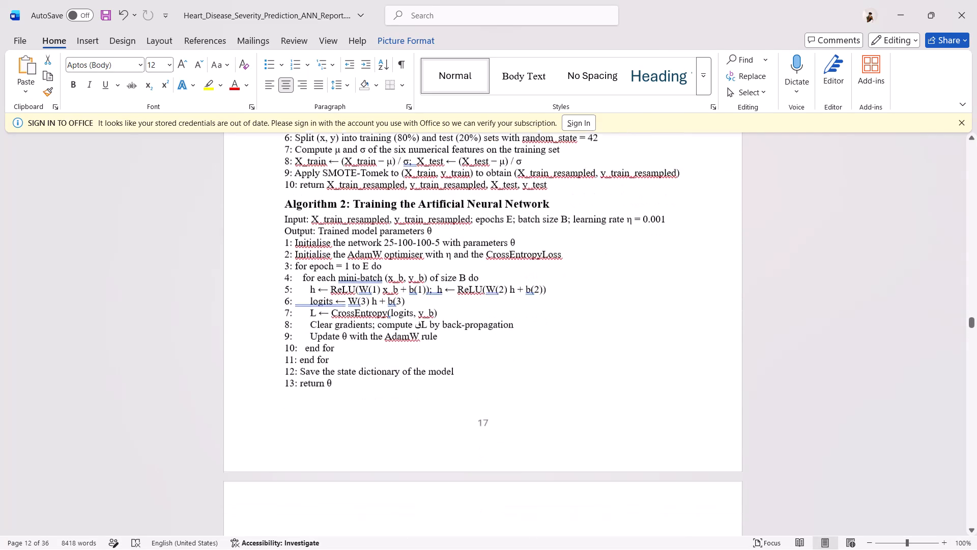
scroll(350, 392, "down", 1)
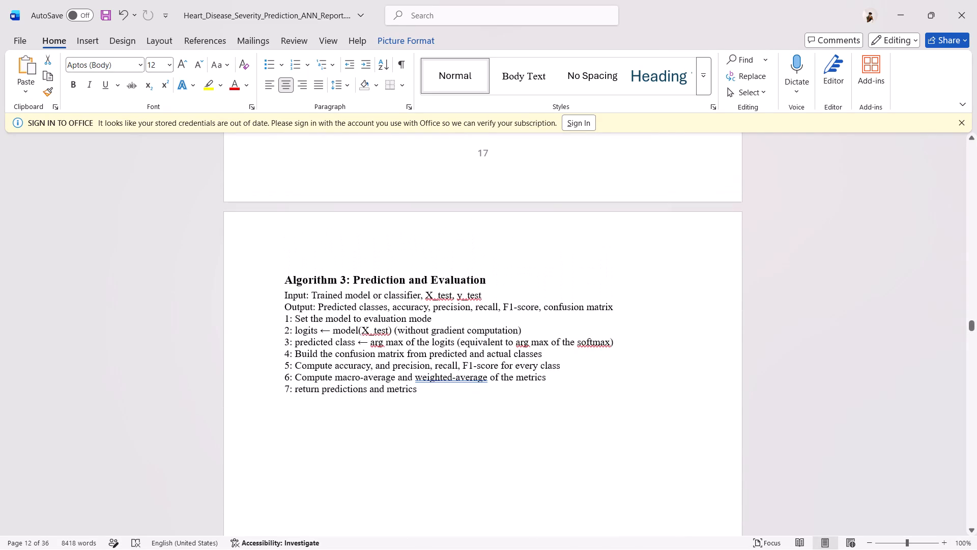
scroll(350, 392, "down", 6)
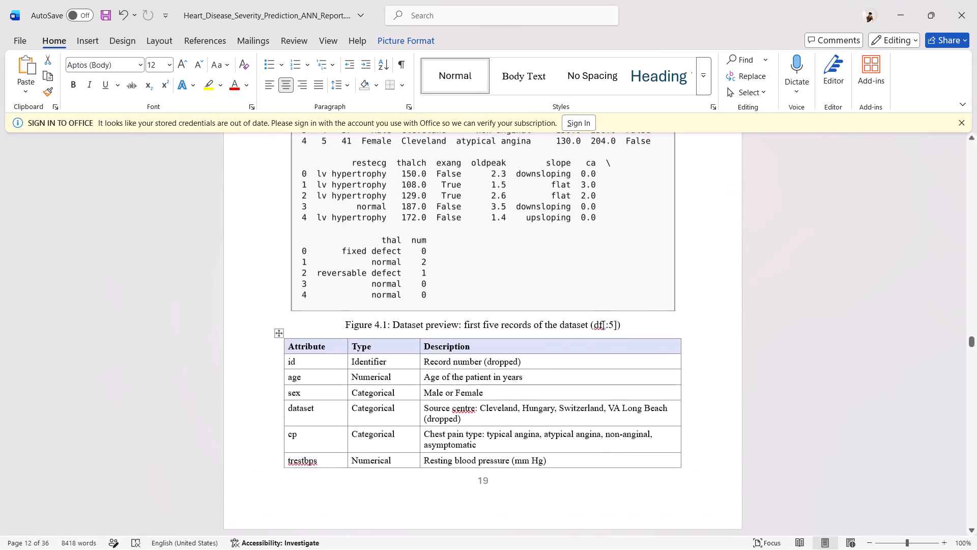
scroll(350, 392, "down", 7)
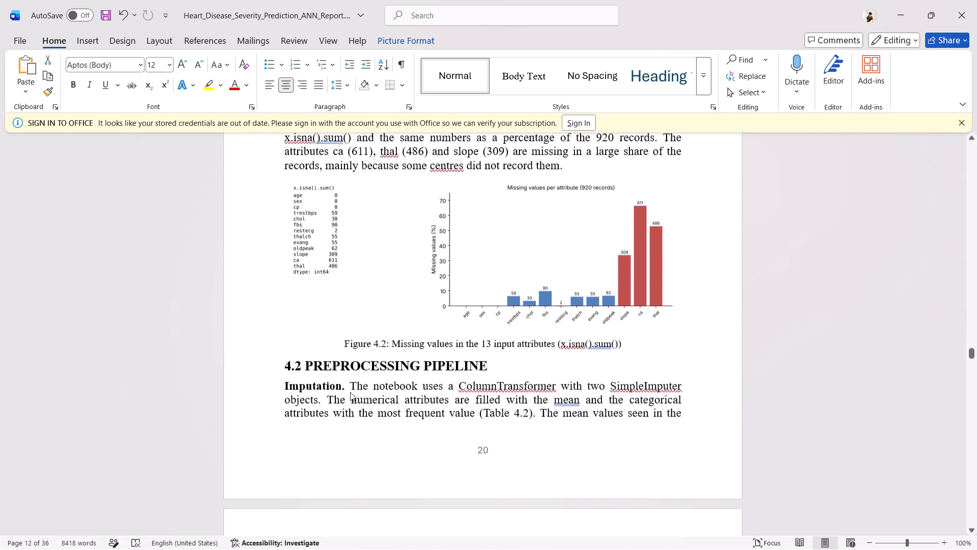
scroll(350, 392, "down", 7)
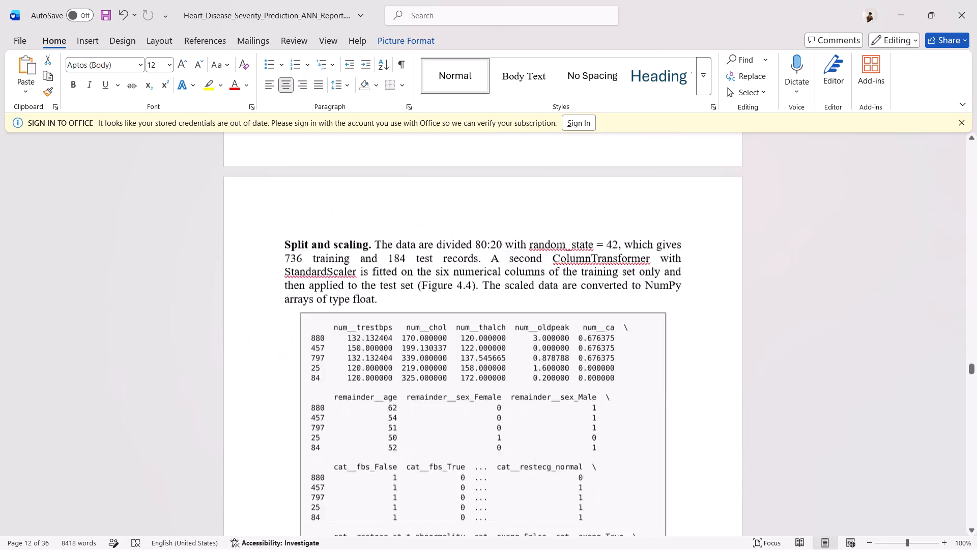
scroll(350, 392, "down", 5)
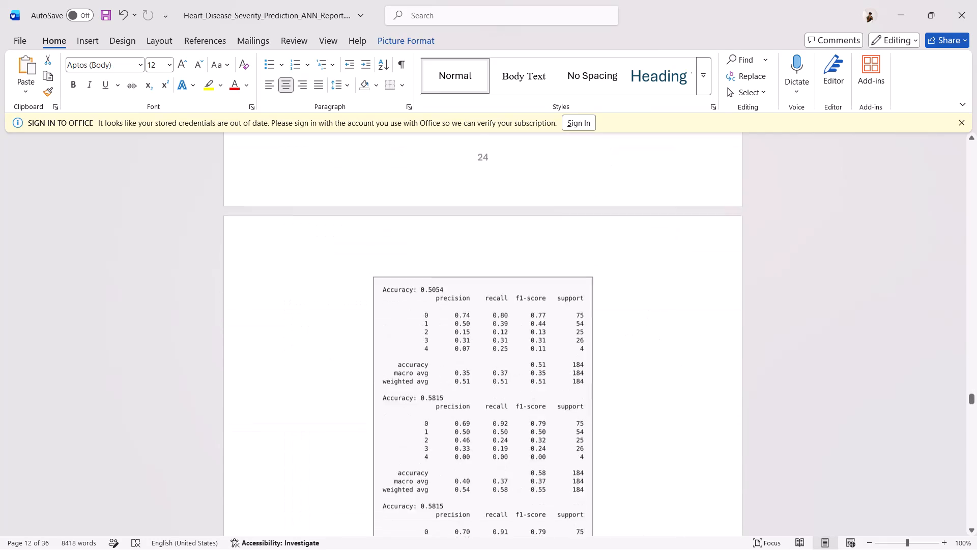
scroll(350, 392, "down", 5)
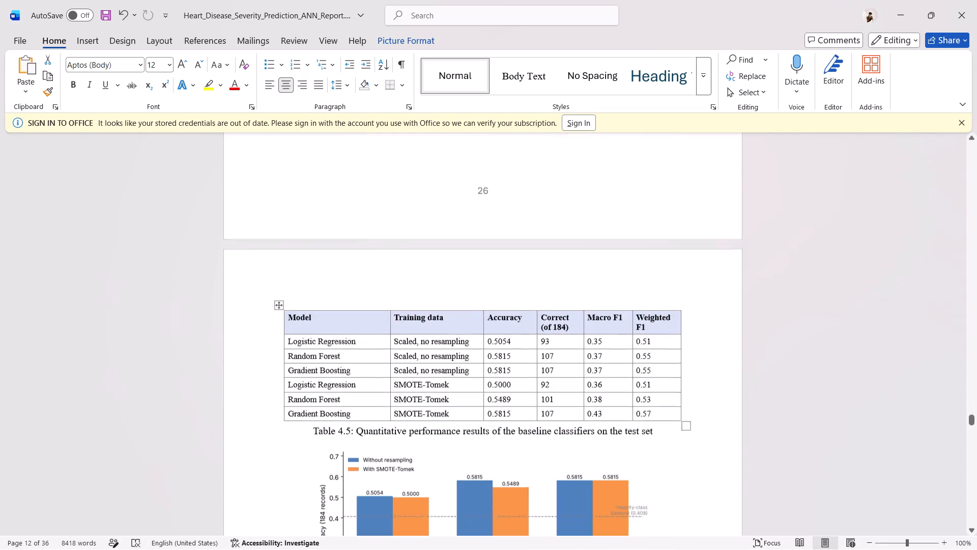
scroll(350, 392, "down", 4)
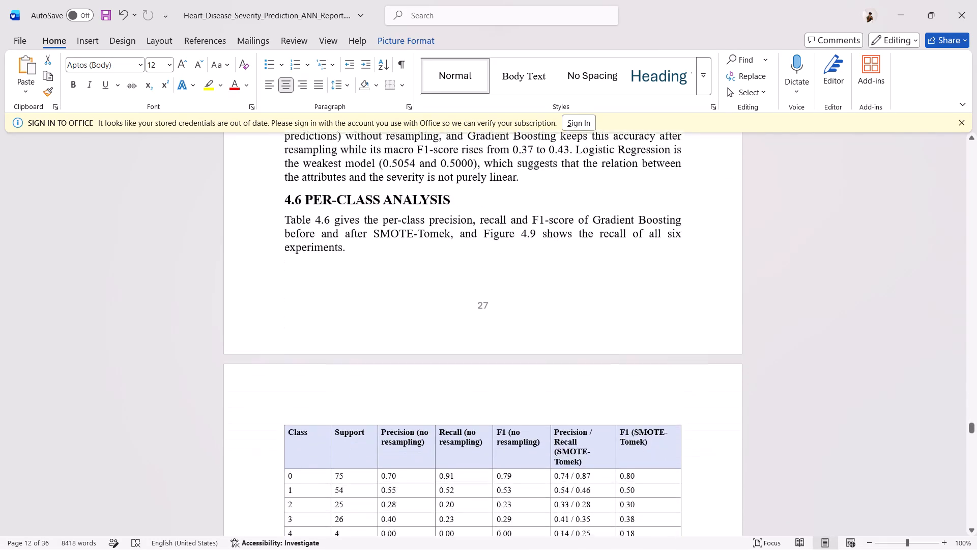
scroll(350, 392, "down", 7)
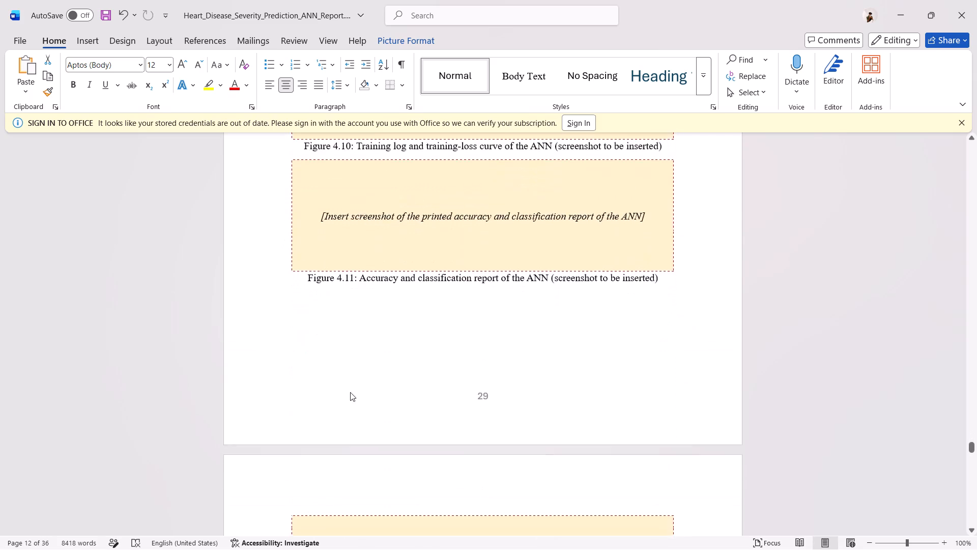
scroll(350, 392, "up", 1)
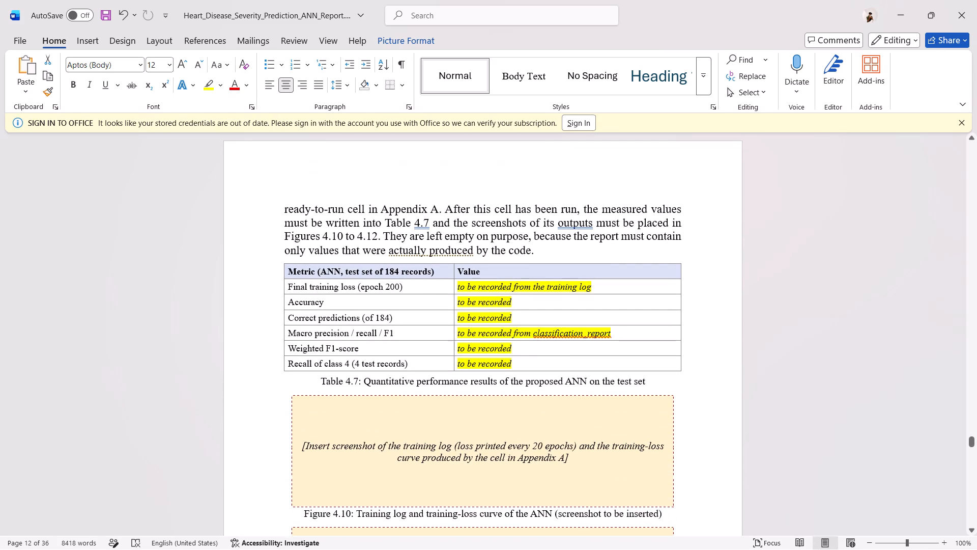
Try to delete the Figure 4.10 training-log placeholder, removing the "o" of "of" from its text.
left_click(364, 447)
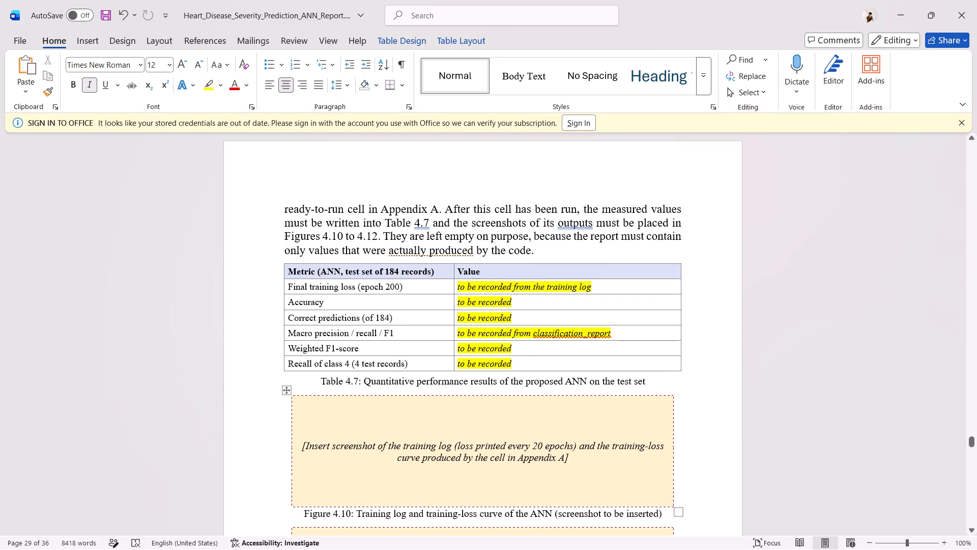
left_click(408, 461)
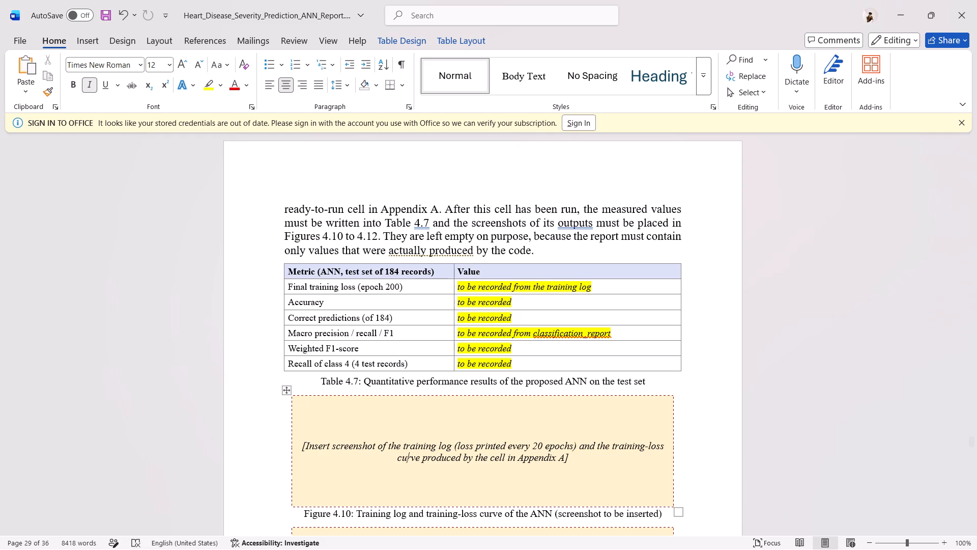
left_click(380, 441)
key("Delete")
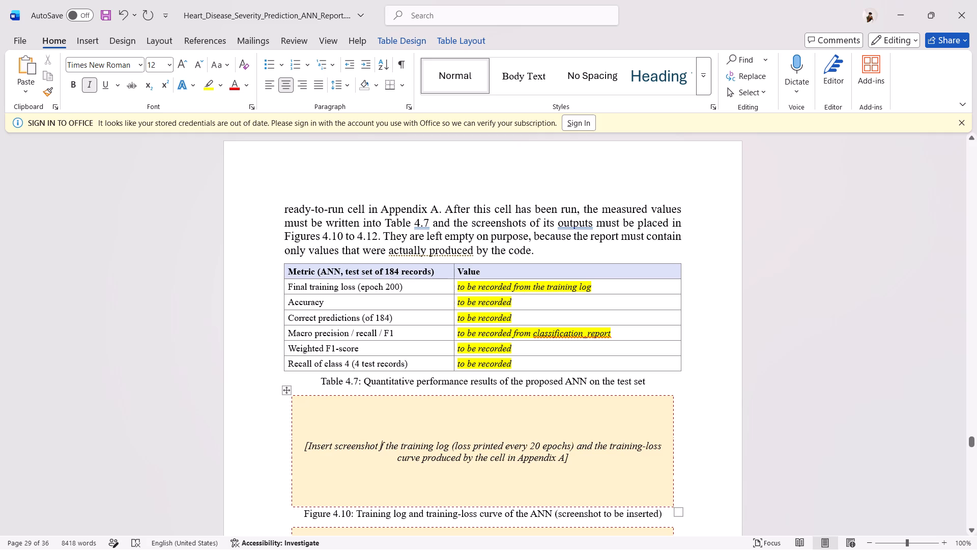
left_click(293, 416)
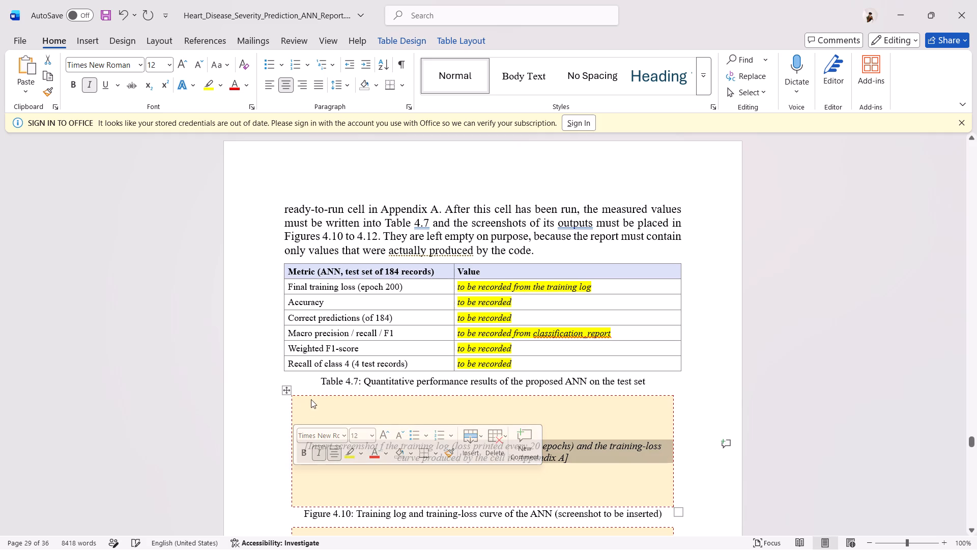
left_click(312, 395)
left_click(309, 419)
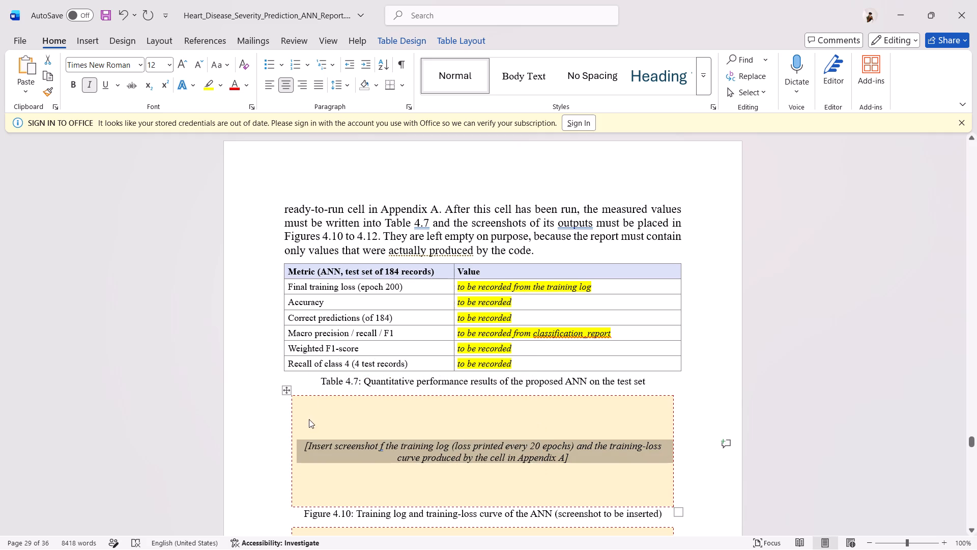
Try to delete the Figure 4.11 classification-report placeholder, removing the closing bracket from its text.
scroll(309, 419, "down", 1)
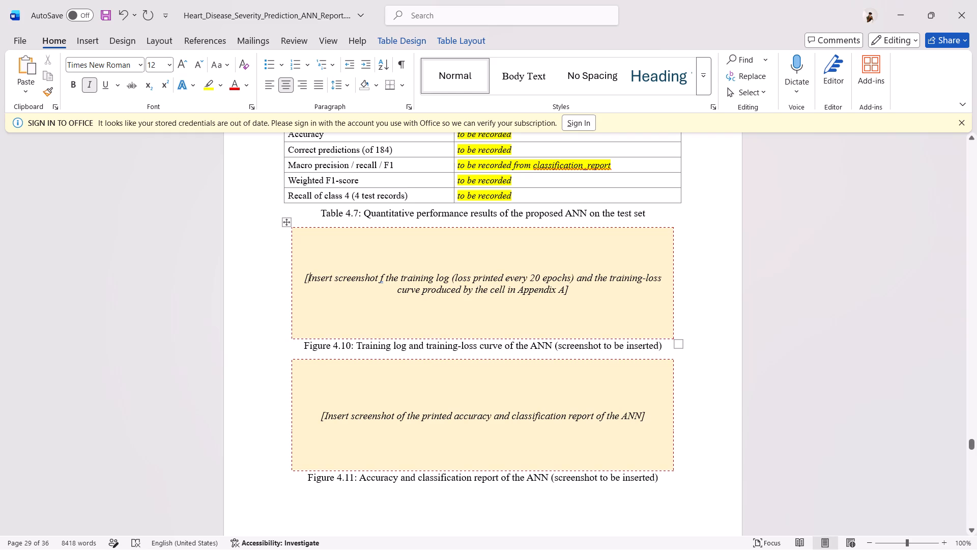
left_click(644, 389)
key("Delete")
Review sections 4.8 to 4.11 and the unfilled ANN results in Table 4.7 and Figures 4.10 to 4.12.
scroll(644, 389, "down", 2)
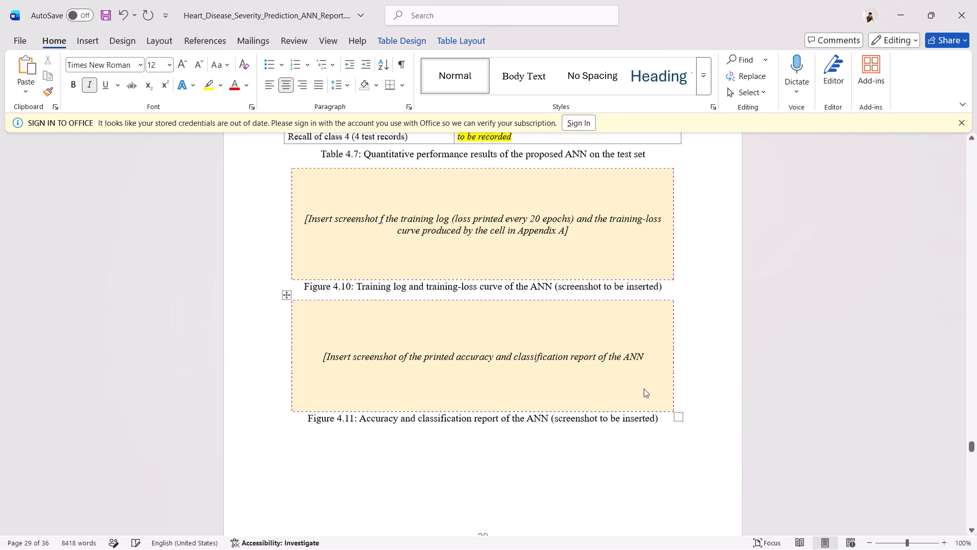
scroll(644, 389, "down", 10)
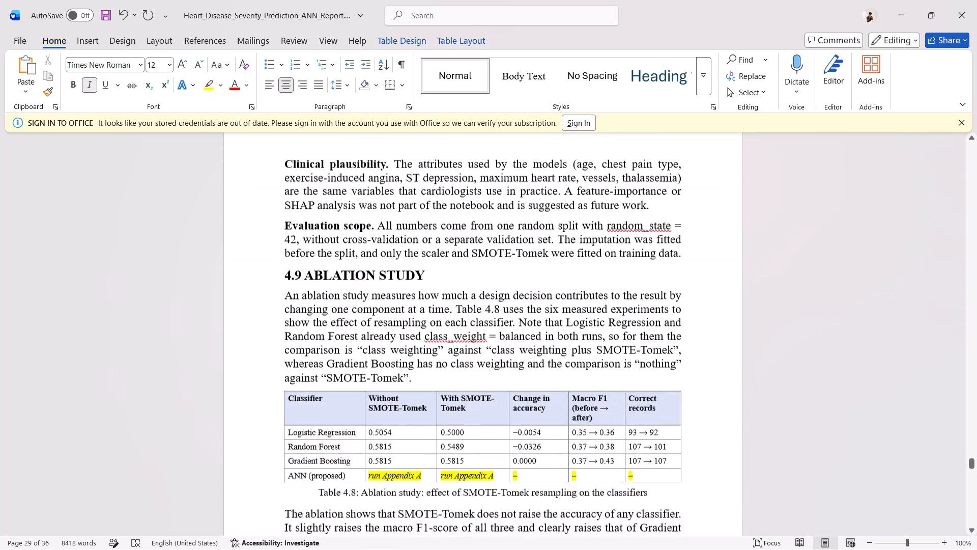
scroll(644, 389, "down", 4)
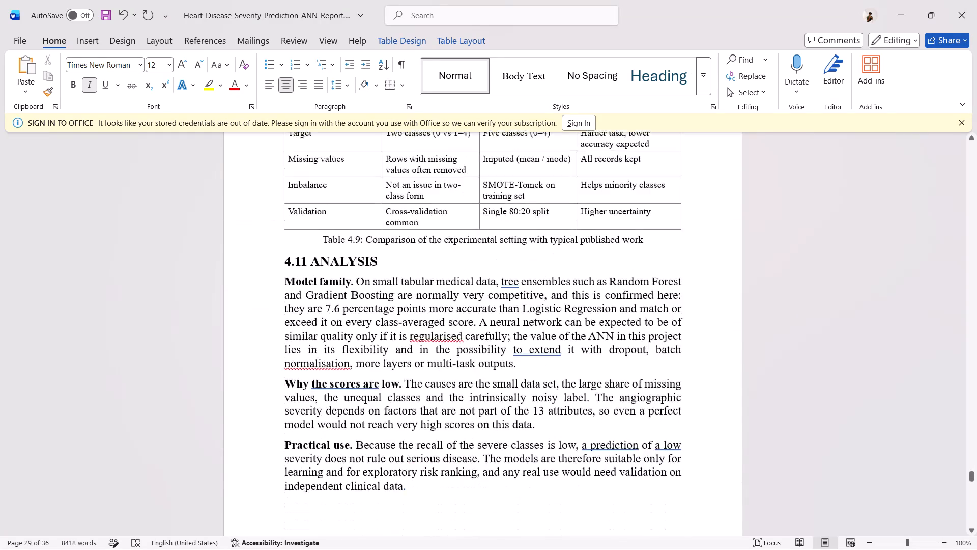
scroll(644, 389, "up", 4)
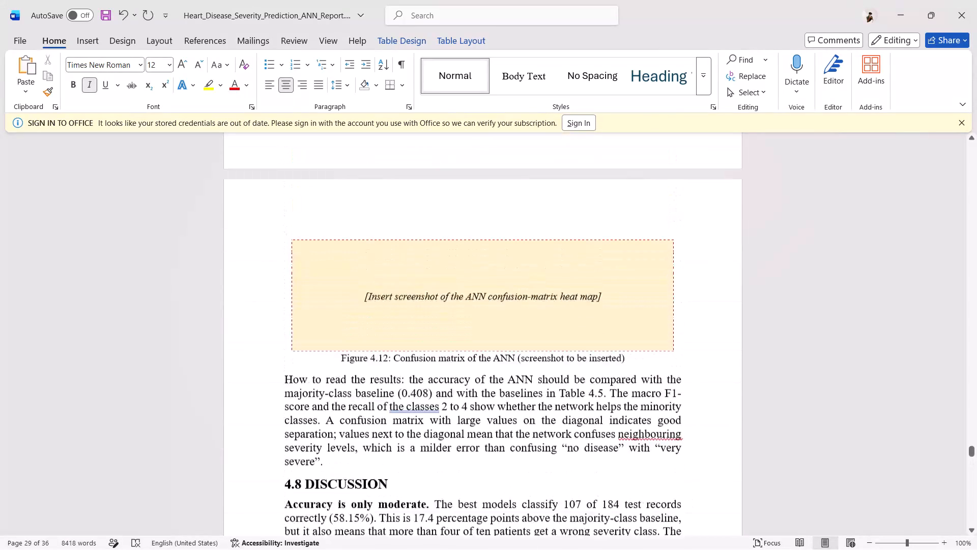
scroll(644, 389, "up", 6)
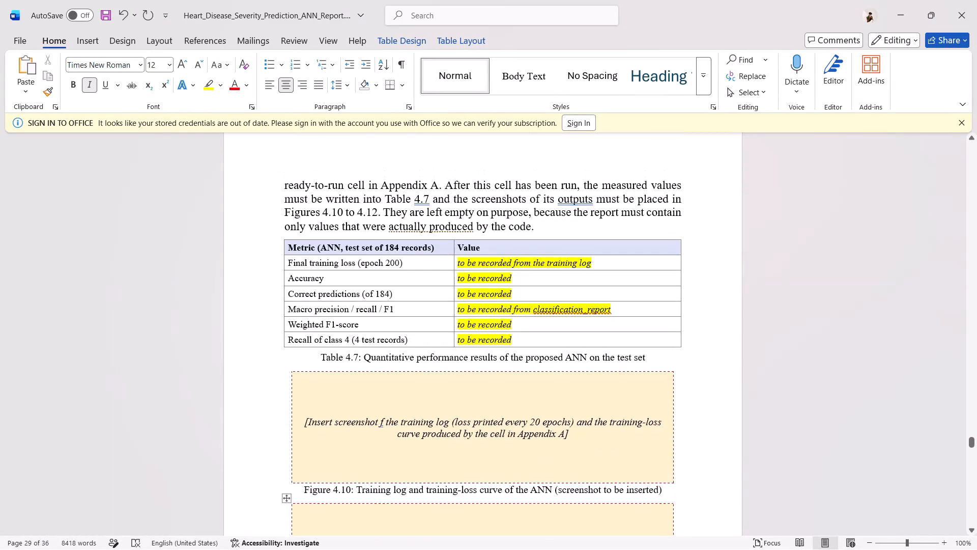
scroll(644, 389, "down", 1)
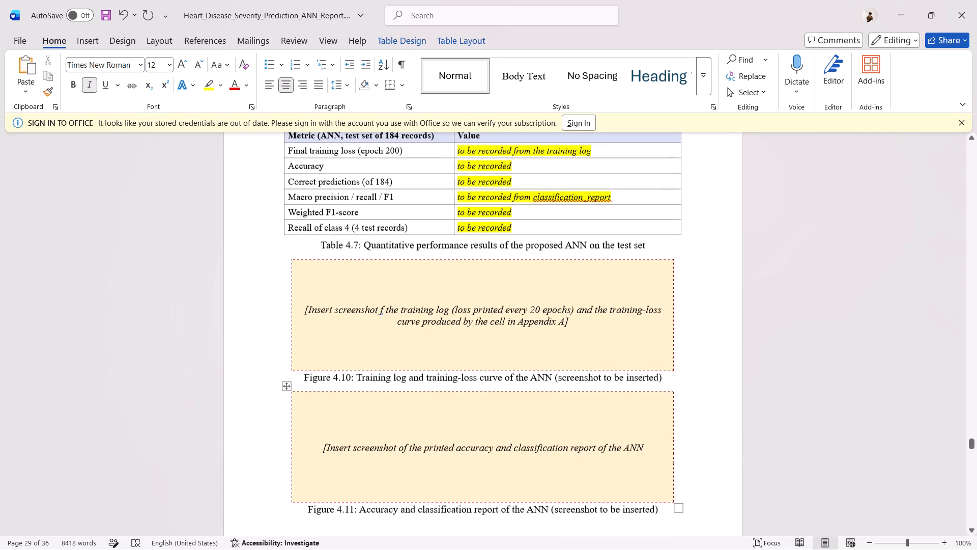
scroll(644, 389, "down", 1)
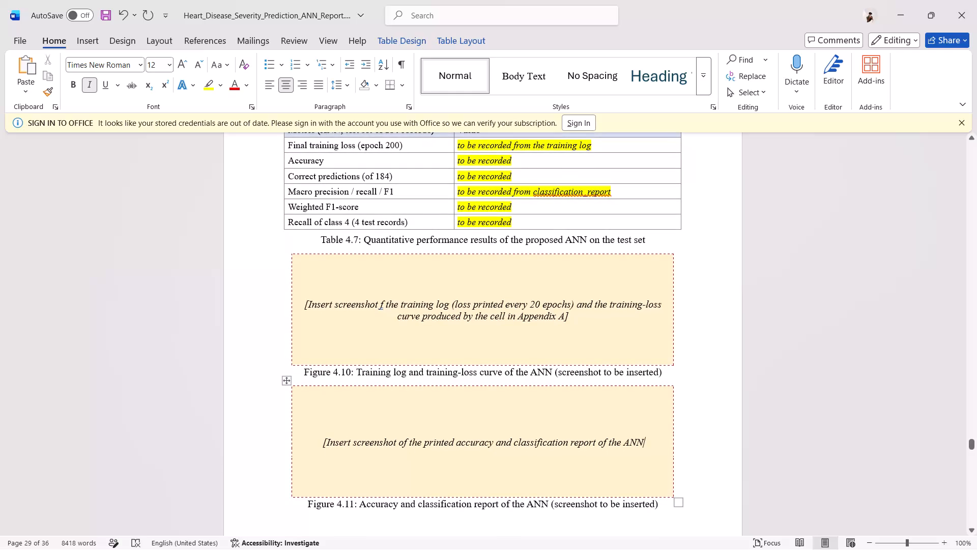
scroll(644, 389, "down", 1)
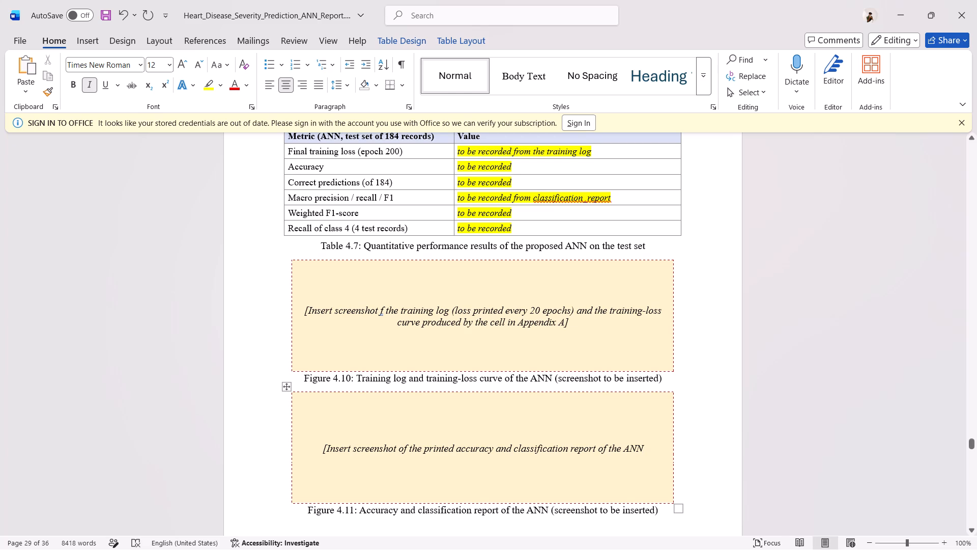
scroll(559, 211, "up", 2)
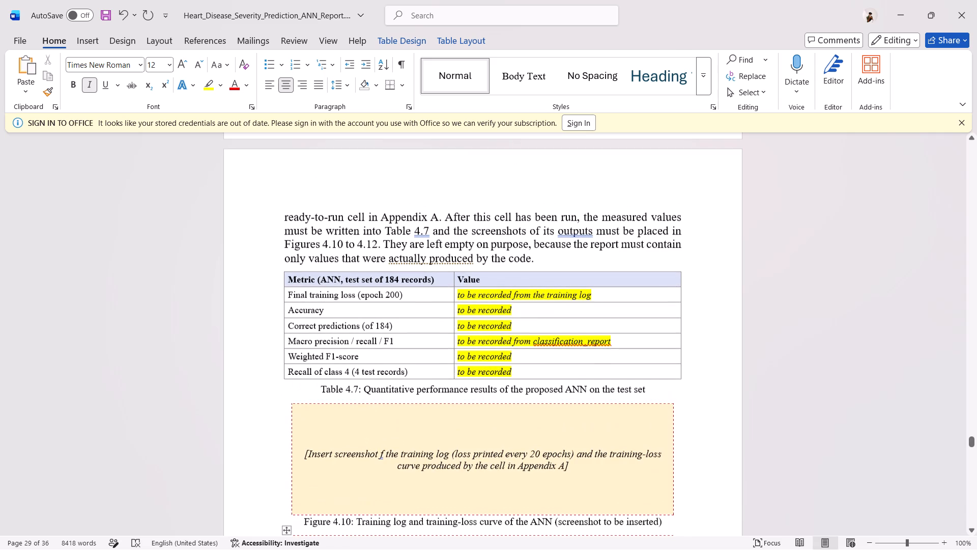
scroll(559, 211, "up", 1)
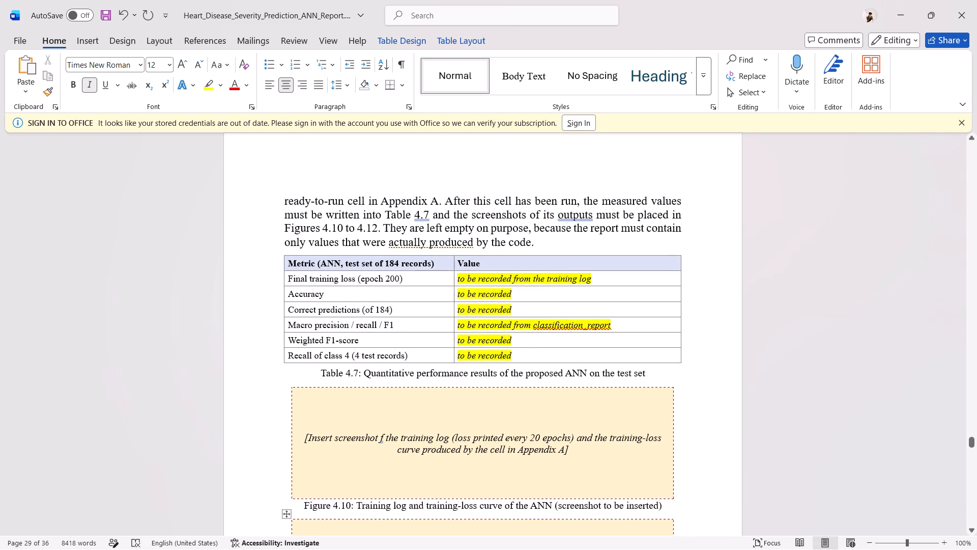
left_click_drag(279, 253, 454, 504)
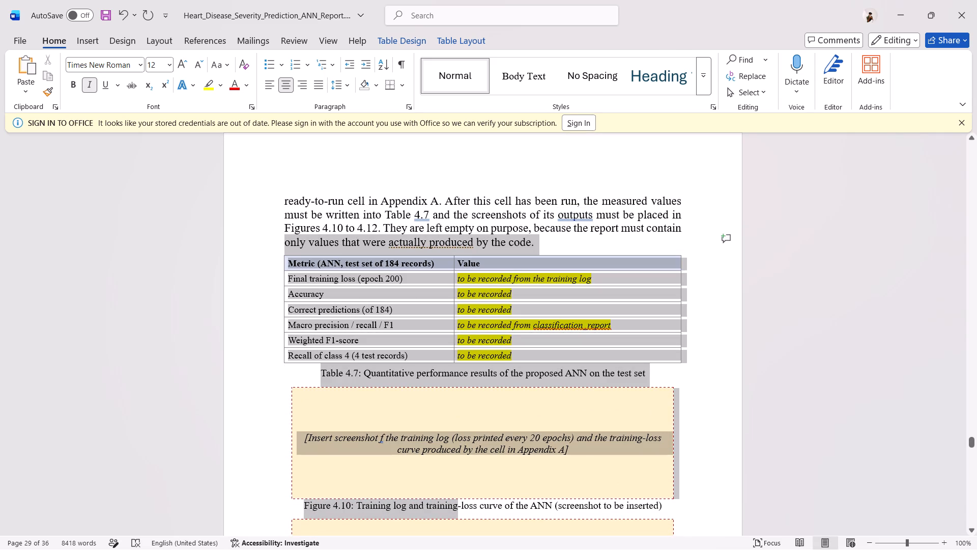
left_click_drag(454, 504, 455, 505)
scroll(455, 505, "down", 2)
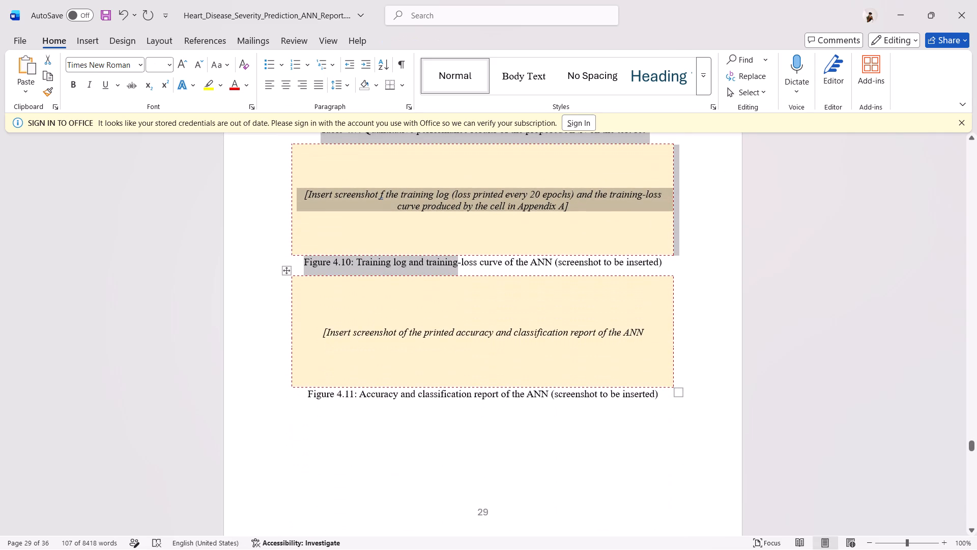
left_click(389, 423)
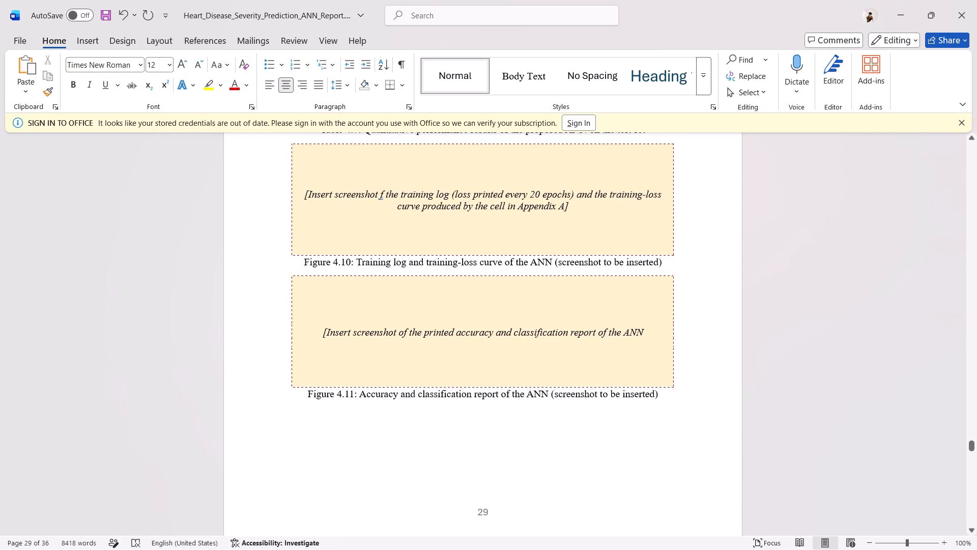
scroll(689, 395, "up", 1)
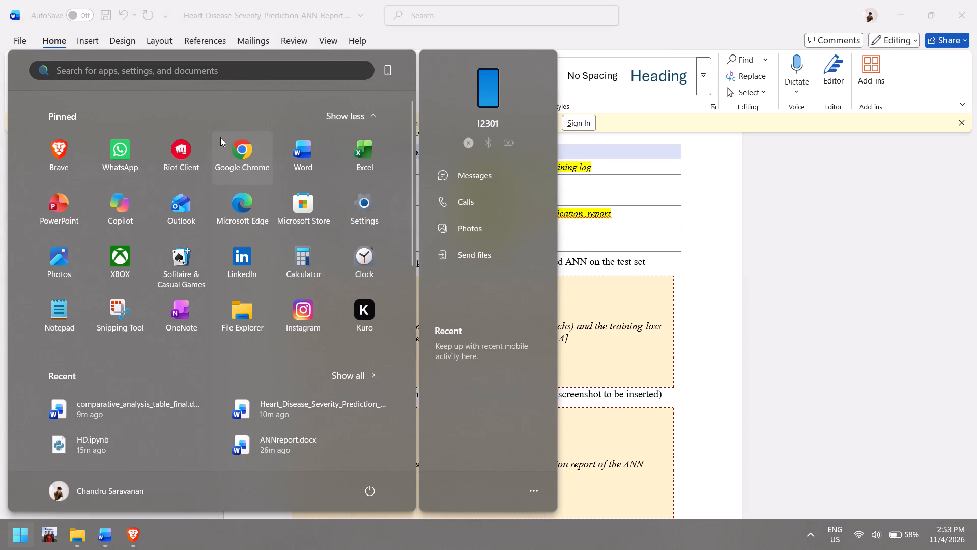
Open Google Chrome in a maximized window using the "Your Chrome" profile.
left_click(229, 142)
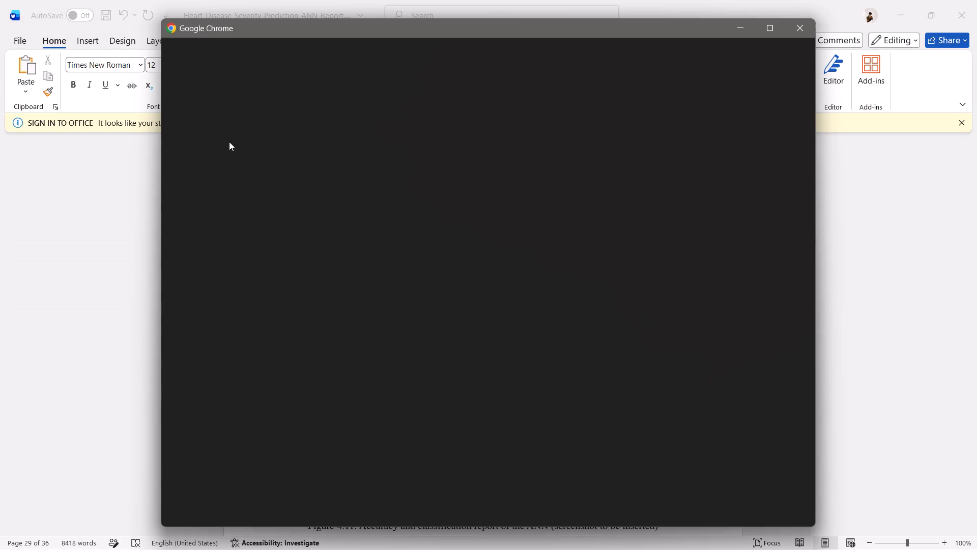
left_click(777, 31)
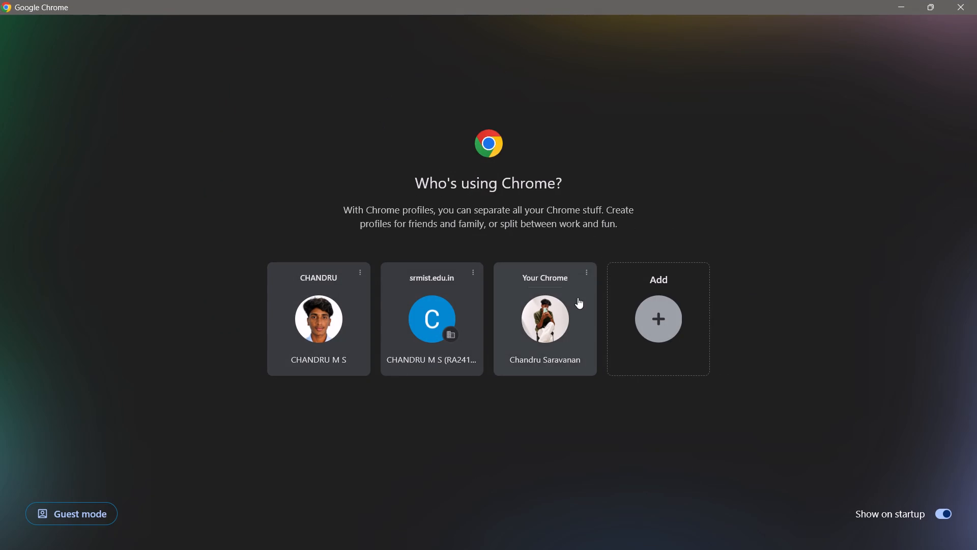
left_click(541, 304)
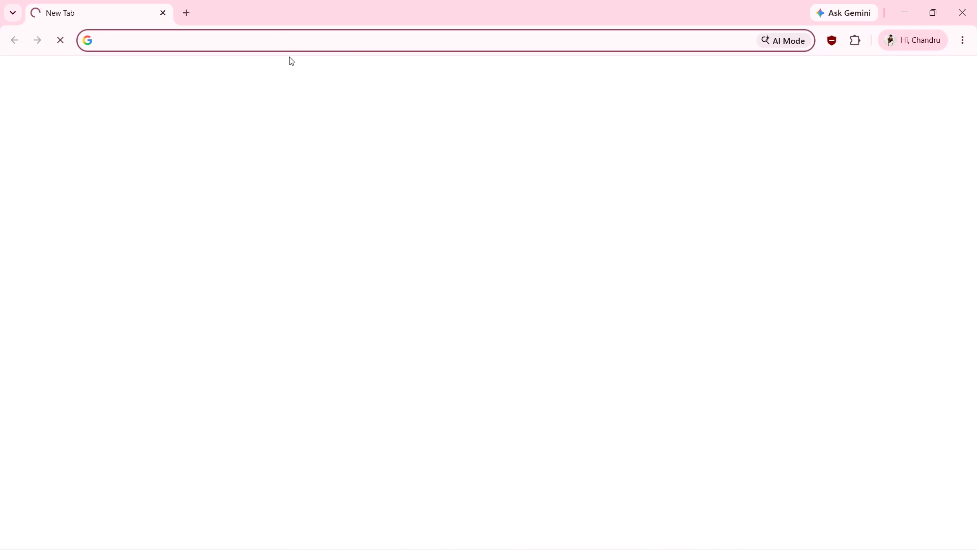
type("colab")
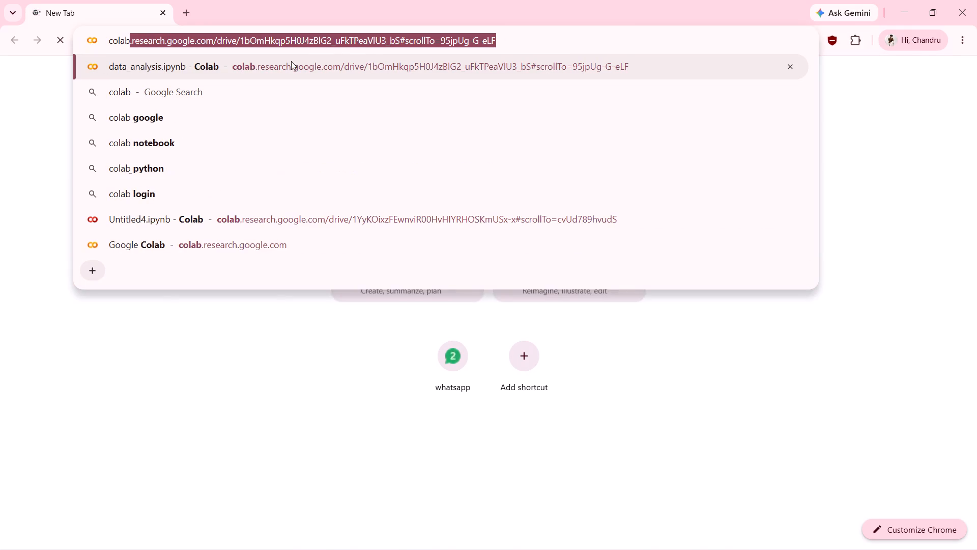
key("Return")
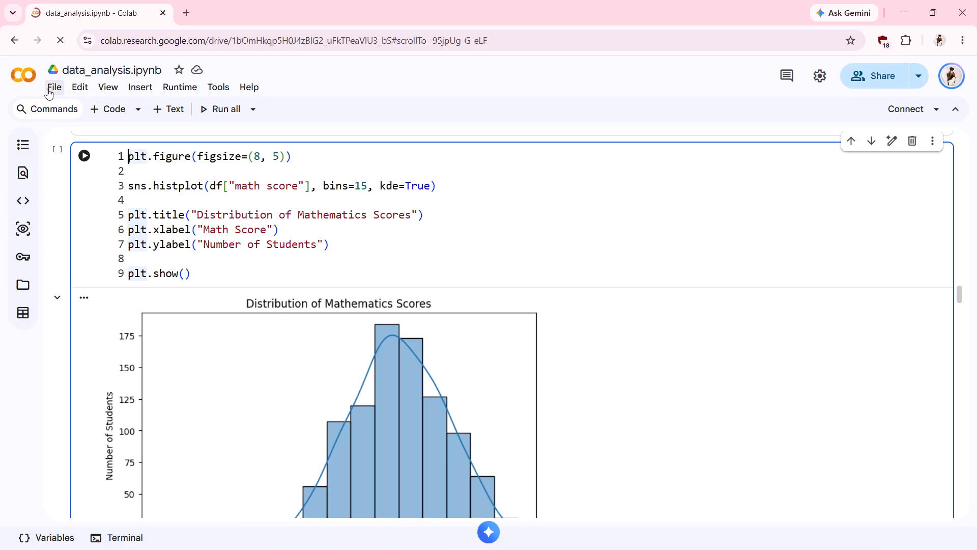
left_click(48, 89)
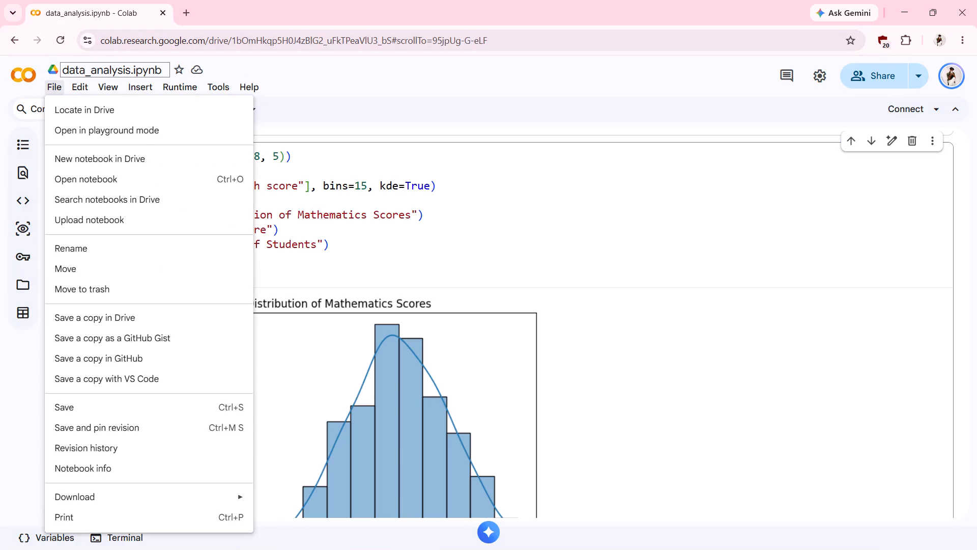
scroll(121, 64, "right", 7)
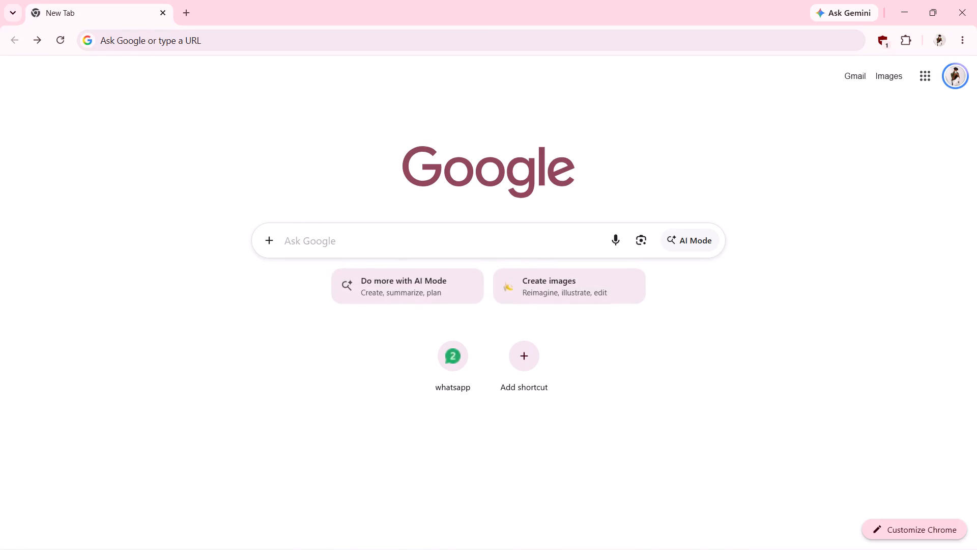
Search the web for "google colab" and open the Google Colab site from the results.
left_click(333, 252)
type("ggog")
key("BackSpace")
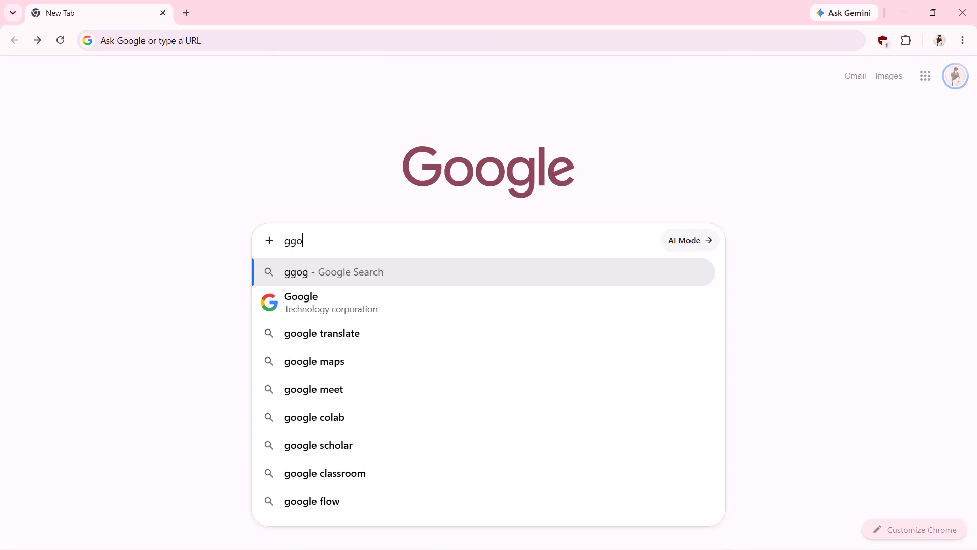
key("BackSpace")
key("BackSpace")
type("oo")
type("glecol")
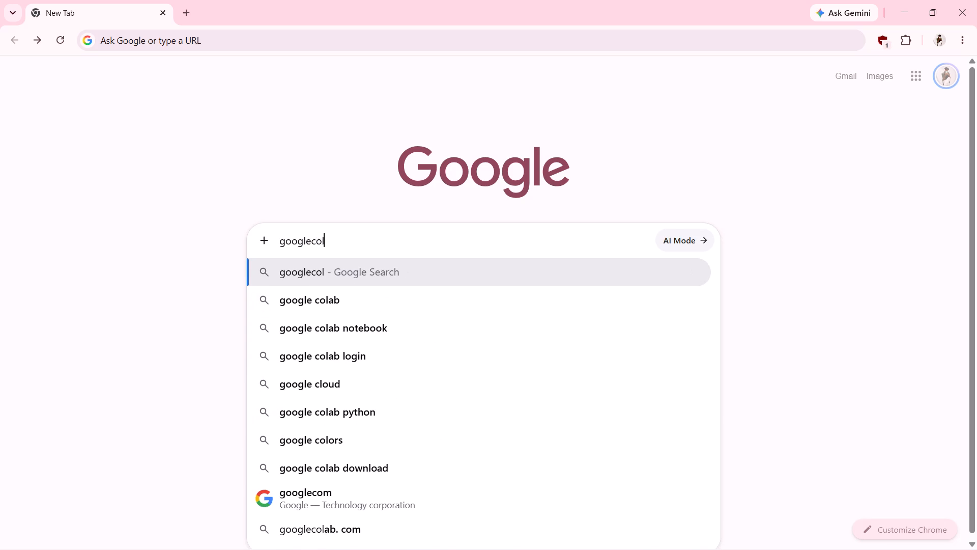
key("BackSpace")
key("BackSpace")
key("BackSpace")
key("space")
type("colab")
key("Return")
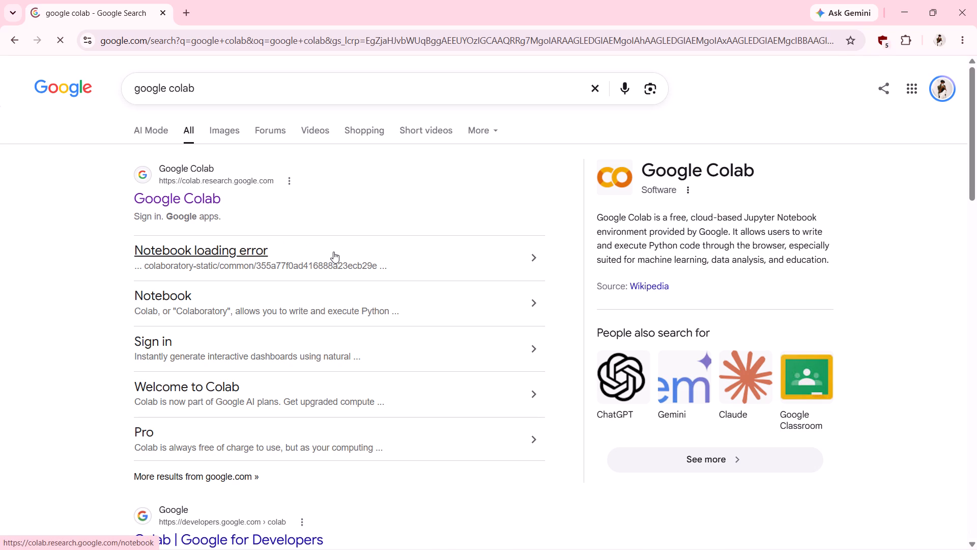
left_click(204, 194)
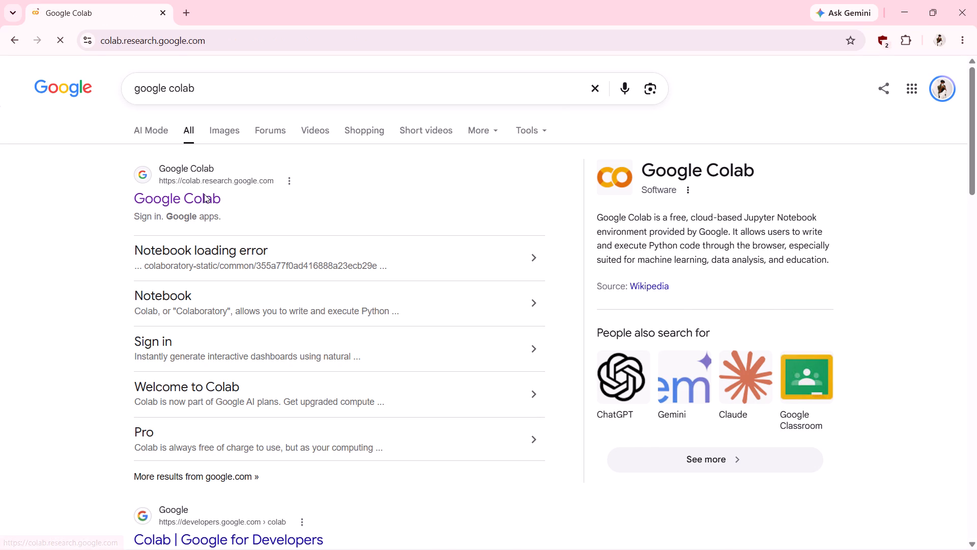
left_click(328, 130)
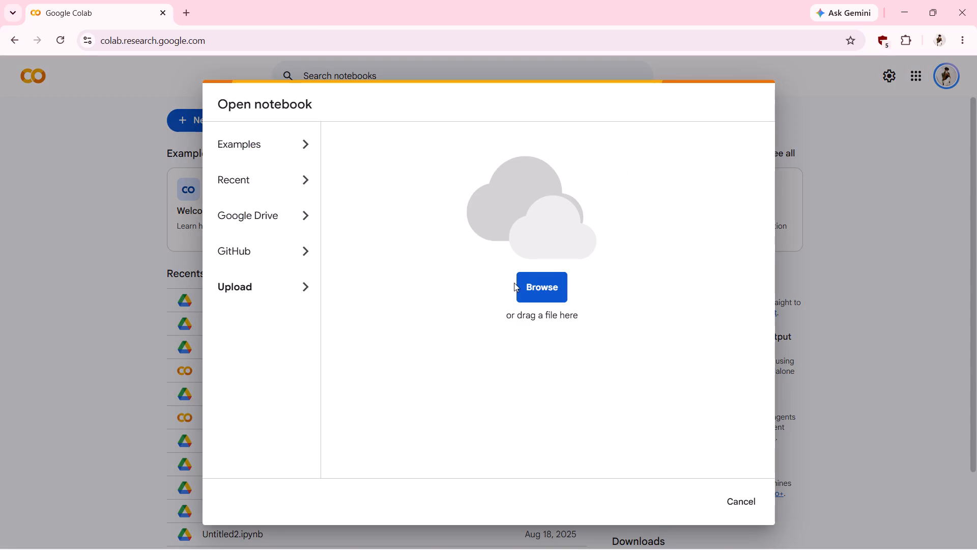
Upload the HD.ipynb notebook from the Downloads folder to Colab.
left_click(522, 292)
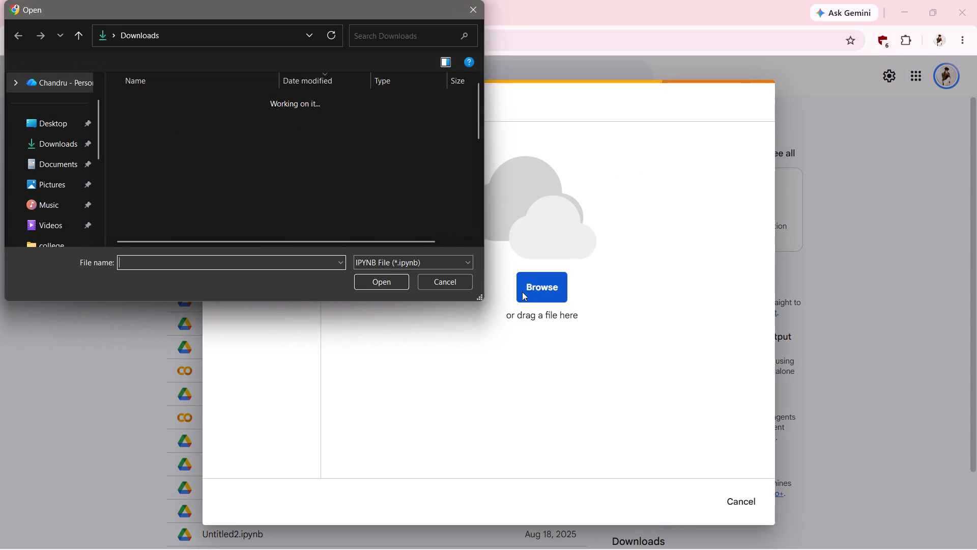
left_click(261, 119)
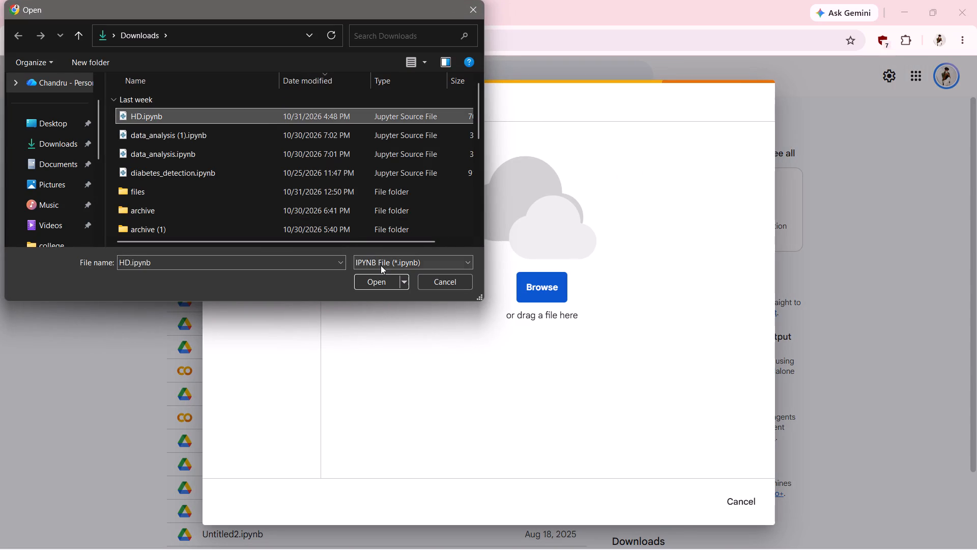
left_click(381, 283)
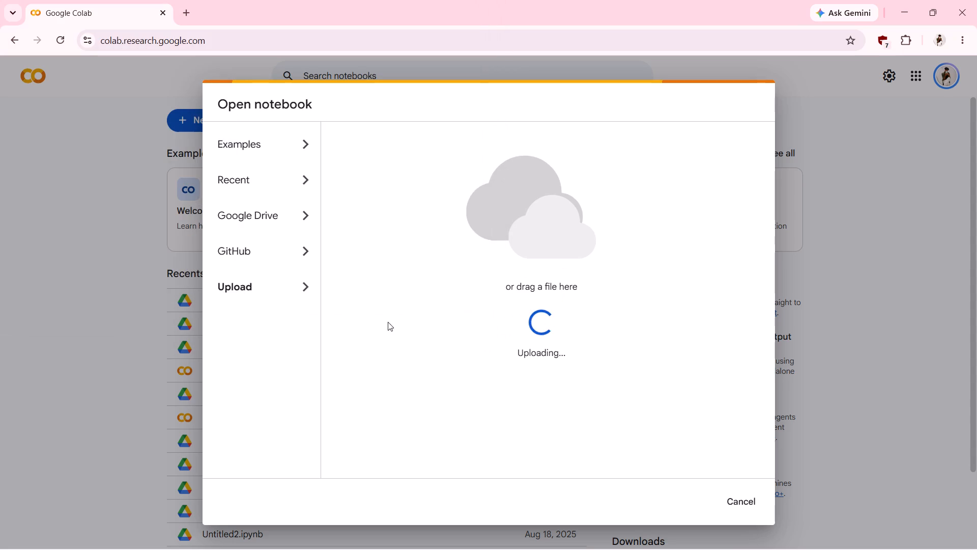
left_click(450, 317)
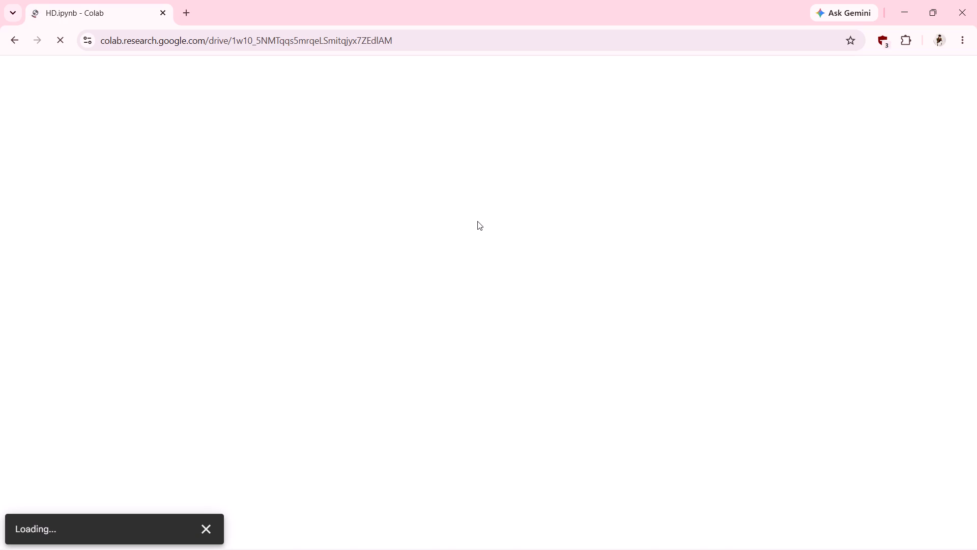
Examine the HD.ipynb notebook from its imports to the last cell, checking the baseline classification reports and the ANN model code.
scroll(477, 221, "down", 3)
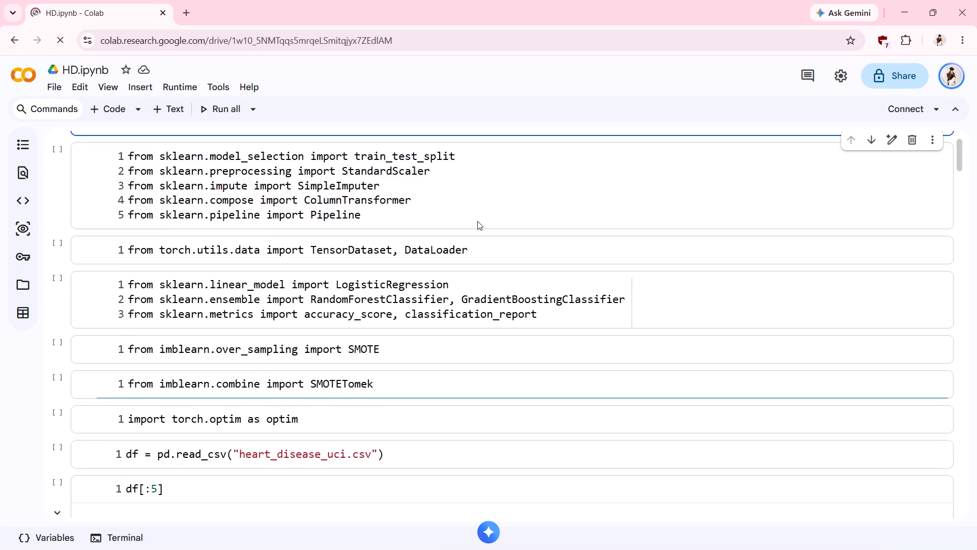
scroll(477, 221, "down", 16)
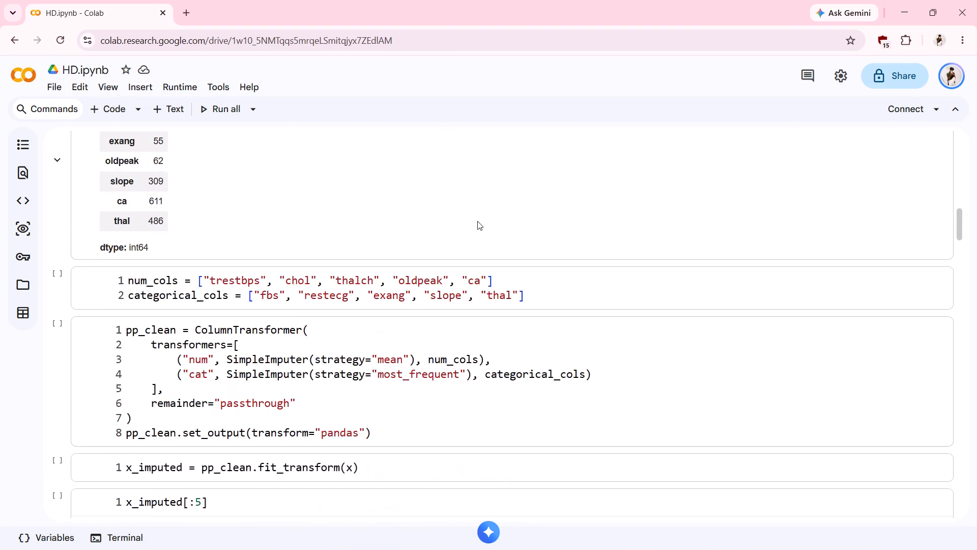
scroll(477, 221, "down", 15)
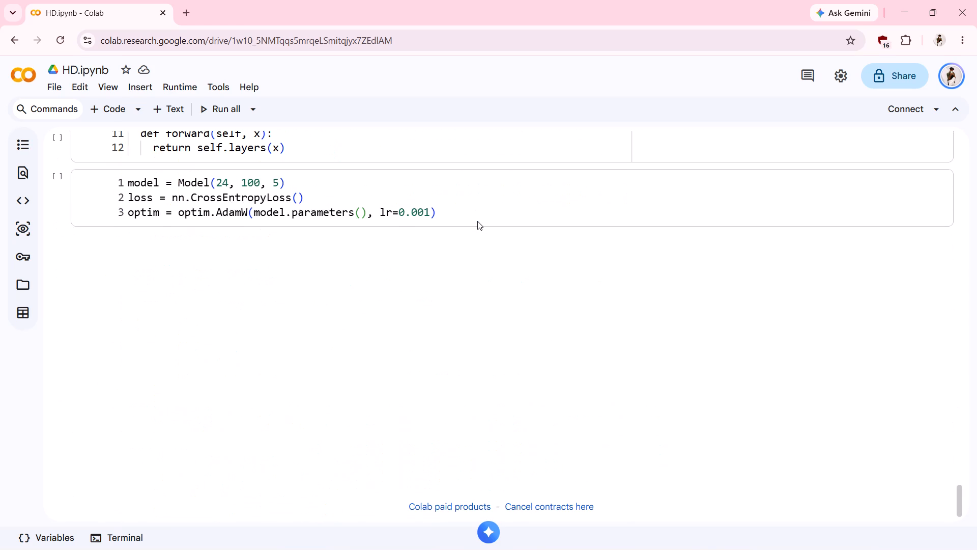
scroll(477, 221, "down", 6)
scroll(477, 221, "up", 4)
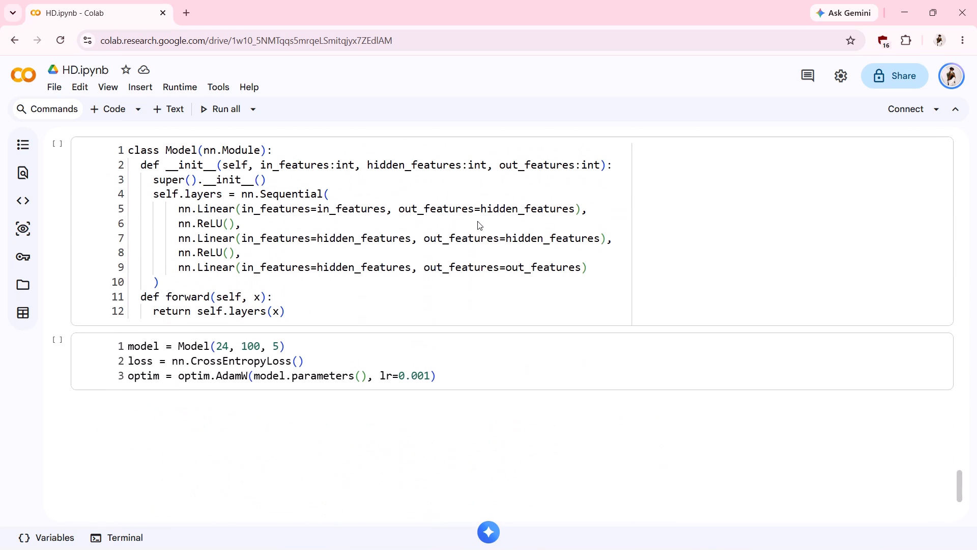
scroll(477, 221, "up", 7)
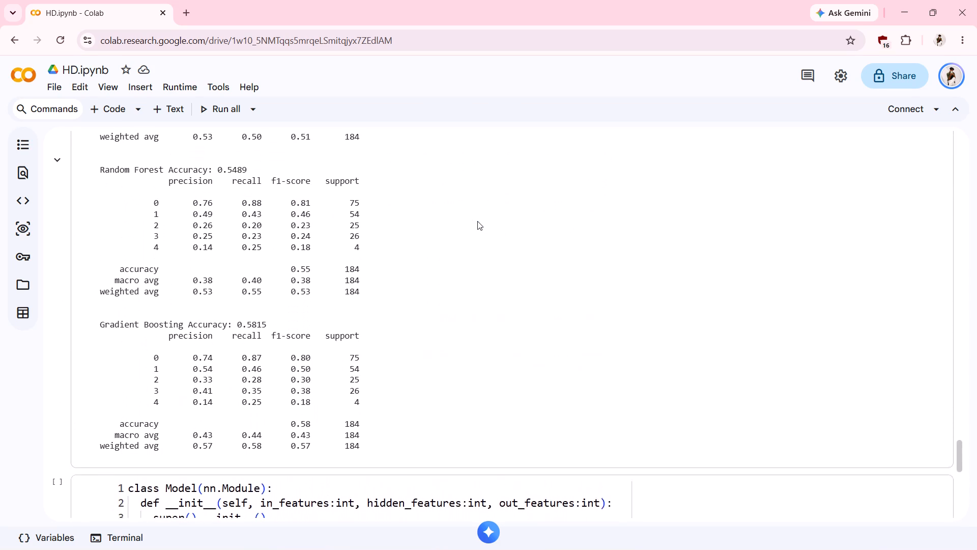
scroll(477, 221, "up", 1)
scroll(477, 221, "right", 1)
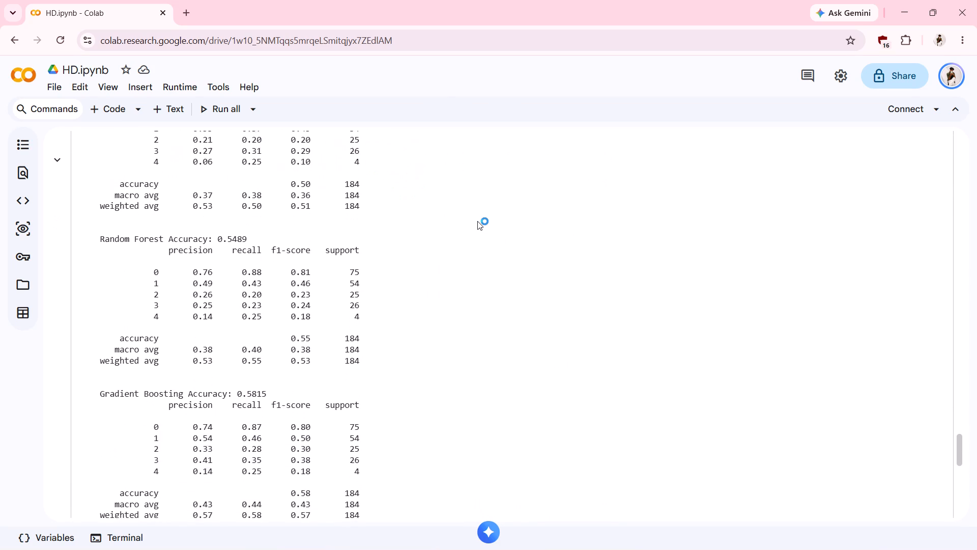
scroll(477, 221, "right", 1)
scroll(477, 221, "down", 1)
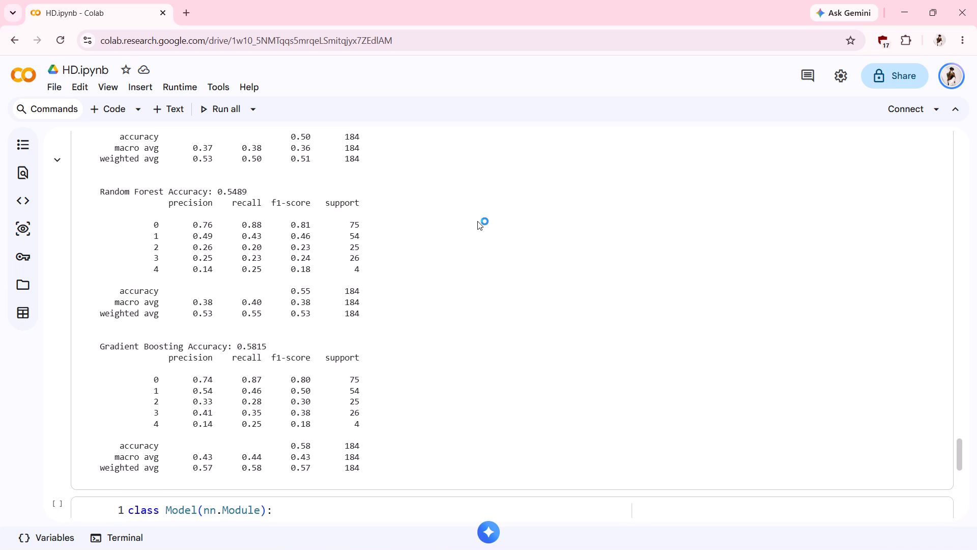
Compare the Figure 4.10 and 4.11 placeholders in the Word report with the final ANN cells of the HD.ipynb notebook in Chrome.
key("alt+Tab")
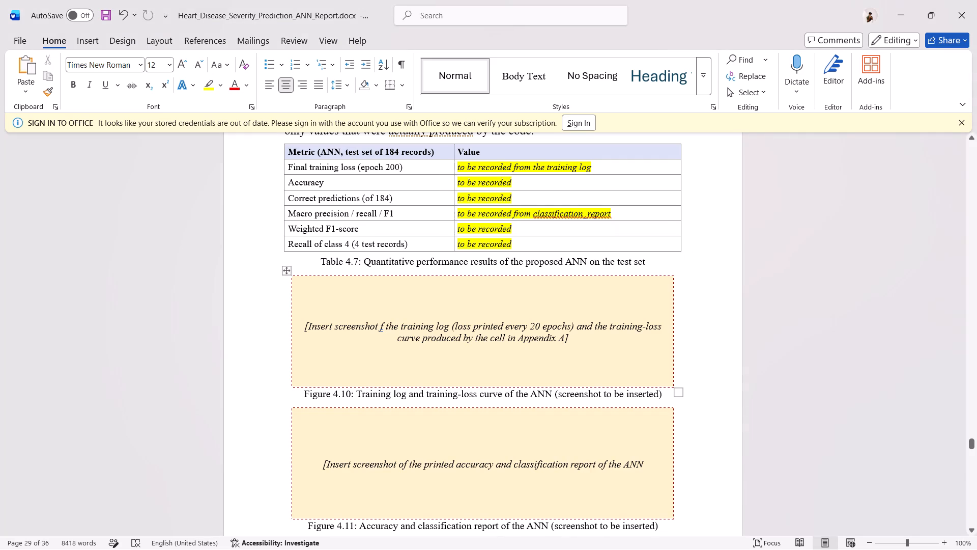
scroll(455, 343, "down", 1)
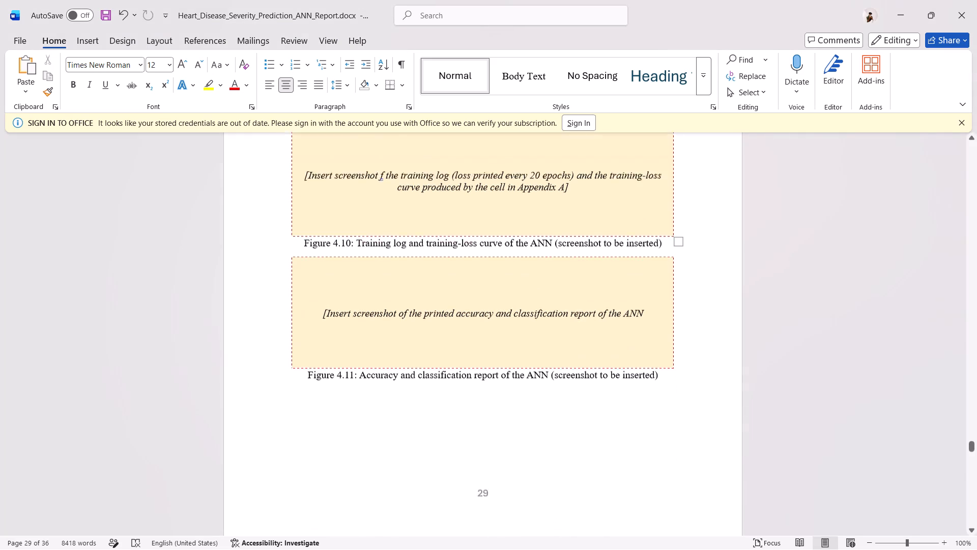
scroll(455, 343, "down", 1)
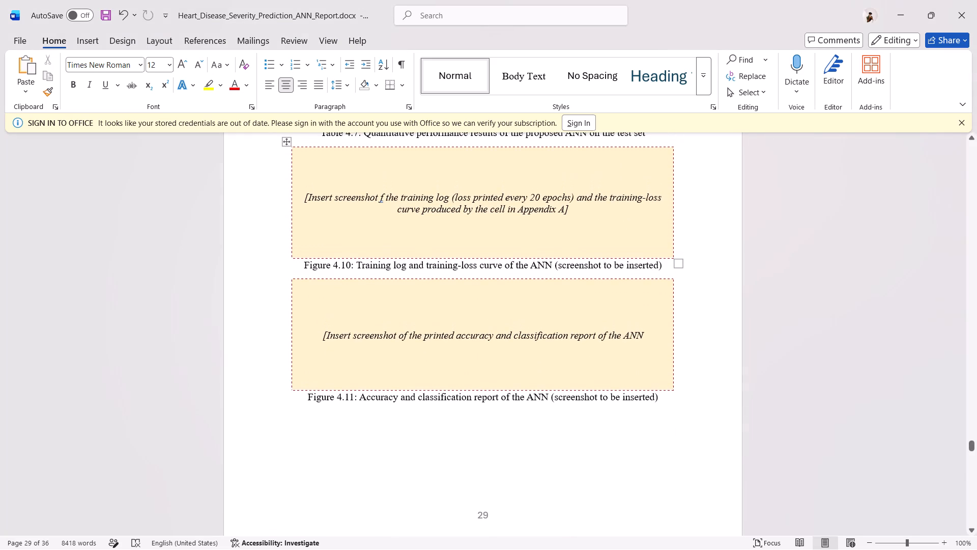
scroll(455, 343, "down", 2)
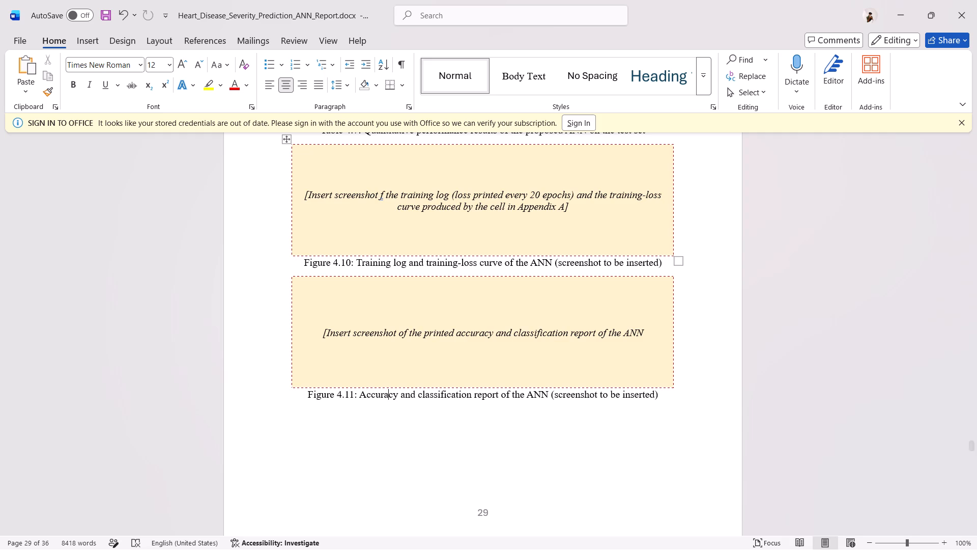
scroll(455, 343, "down", 1)
key("alt+Tab")
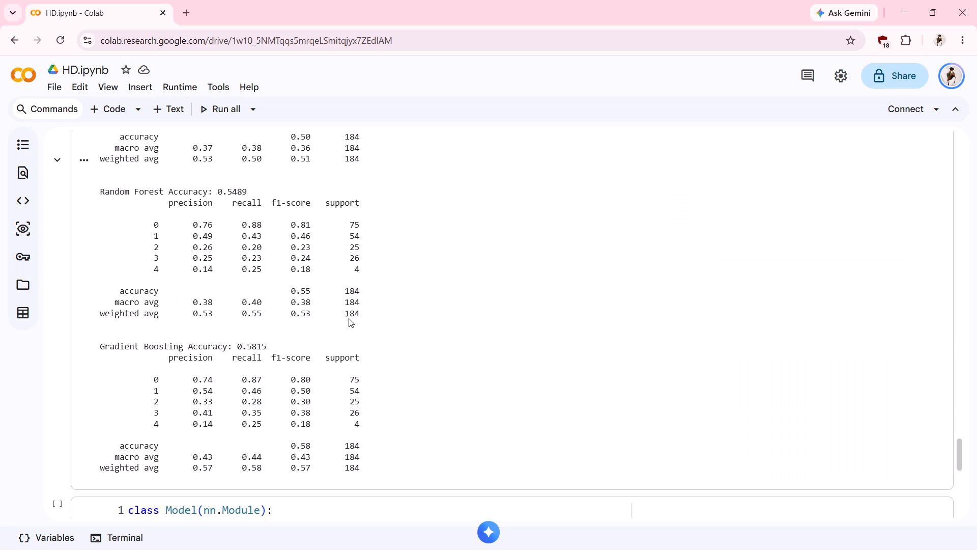
scroll(349, 318, "down", 2)
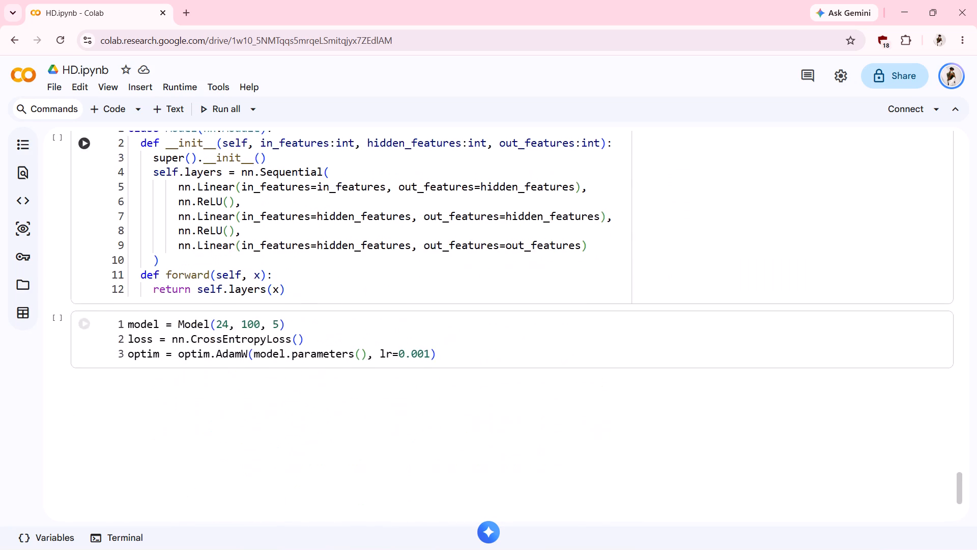
scroll(349, 318, "down", 3)
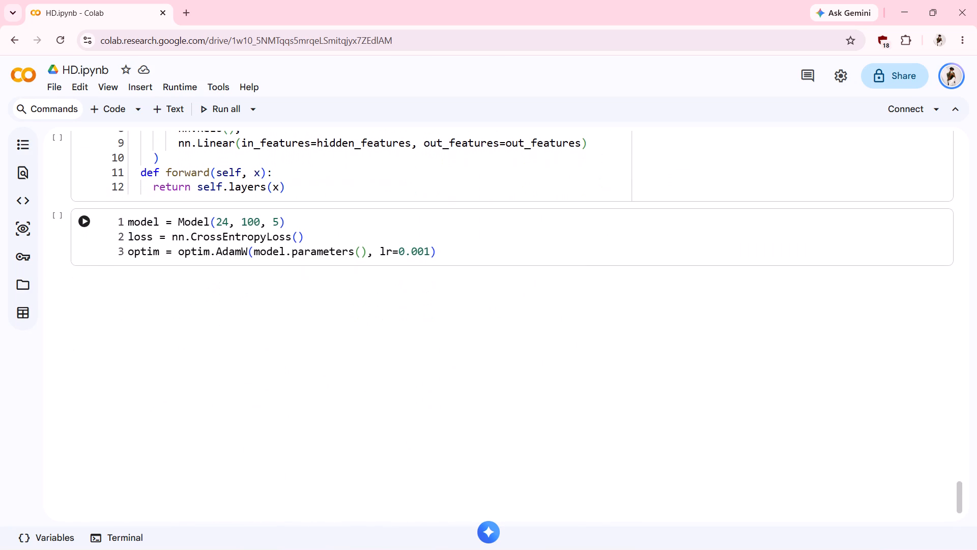
scroll(349, 318, "down", 3)
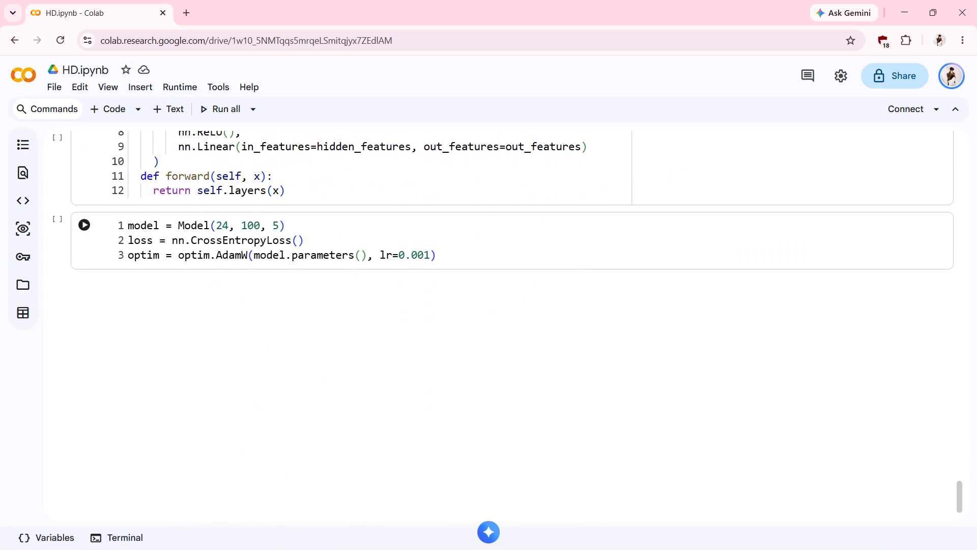
scroll(349, 318, "down", 2)
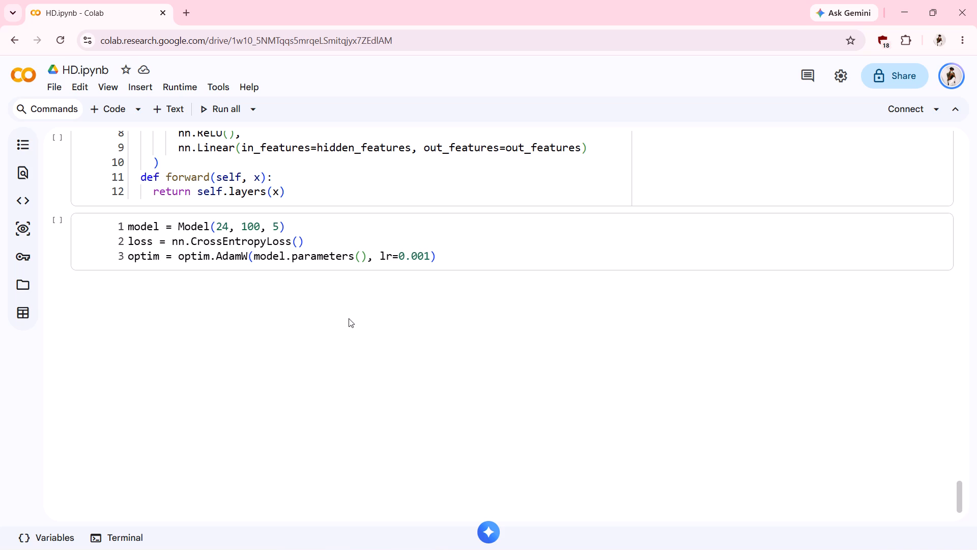
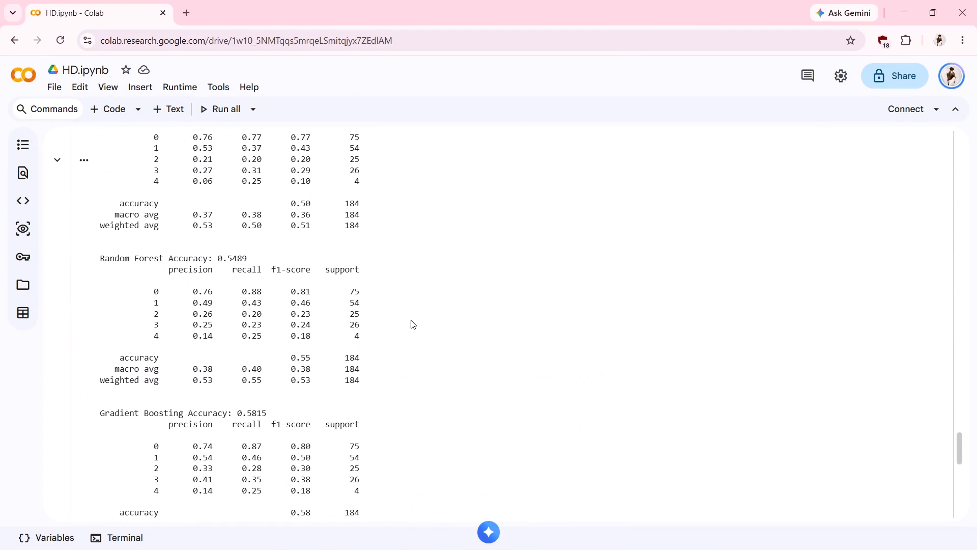
Capture a screenshot of the Logistic Regression, Random Forest and Gradient Boosting classification reports in the notebook output.
key("ctrl+minus")
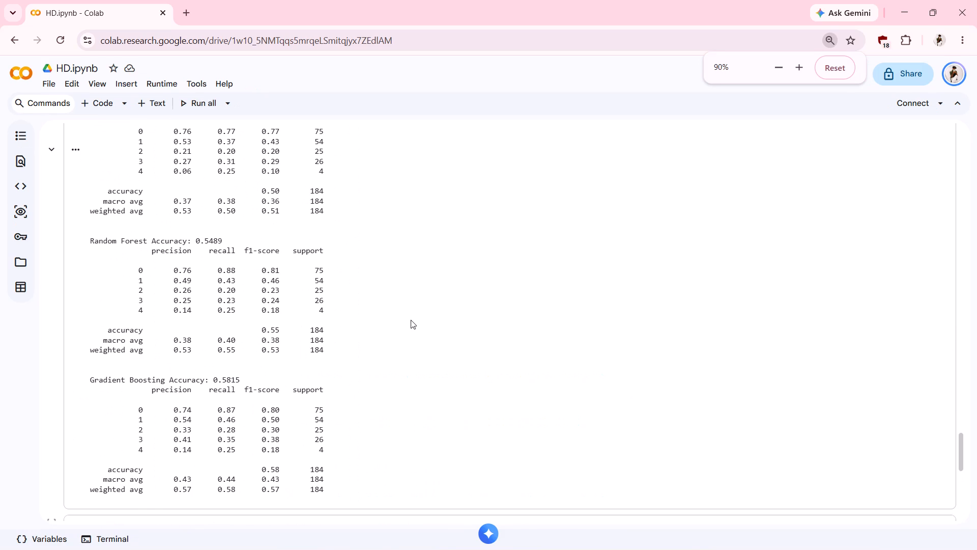
key("ctrl+minus")
scroll(411, 320, "up", 1)
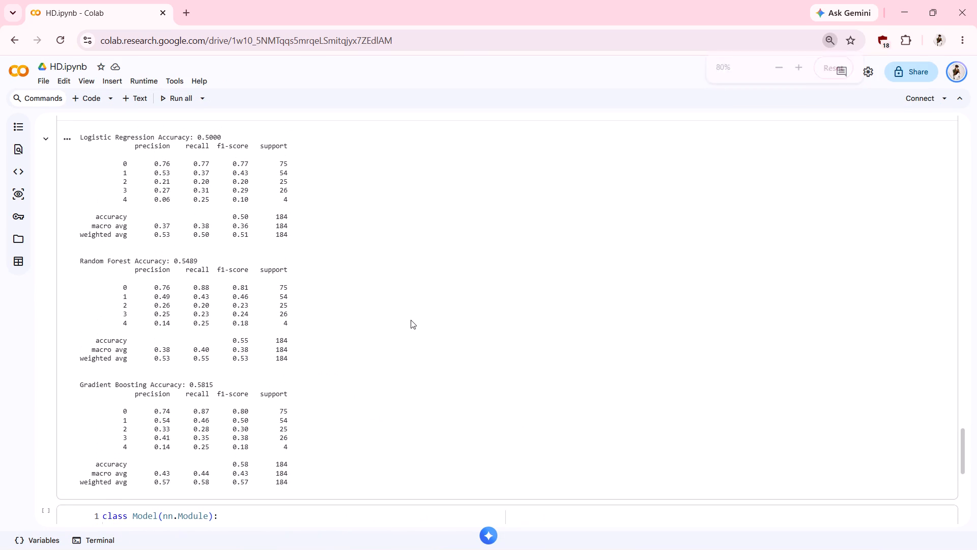
scroll(411, 320, "up", 1)
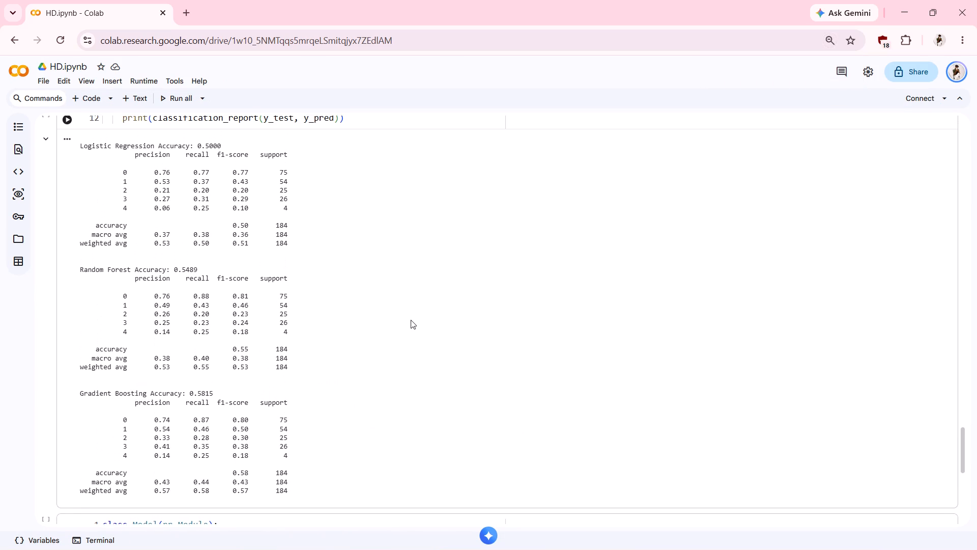
key("shift+super+s")
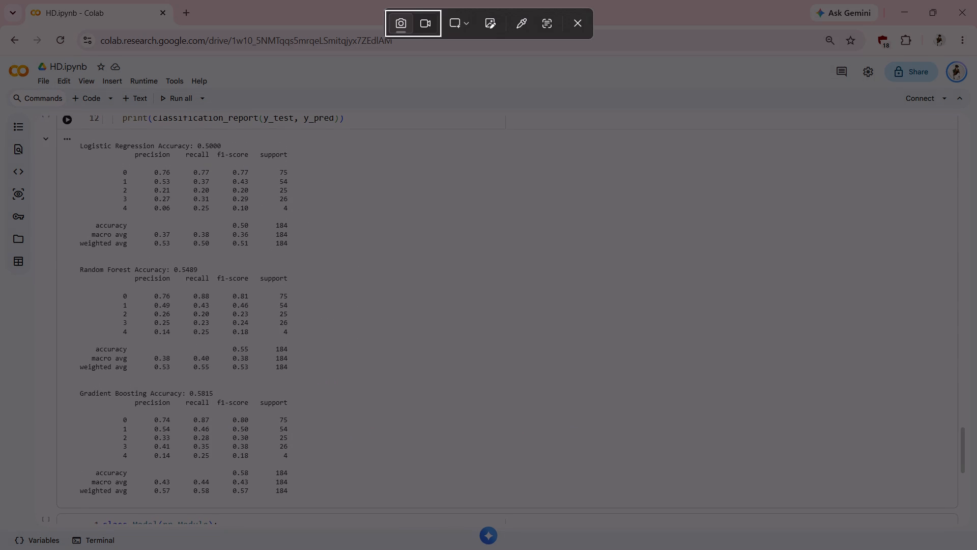
left_click_drag(64, 139, 323, 507)
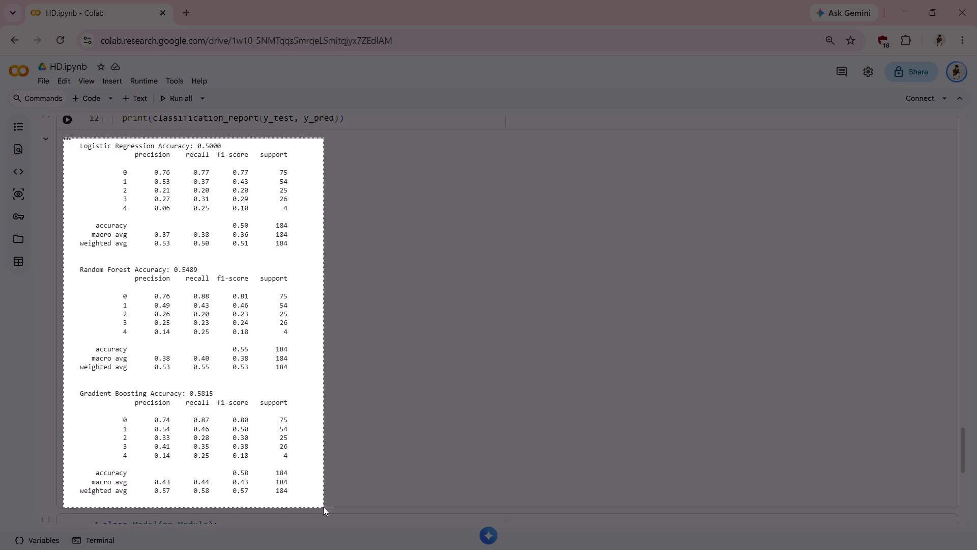
left_click_drag(323, 507, 310, 505)
Look back through the notebook from the classification report outputs up to the early dataset cells.
scroll(367, 471, "up", 2)
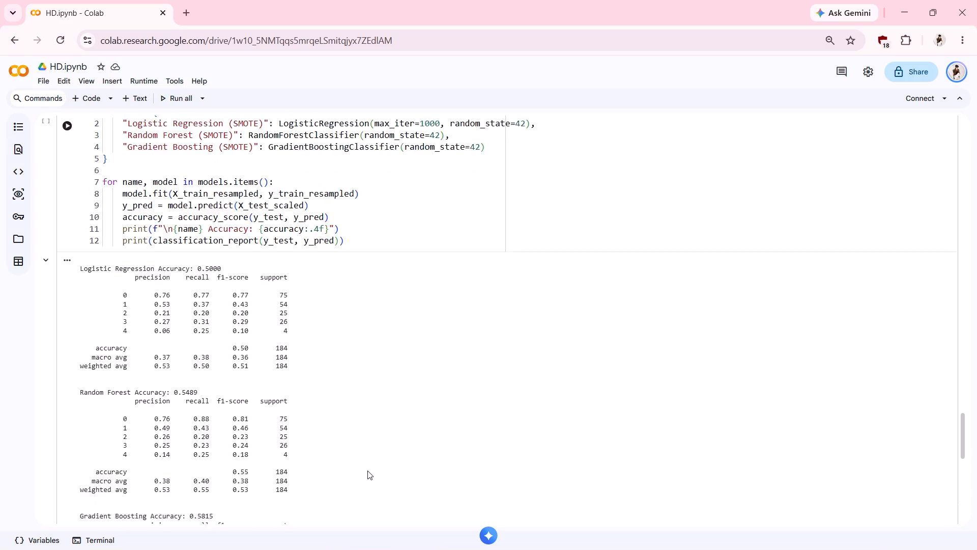
scroll(367, 471, "up", 9)
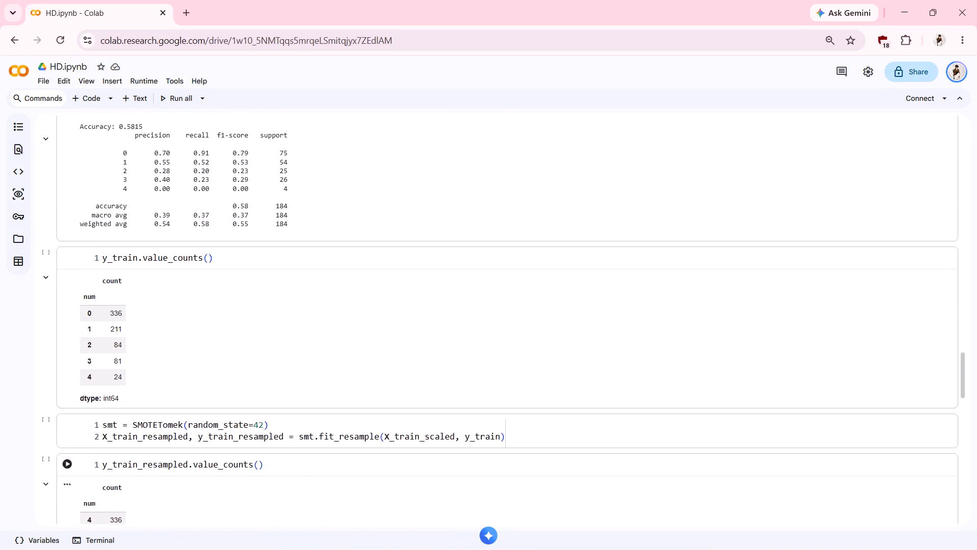
scroll(367, 471, "up", 7)
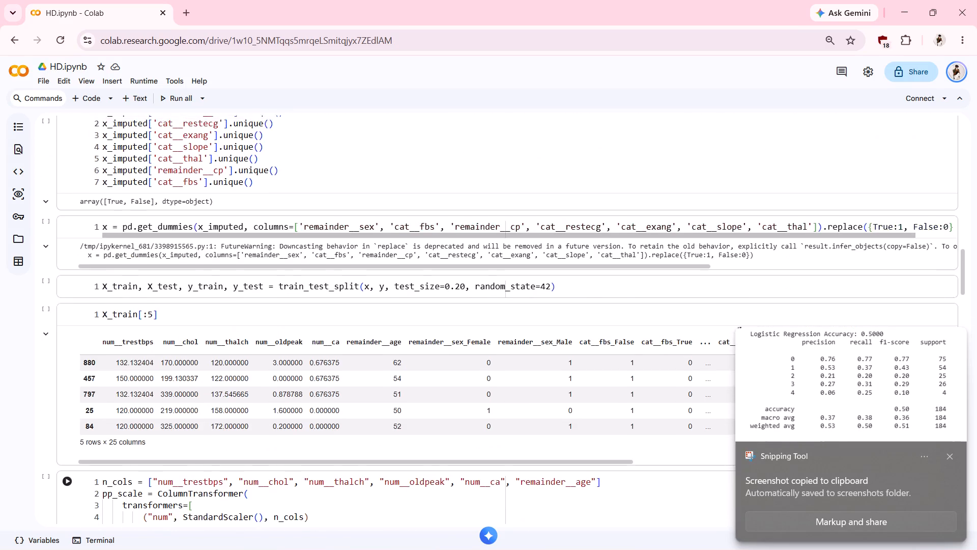
scroll(367, 471, "up", 5)
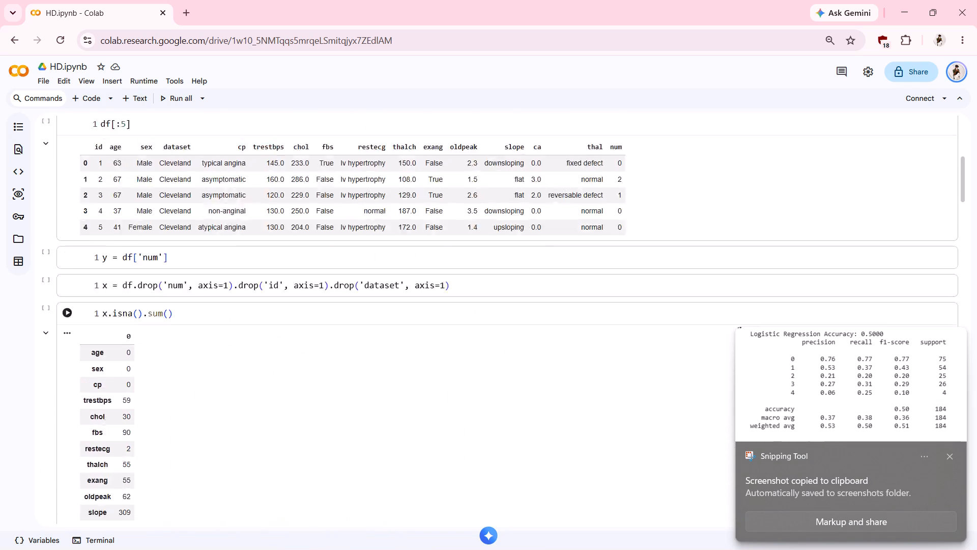
scroll(367, 471, "up", 1)
Switch to the Word report and paste the captured classification reports into the Figure 4.11 placeholder box.
key("alt+Tab")
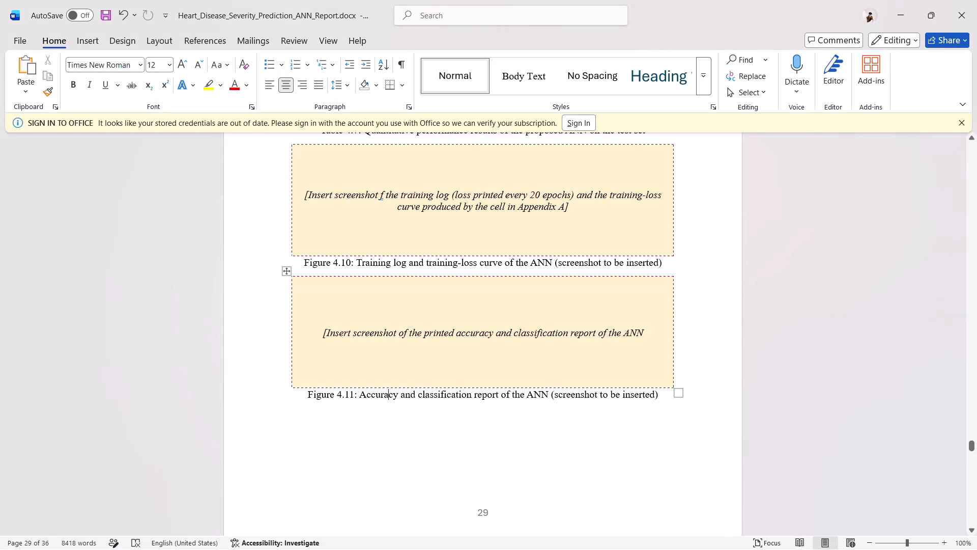
left_click(313, 302)
key("ctrl+v")
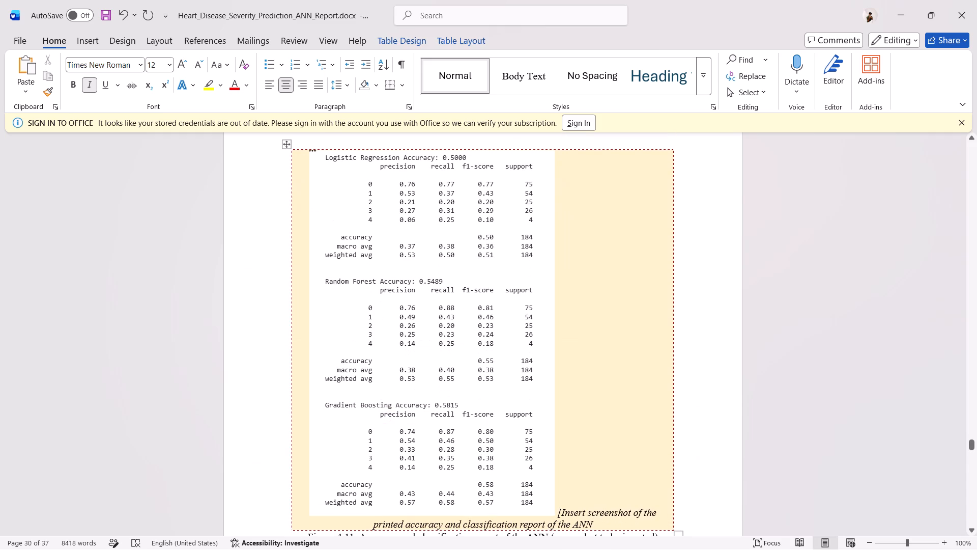
Delete the Figure 4.12 confusion-matrix placeholder box between the Figure 4.11 and 4.12 captions.
scroll(569, 278, "down", 1)
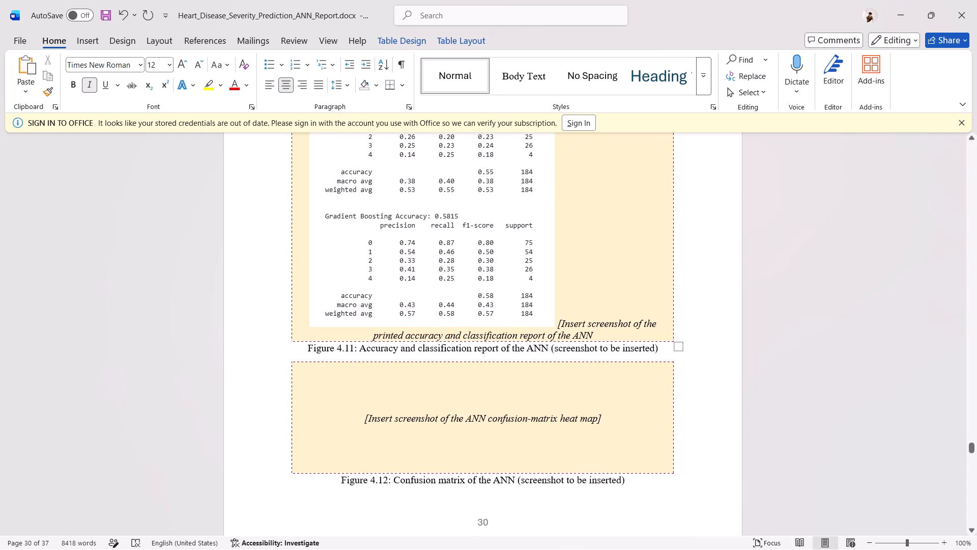
left_click(657, 472)
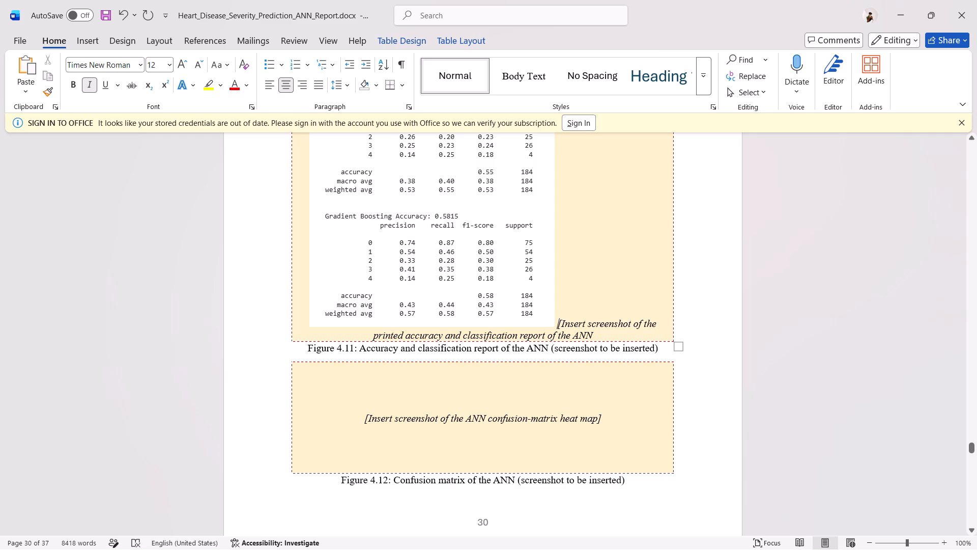
left_click_drag(686, 354, 665, 407)
left_click_drag(665, 407, 658, 433)
key("Delete")
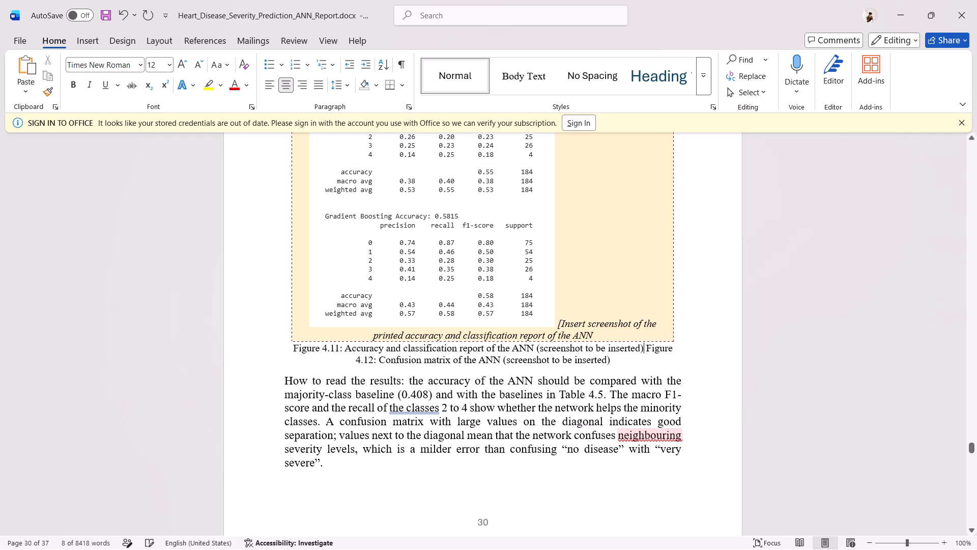
Delete the "[Insert screenshot of the printed accuracy and classification report of the ANN" text beside the pasted picture.
scroll(658, 433, "down", 1)
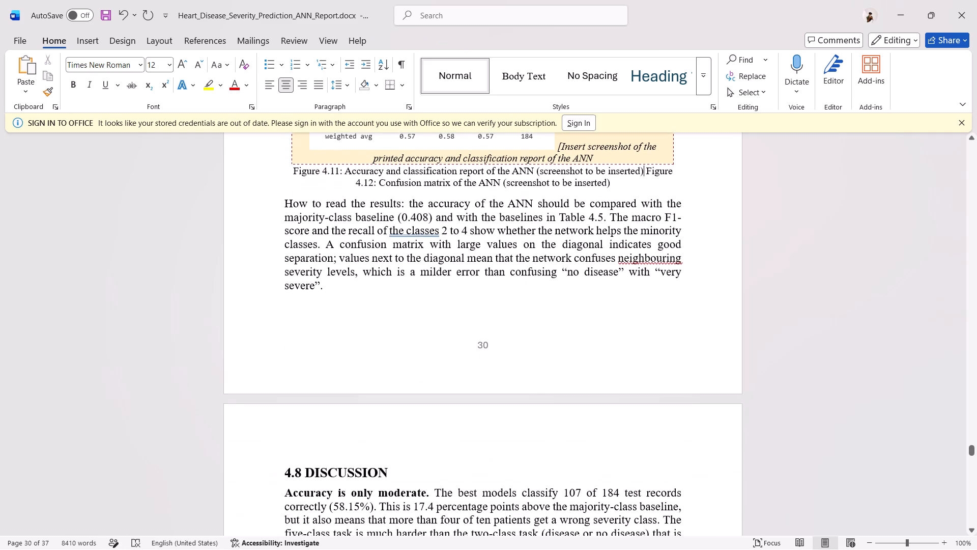
scroll(658, 433, "down", 1)
scroll(658, 433, "up", 4)
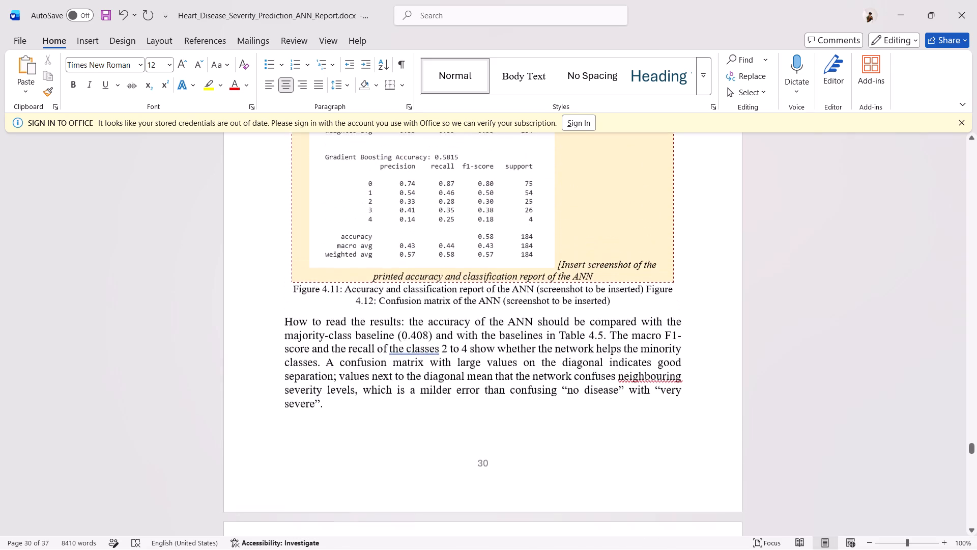
scroll(658, 433, "up", 2)
left_click_drag(602, 439, 574, 427)
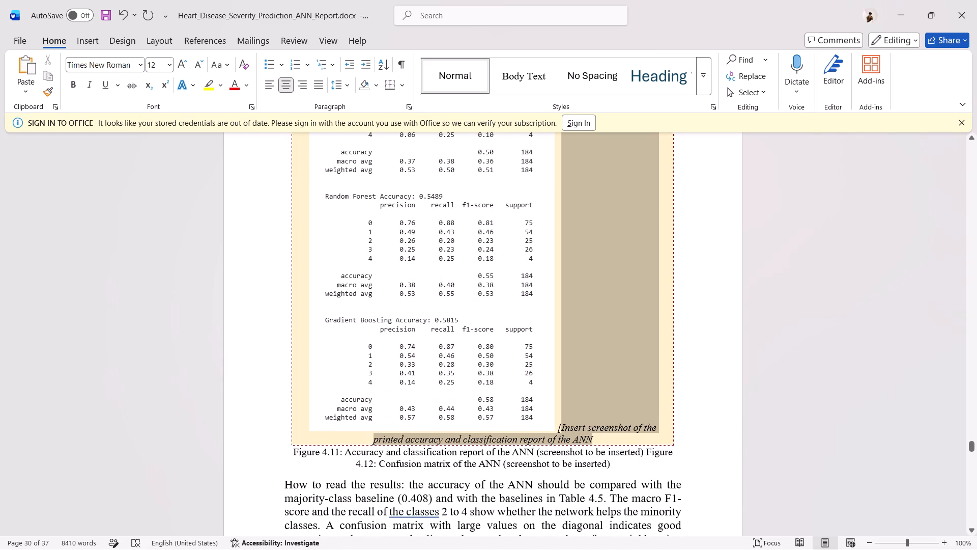
left_click_drag(574, 427, 560, 427)
key("BackSpace")
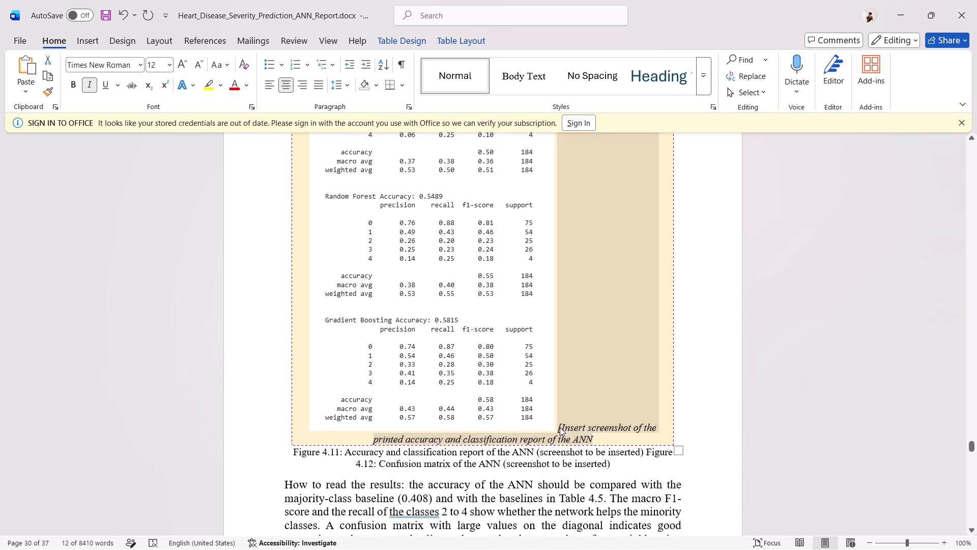
Stretch the pasted classification reports picture horizontally so it spans nearly the full width of the Figure 4.11 box.
scroll(564, 363, "up", 1)
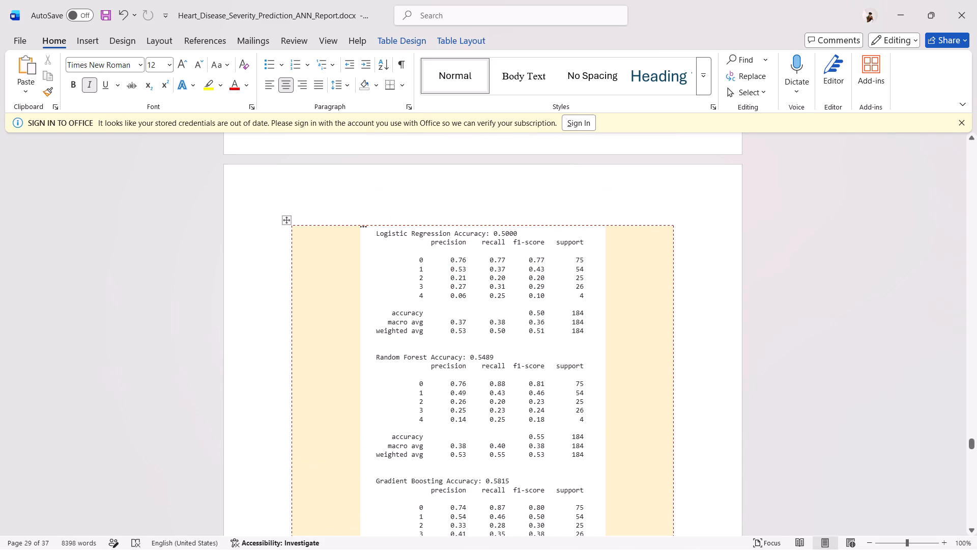
left_click(387, 304)
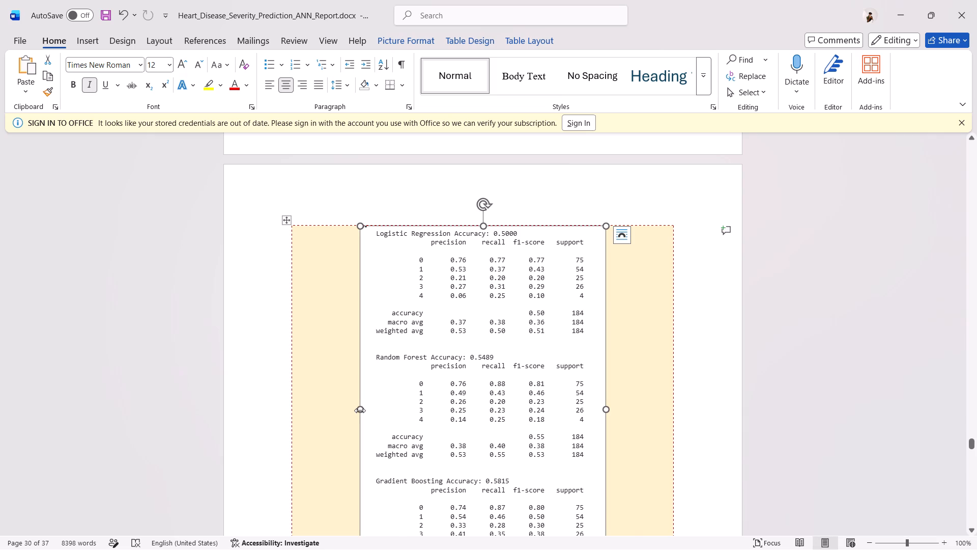
left_click_drag(360, 410, 242, 377)
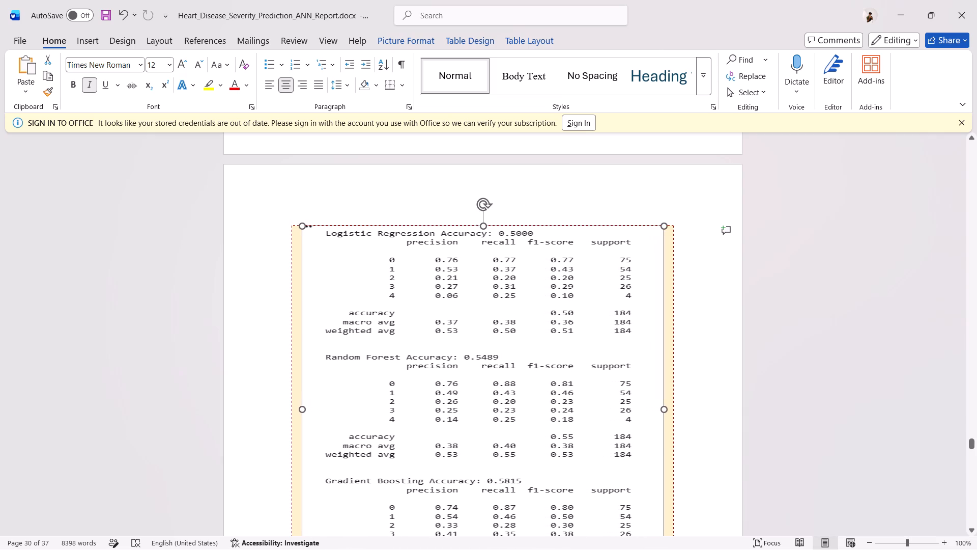
left_click_drag(242, 377, 222, 370)
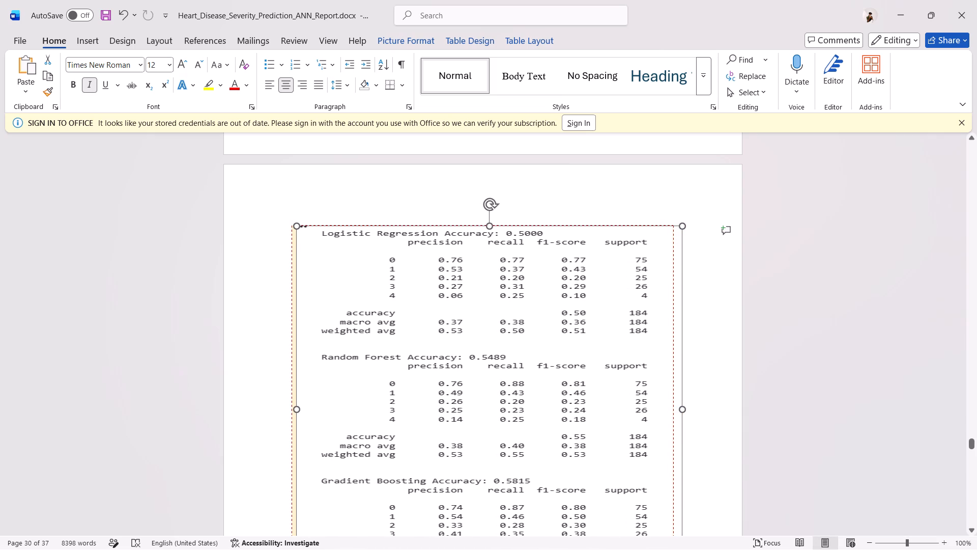
left_click_drag(222, 370, 232, 371)
left_click(262, 285)
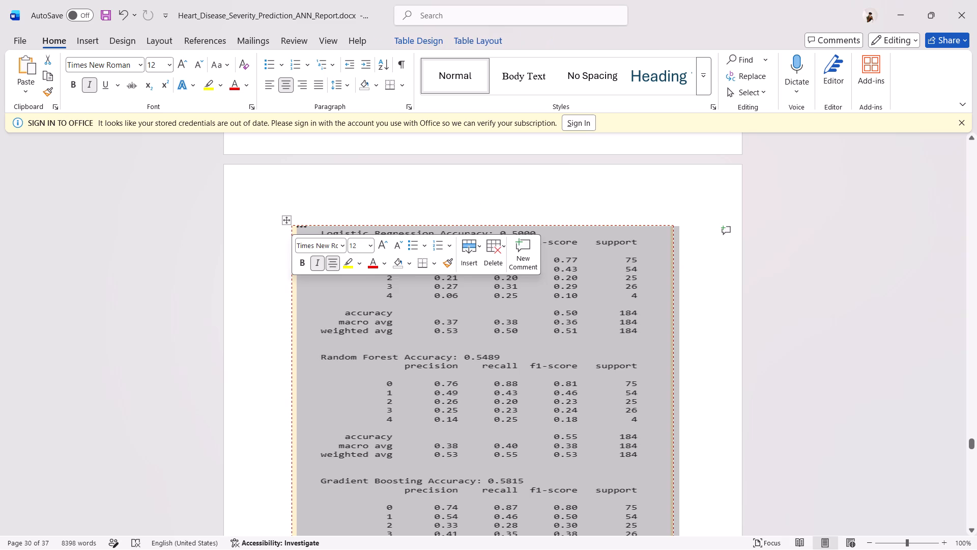
left_click(267, 317)
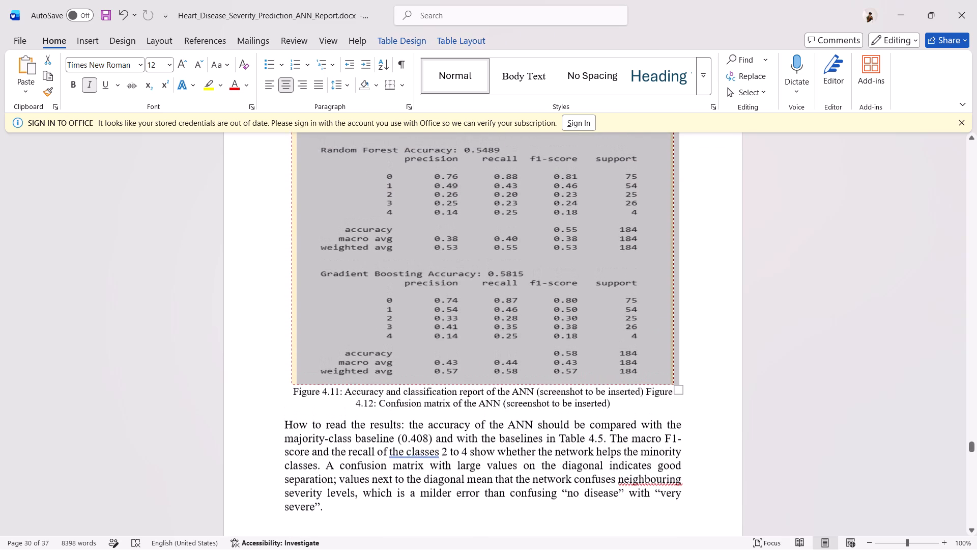
Delete the Figure 4.10 training-log placeholder box below the Table 4.7 caption.
scroll(267, 317, "up", 1)
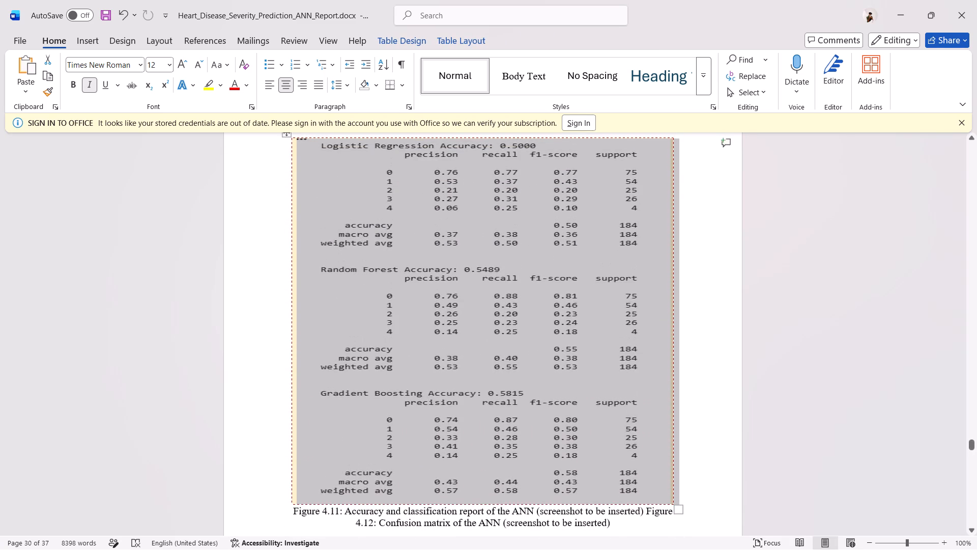
scroll(267, 317, "up", 5)
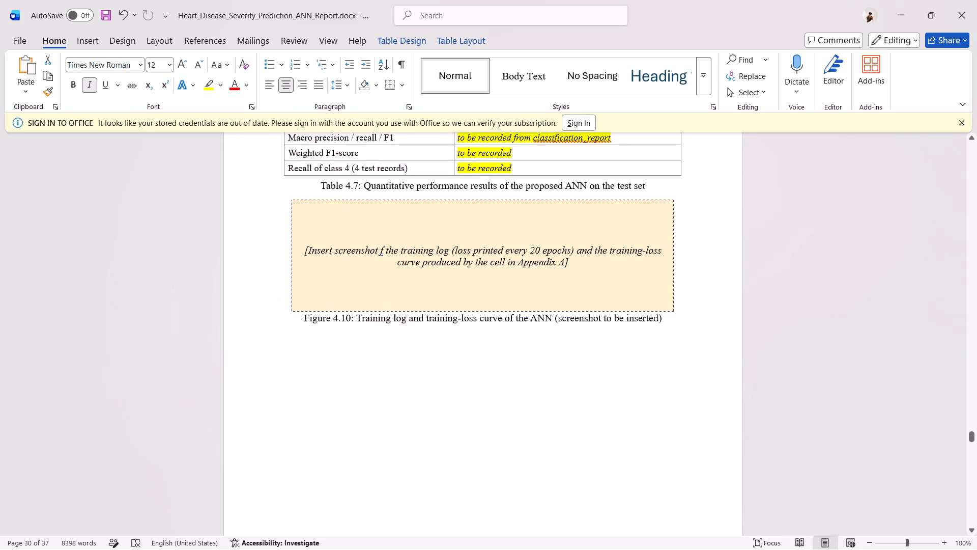
left_click_drag(283, 196, 420, 350)
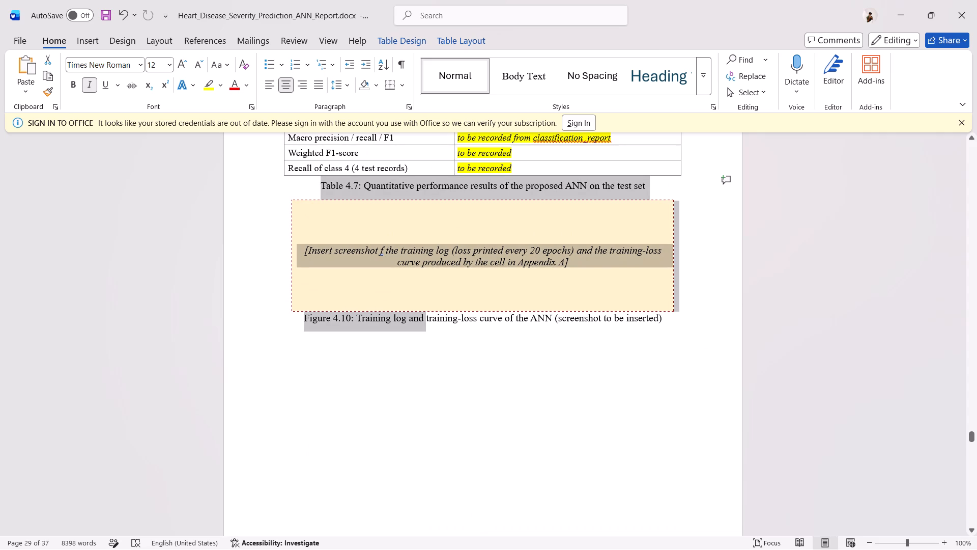
left_click_drag(420, 350, 253, 210)
left_click_drag(662, 192, 670, 197)
left_click_drag(670, 197, 695, 300)
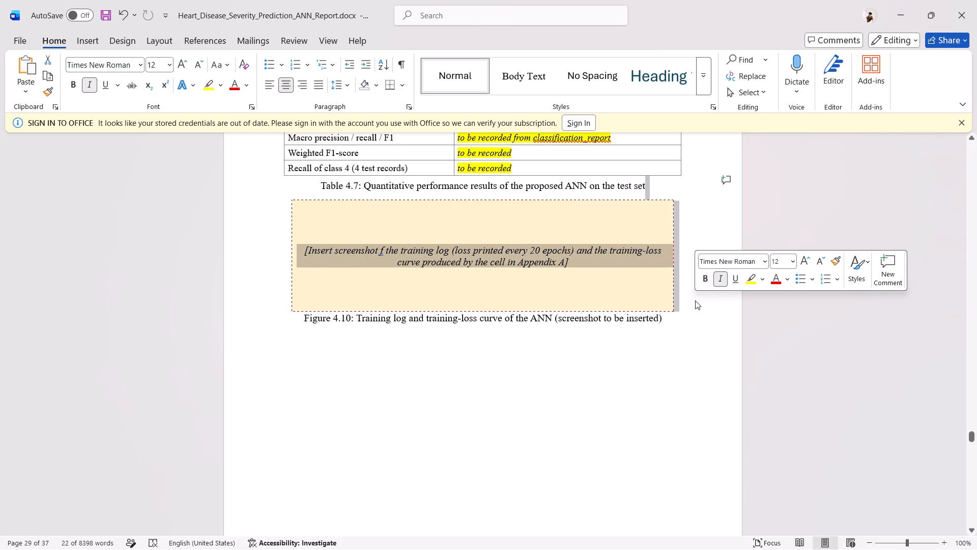
key("Delete")
Delete the Figure 4.10 caption text that follows the Table 4.7 caption.
key("shift+Down")
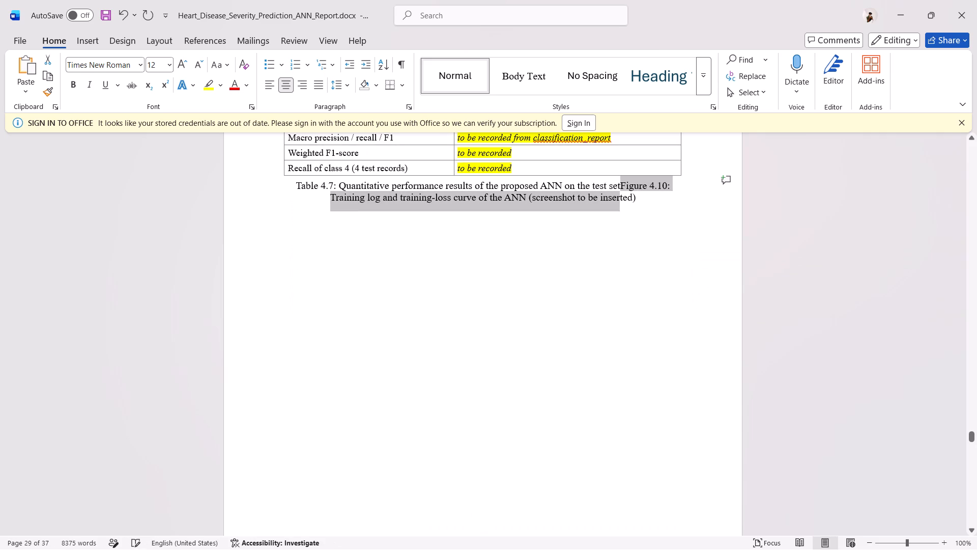
key("shift+Right")
key("shift+Right")
key("shift+Right")
key("shift+Right")
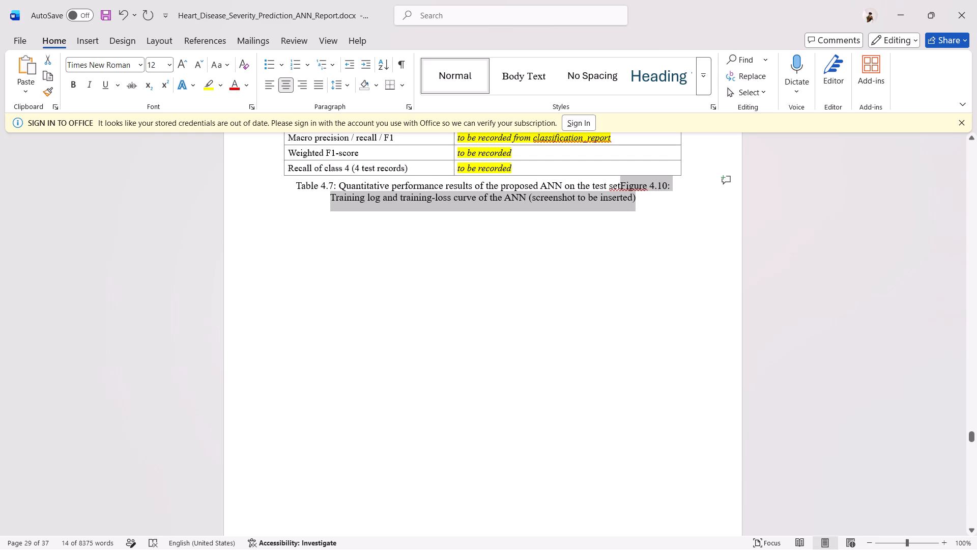
key("Delete")
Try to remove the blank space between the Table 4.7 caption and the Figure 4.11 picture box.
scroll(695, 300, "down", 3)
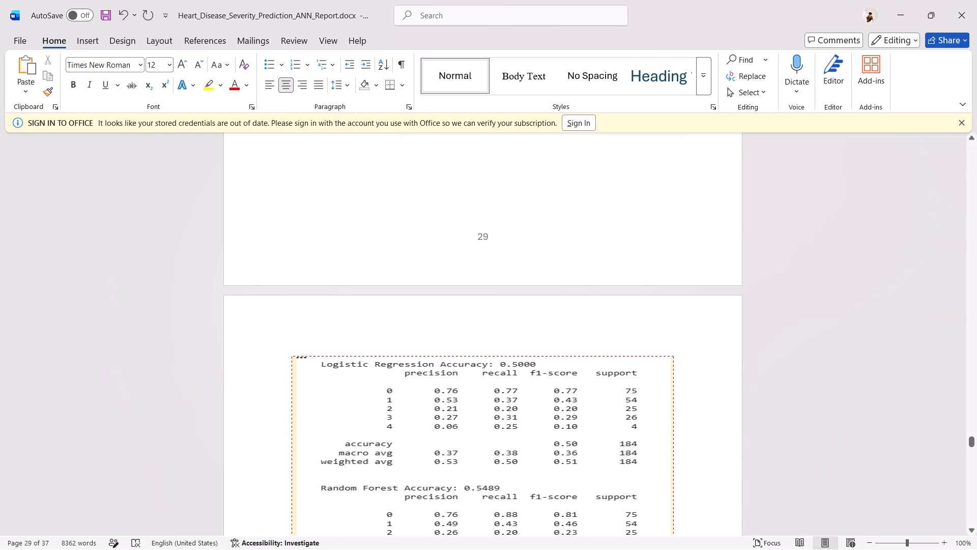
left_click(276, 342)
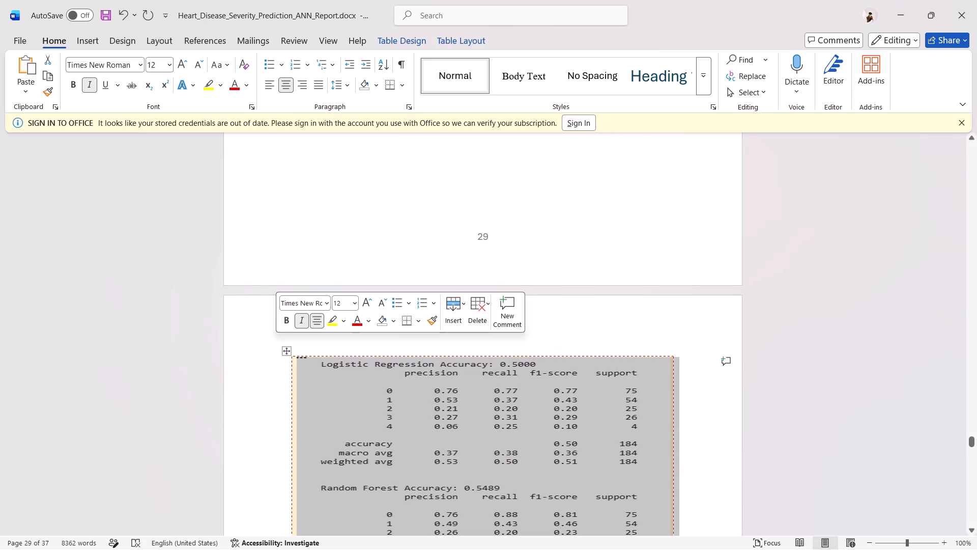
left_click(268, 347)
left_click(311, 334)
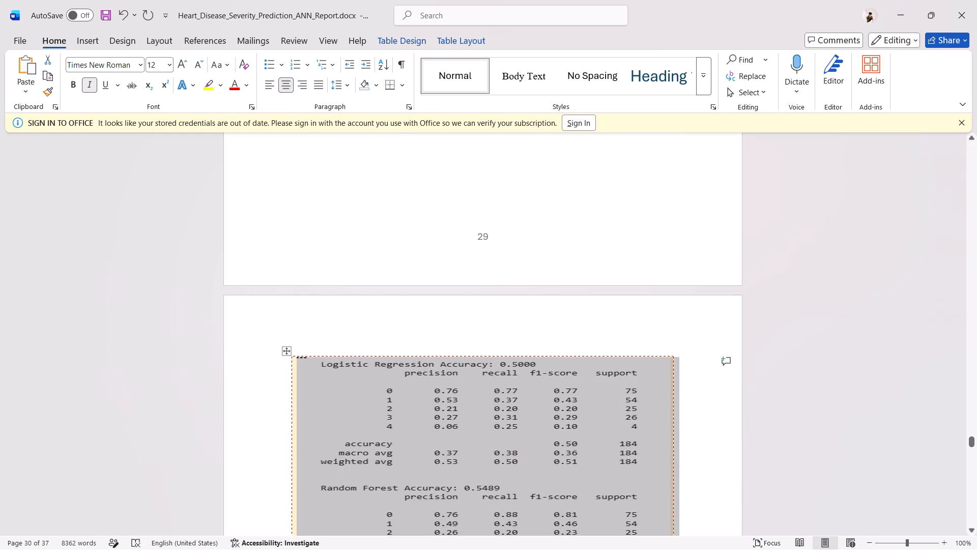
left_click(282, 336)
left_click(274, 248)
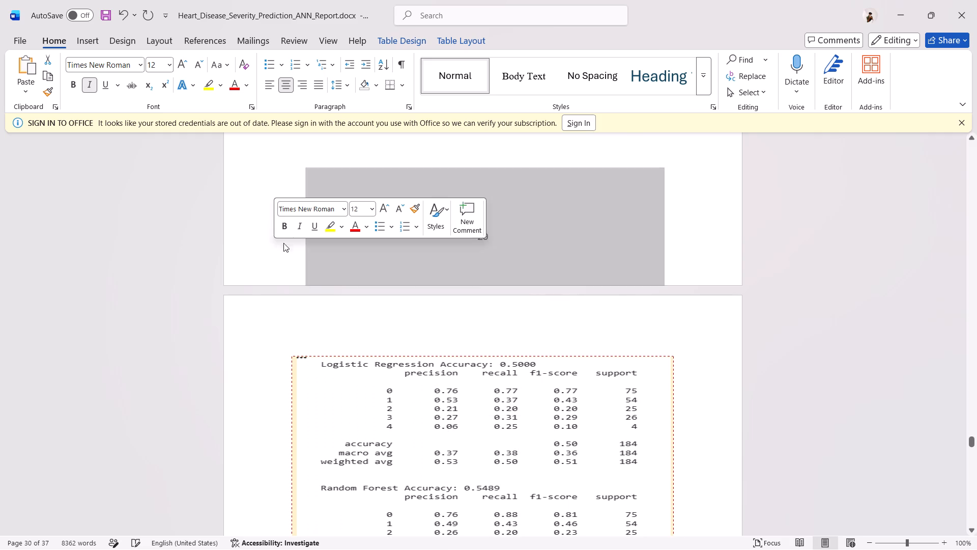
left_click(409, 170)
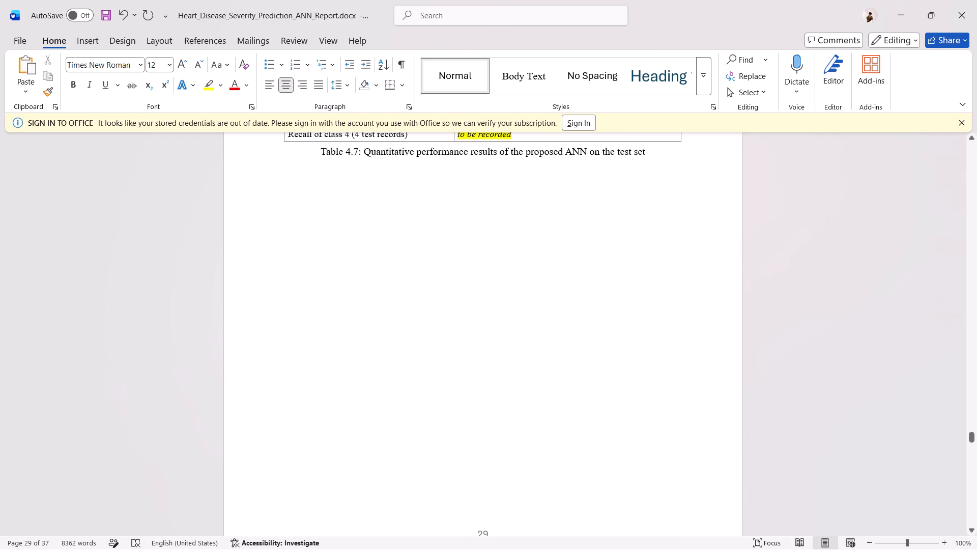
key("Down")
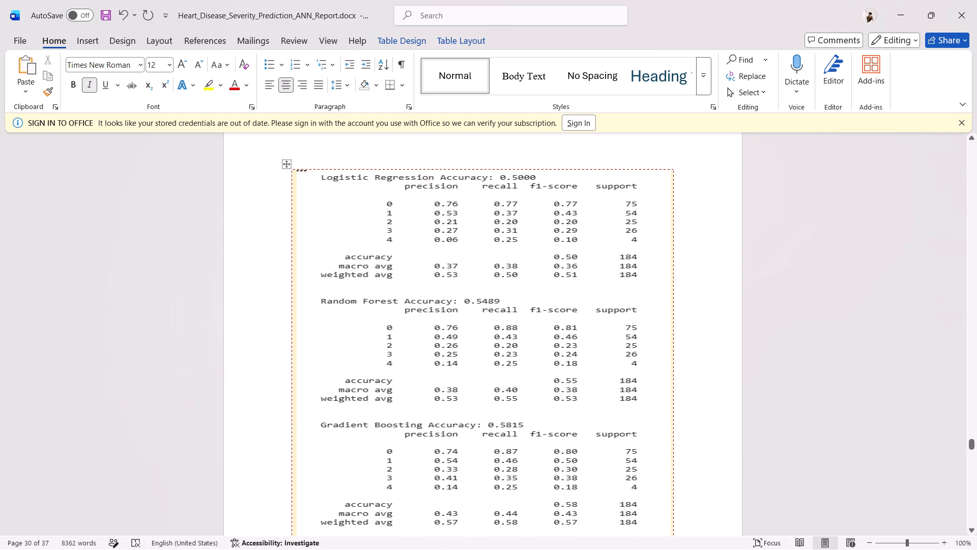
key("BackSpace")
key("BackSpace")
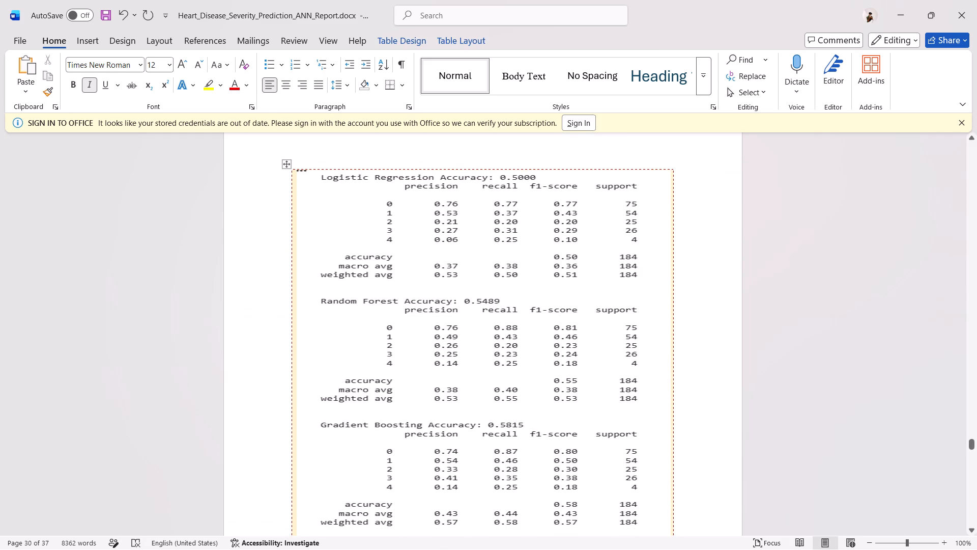
Reduce the height of the classification reports picture in the Figure 4.11 box so it fits on page 29 beneath Table 4.7.
left_click(396, 171)
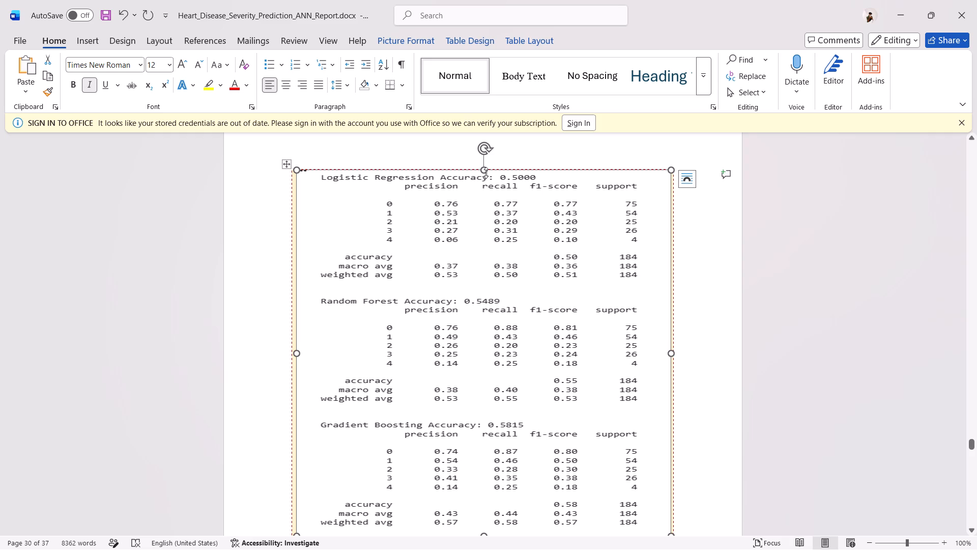
left_click_drag(486, 173, 492, 290)
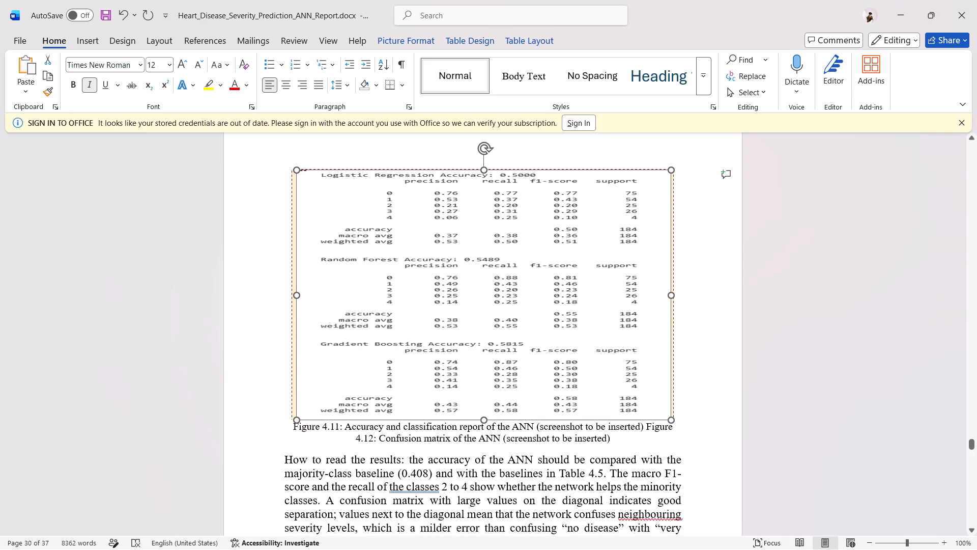
left_click_drag(492, 290, 494, 303)
scroll(494, 303, "right", 1)
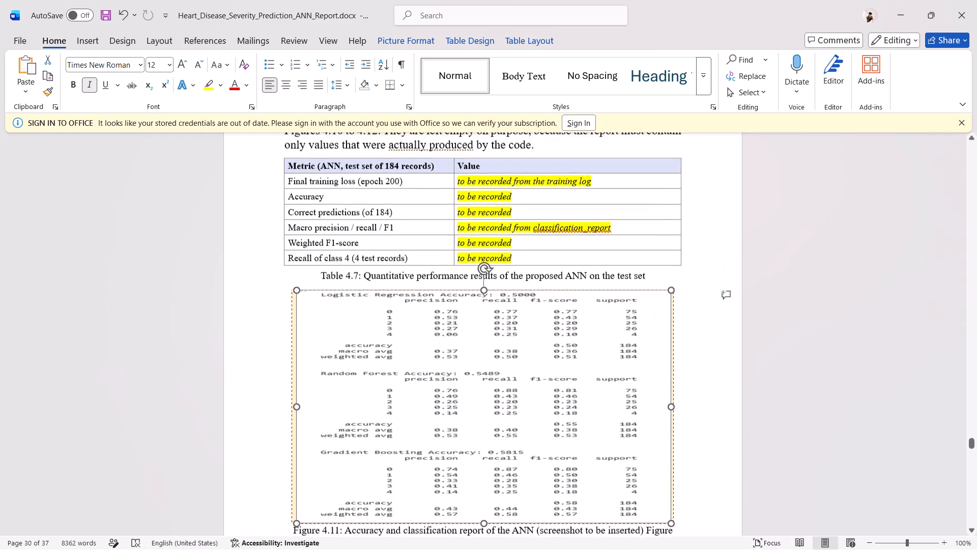
scroll(494, 303, "right", 1)
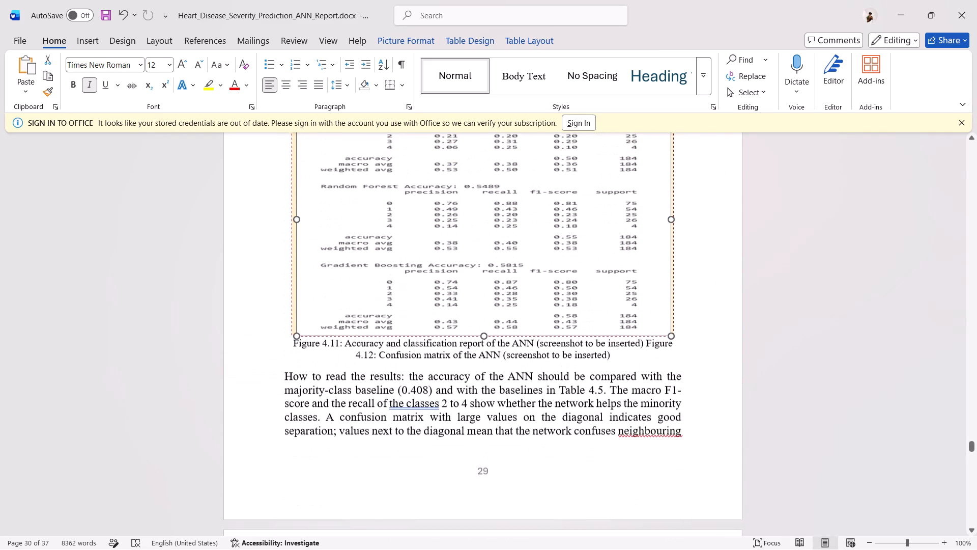
scroll(494, 303, "right", 1)
scroll(494, 303, "up", 2)
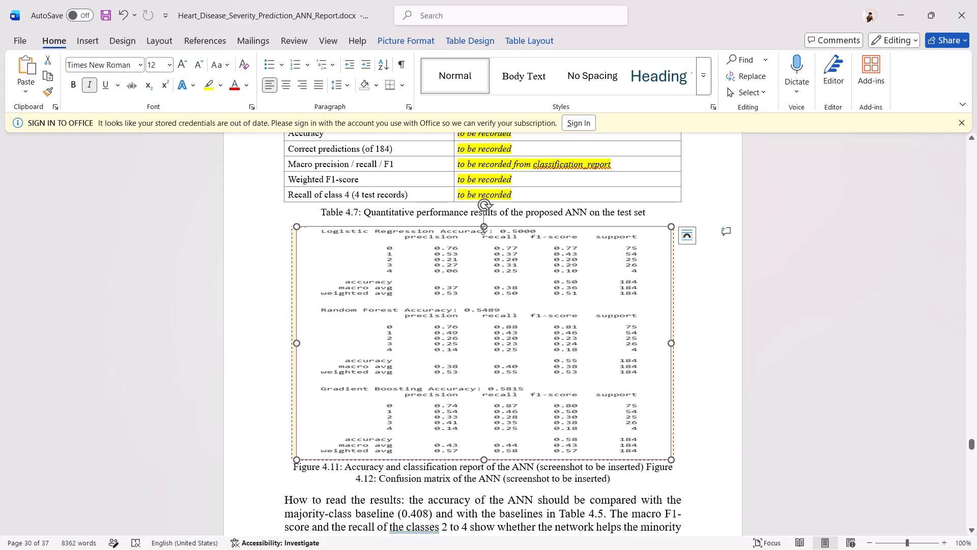
left_click_drag(484, 227, 489, 290)
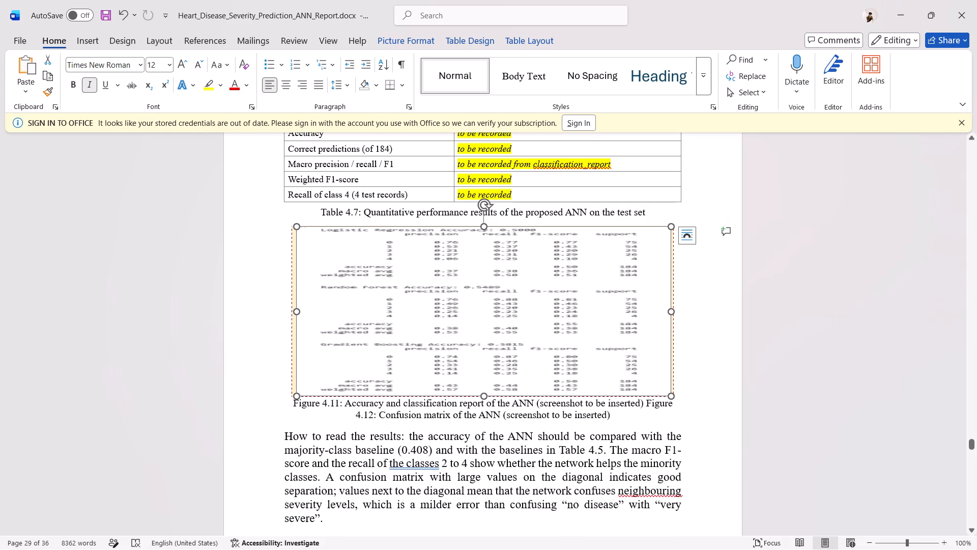
scroll(489, 290, "down", 2)
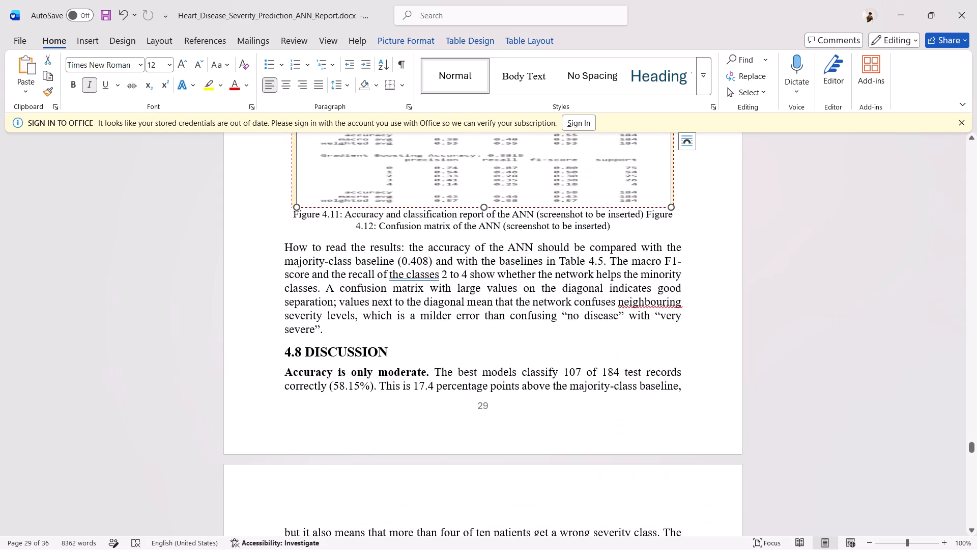
left_click_drag(484, 207, 489, 228)
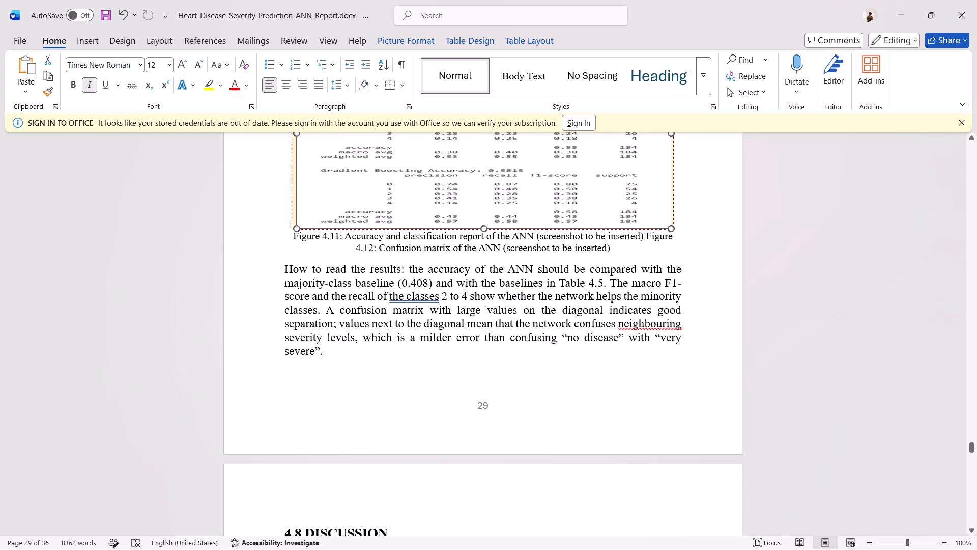
left_click_drag(489, 228, 491, 242)
Review the rest of the report from section 4.8 through Appendix A and back to section 5.2 for layout problems.
scroll(495, 278, "down", 5)
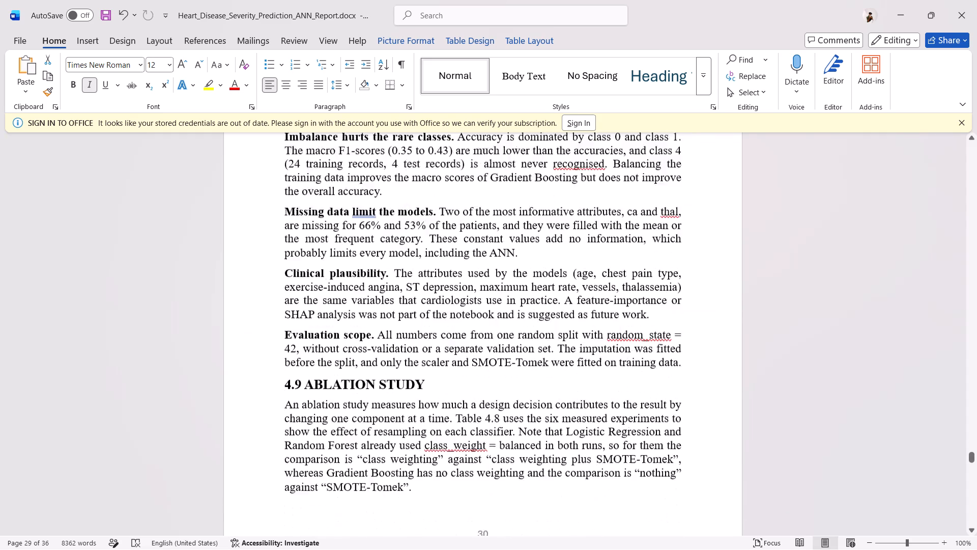
scroll(495, 278, "down", 8)
scroll(495, 278, "up", 13)
scroll(495, 278, "down", 20)
scroll(495, 278, "down", 13)
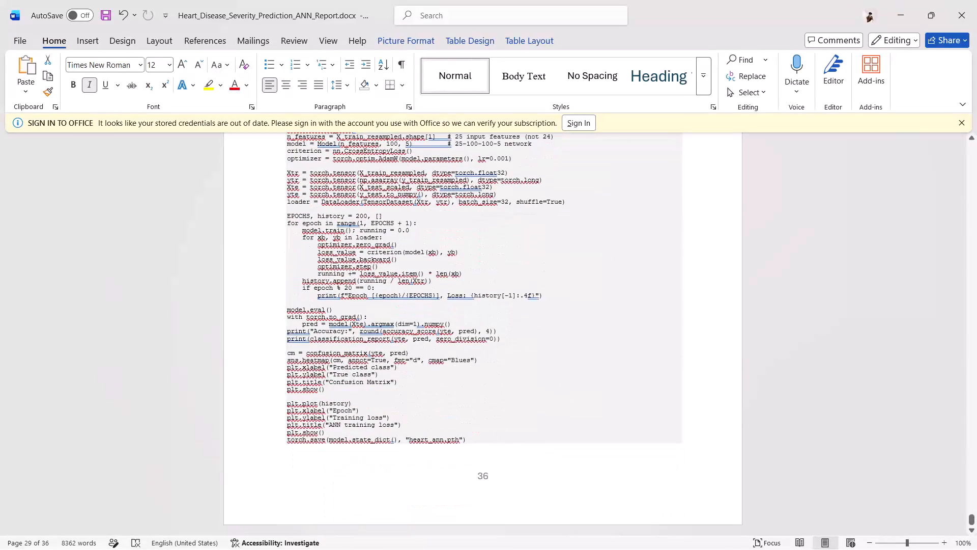
scroll(495, 278, "down", 20)
scroll(495, 278, "down", 12)
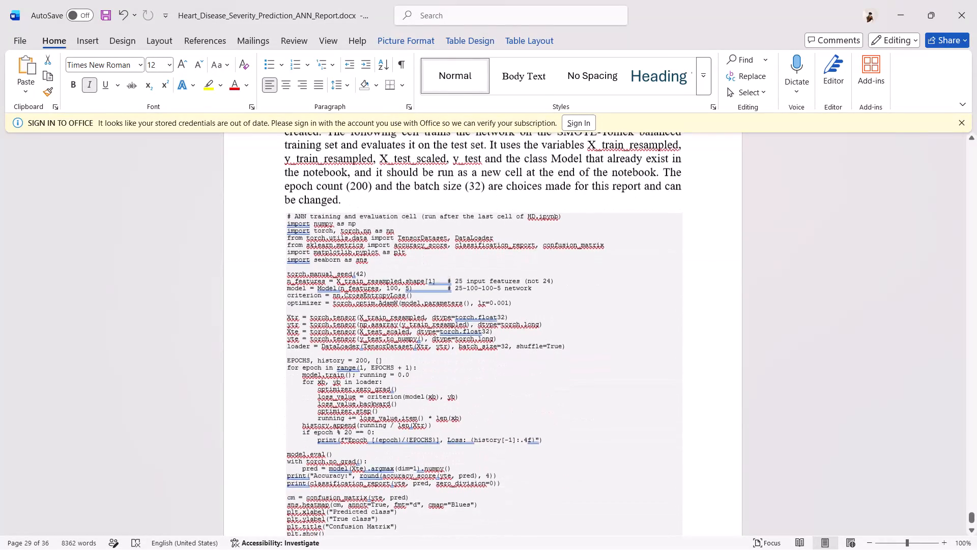
scroll(544, 352, "down", 2)
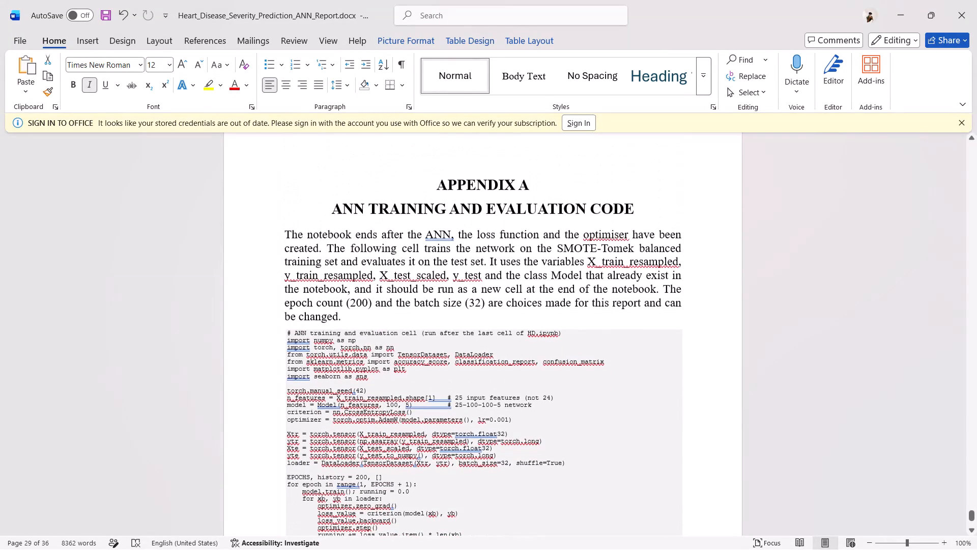
scroll(544, 352, "down", 4)
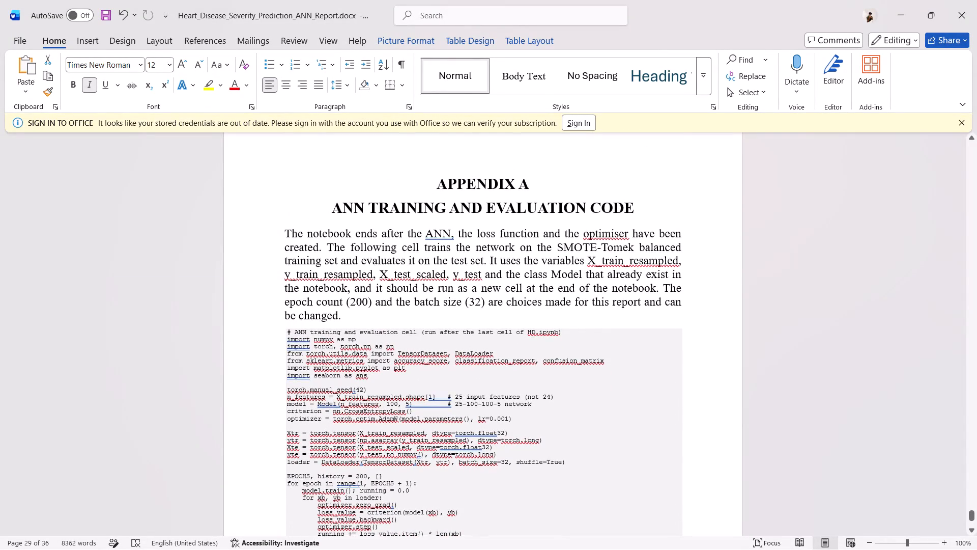
scroll(544, 352, "down", 3)
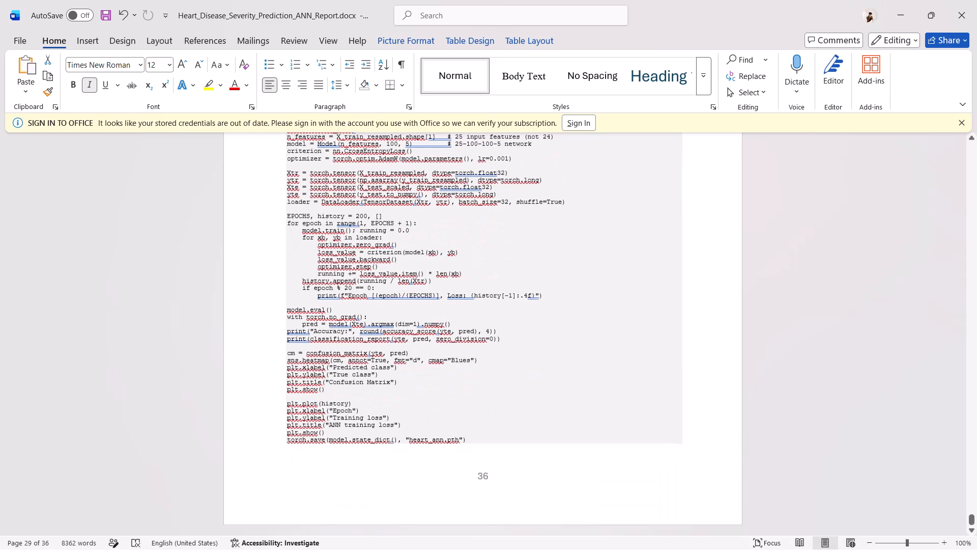
scroll(544, 352, "up", 6)
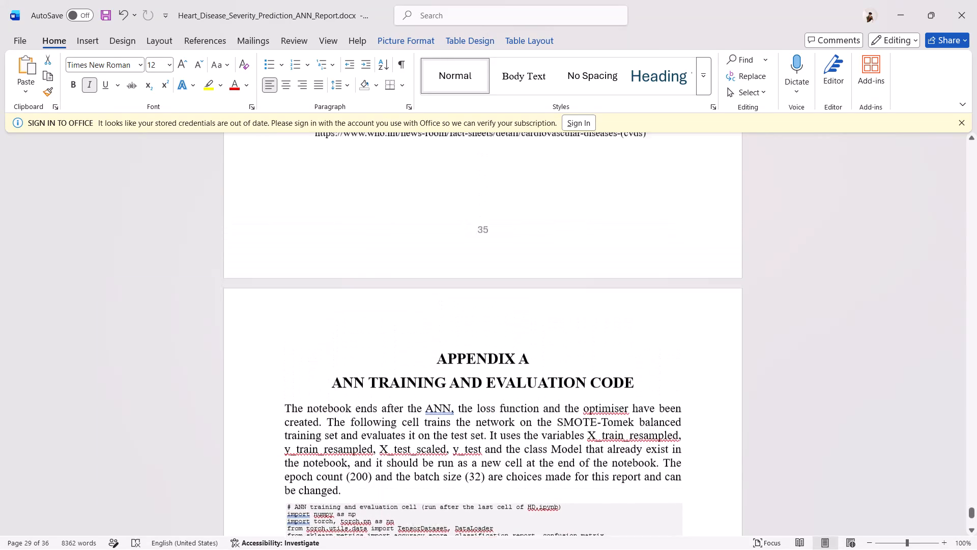
scroll(544, 352, "up", 5)
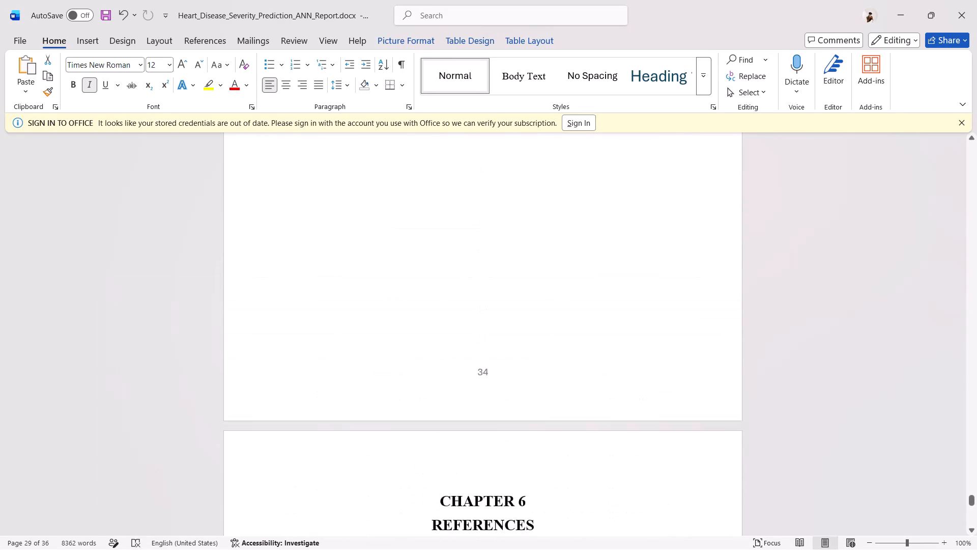
scroll(544, 352, "up", 3)
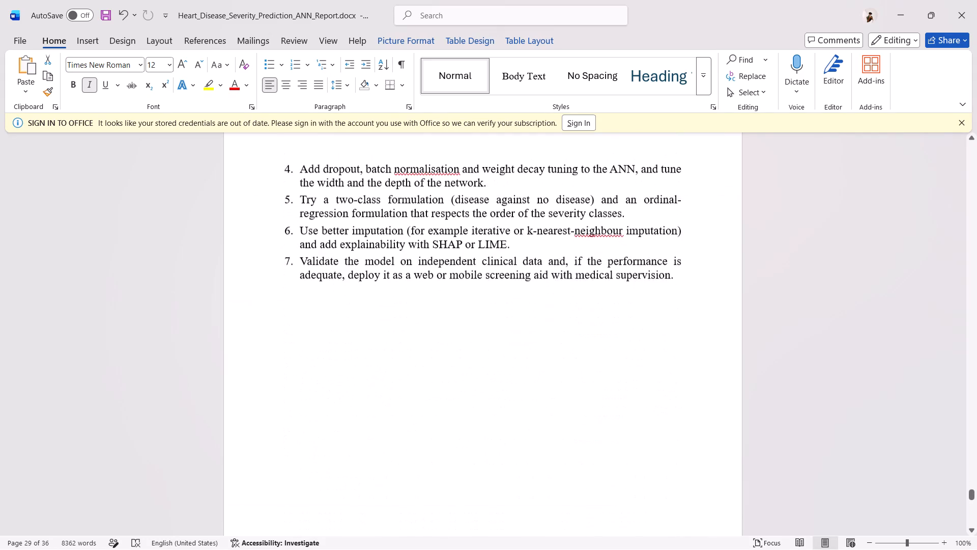
scroll(544, 352, "up", 1)
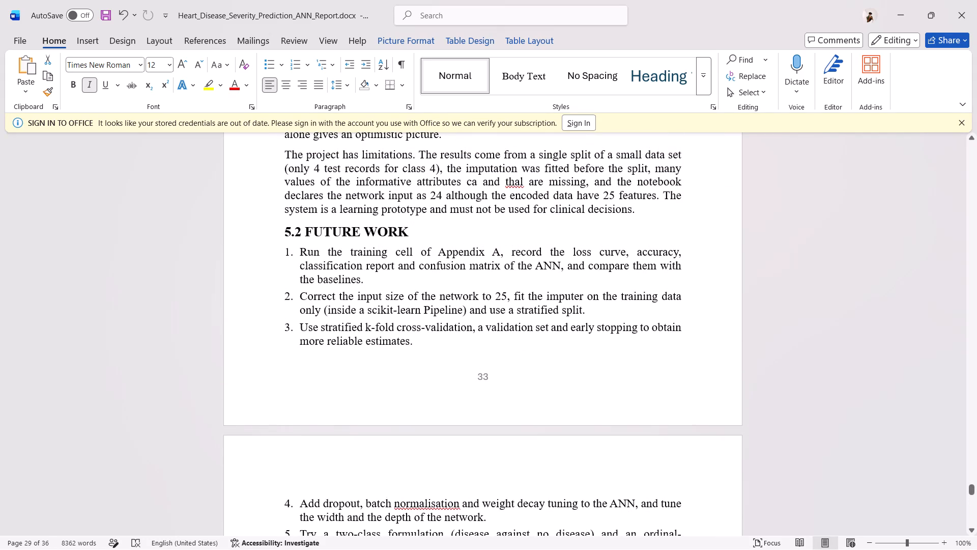
Insert four blank lines above the 5.2 FUTURE WORK heading so that the section starts on page 34.
left_click(284, 230)
key("Return")
key("Return")
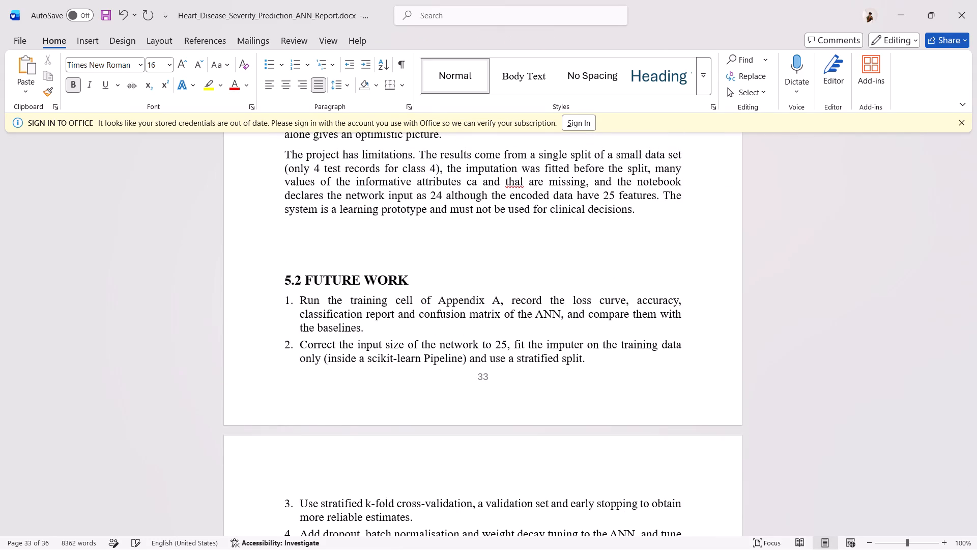
key("Return")
key("Return")
scroll(284, 230, "down", 2)
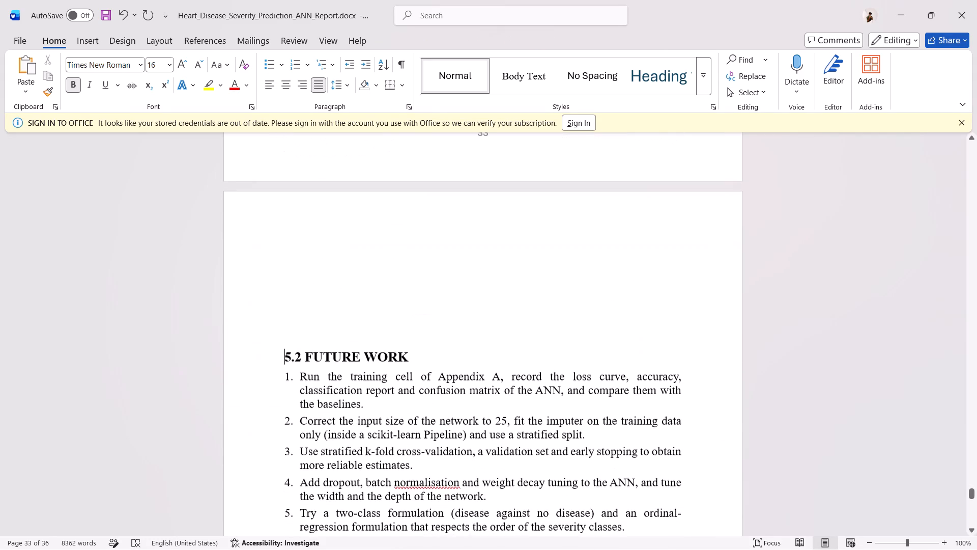
key("BackSpace")
key("Return")
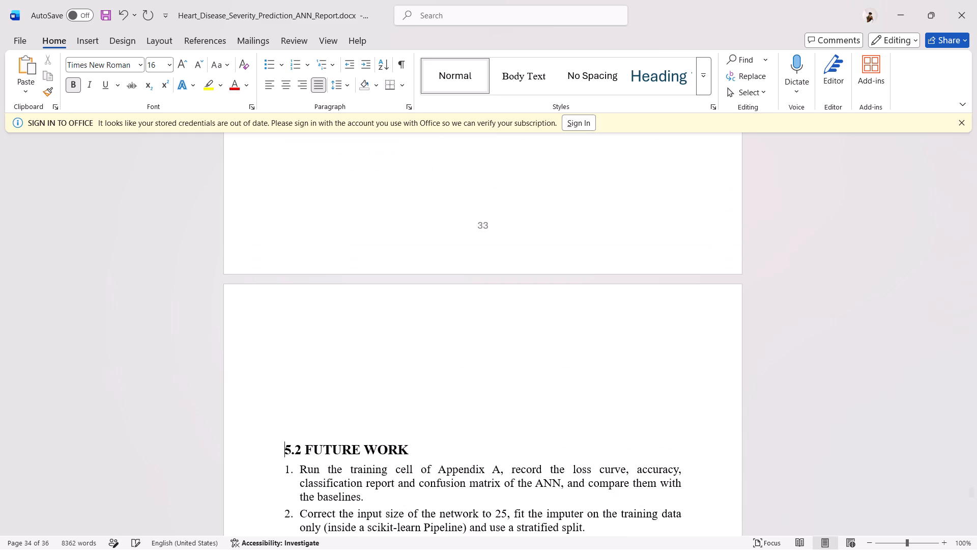
Delete the surplus blank lines above the 5.2 FUTURE WORK heading, leaving a single one after the limitations paragraph.
scroll(284, 230, "down", 3)
scroll(284, 230, "up", 1)
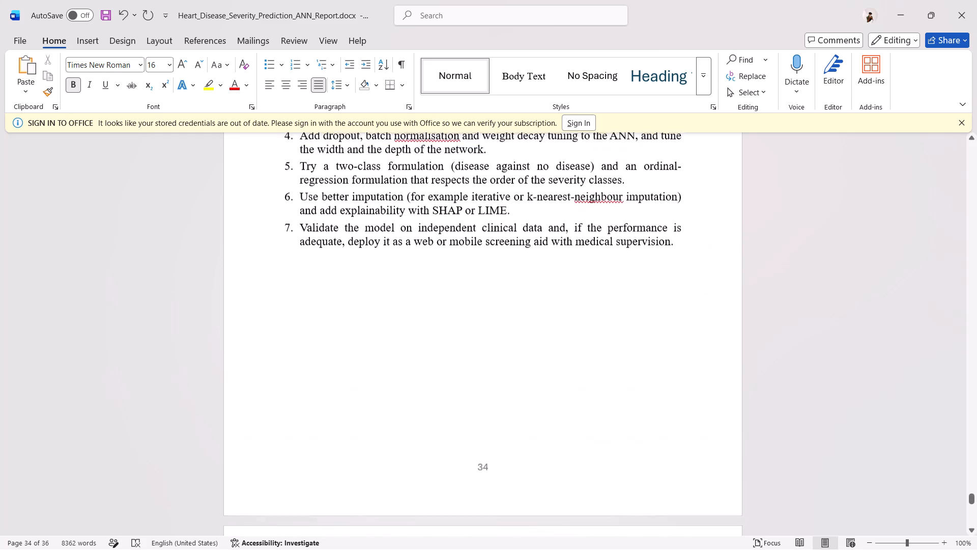
scroll(284, 230, "up", 1)
left_click(312, 394)
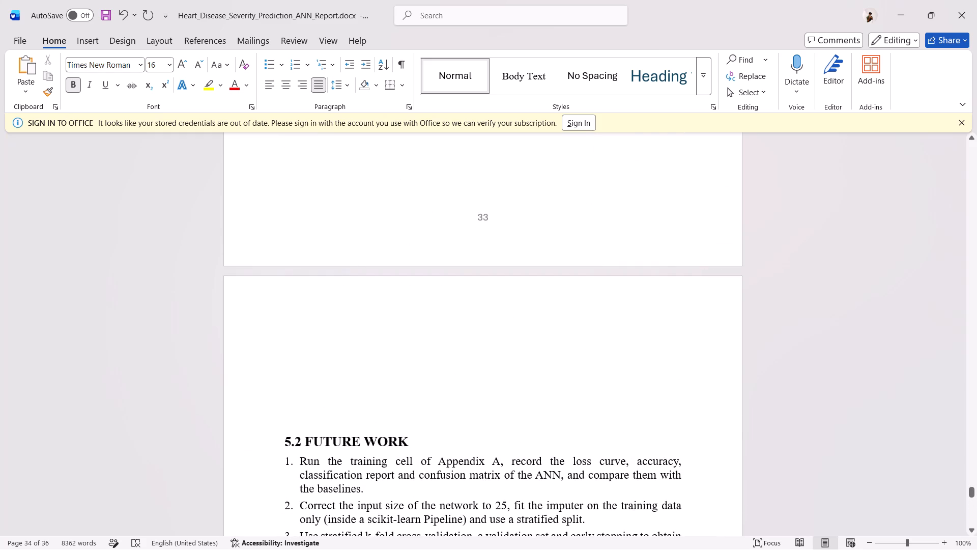
key("BackSpace")
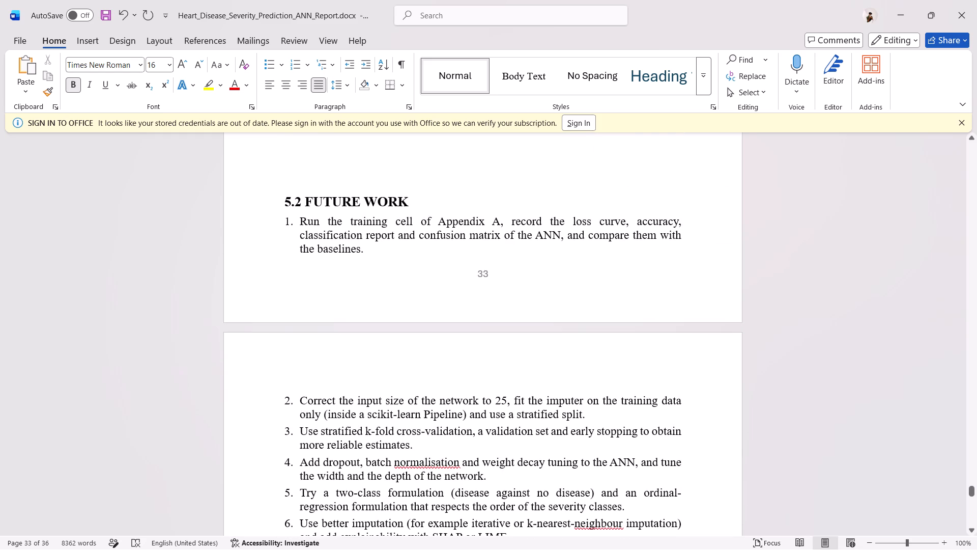
key("Return")
key("Down")
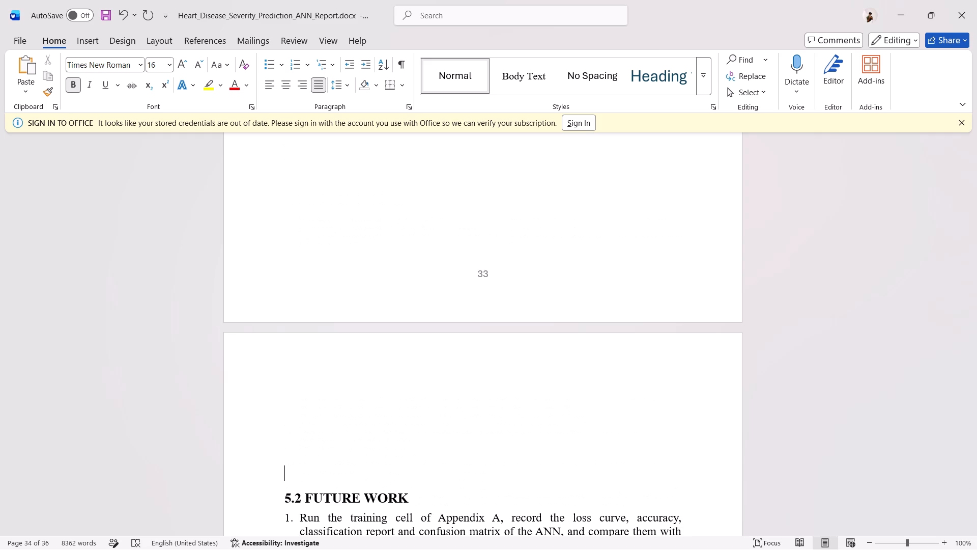
key("BackSpace")
key("BackSpace")
scroll(312, 394, "up", 2)
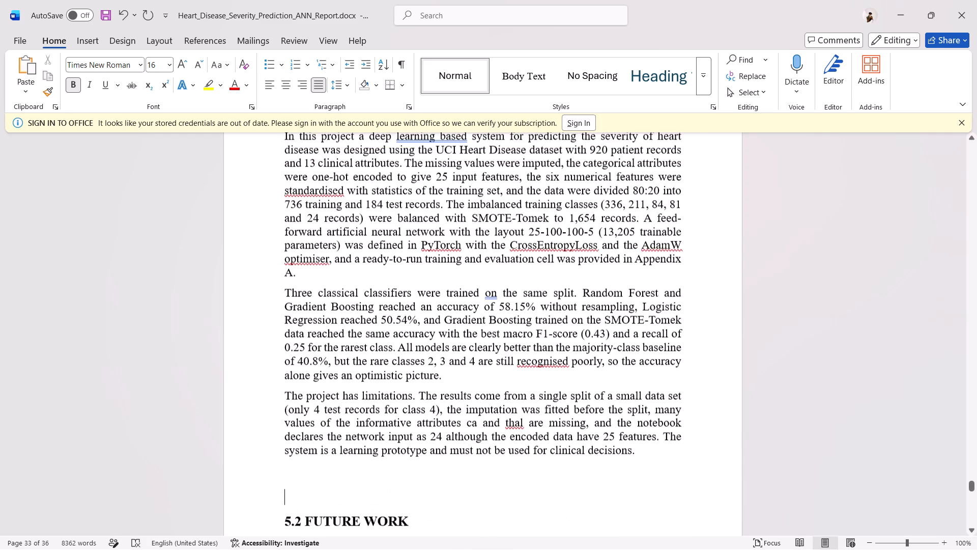
scroll(312, 394, "up", 1)
key("BackSpace")
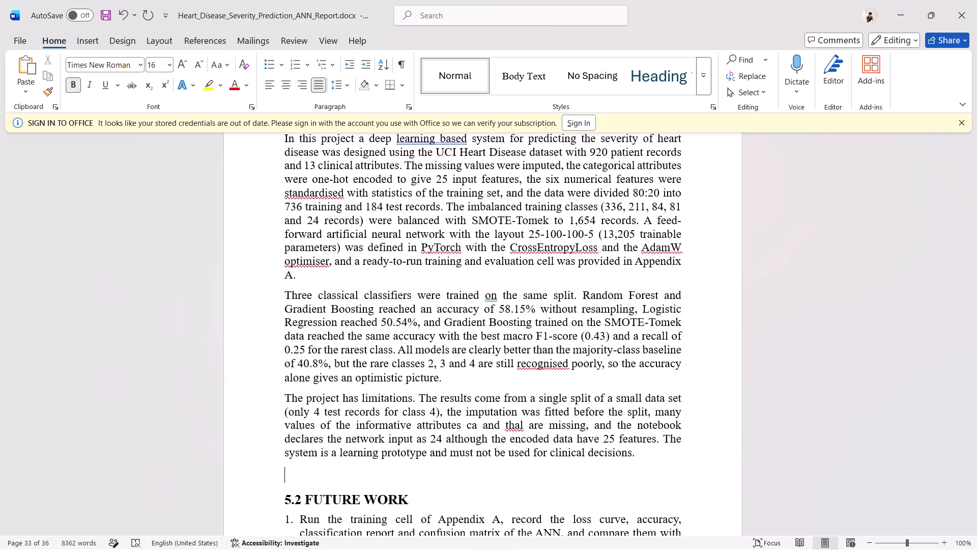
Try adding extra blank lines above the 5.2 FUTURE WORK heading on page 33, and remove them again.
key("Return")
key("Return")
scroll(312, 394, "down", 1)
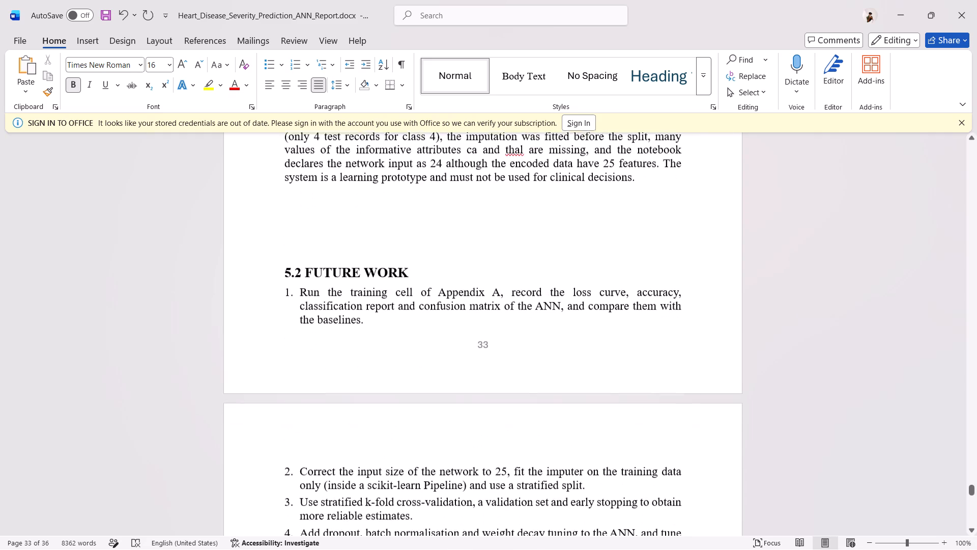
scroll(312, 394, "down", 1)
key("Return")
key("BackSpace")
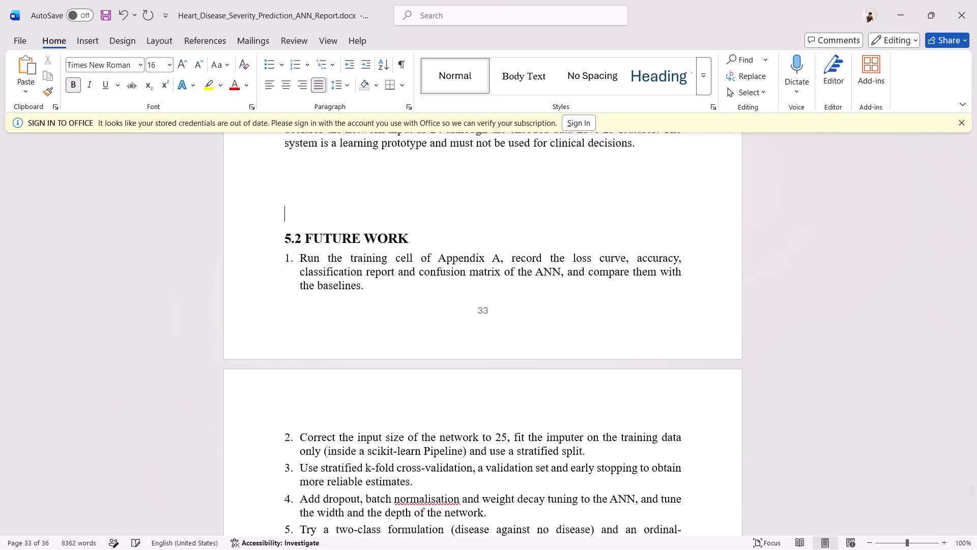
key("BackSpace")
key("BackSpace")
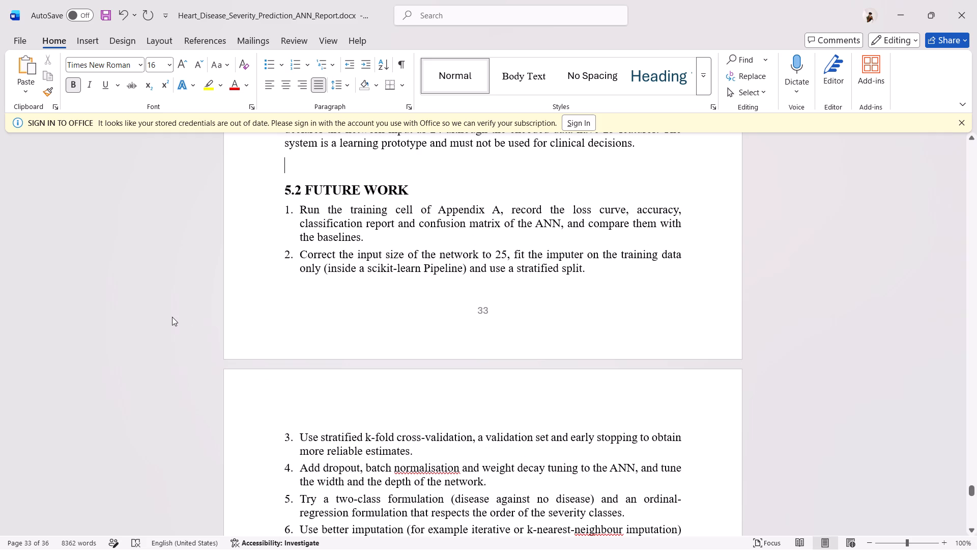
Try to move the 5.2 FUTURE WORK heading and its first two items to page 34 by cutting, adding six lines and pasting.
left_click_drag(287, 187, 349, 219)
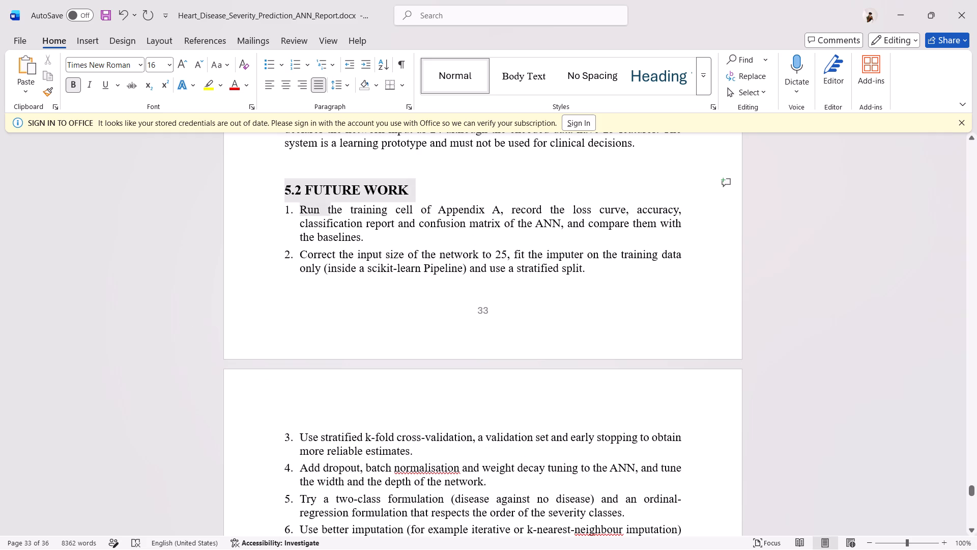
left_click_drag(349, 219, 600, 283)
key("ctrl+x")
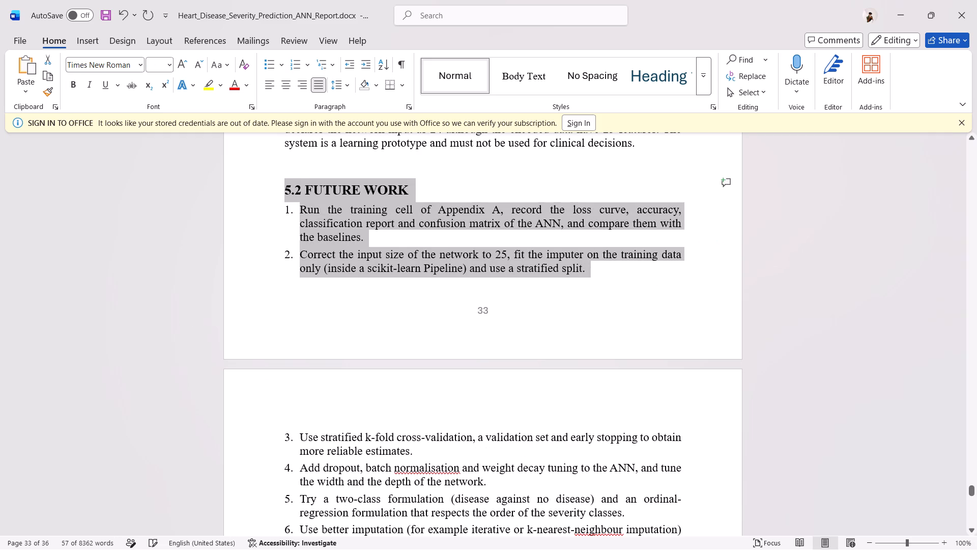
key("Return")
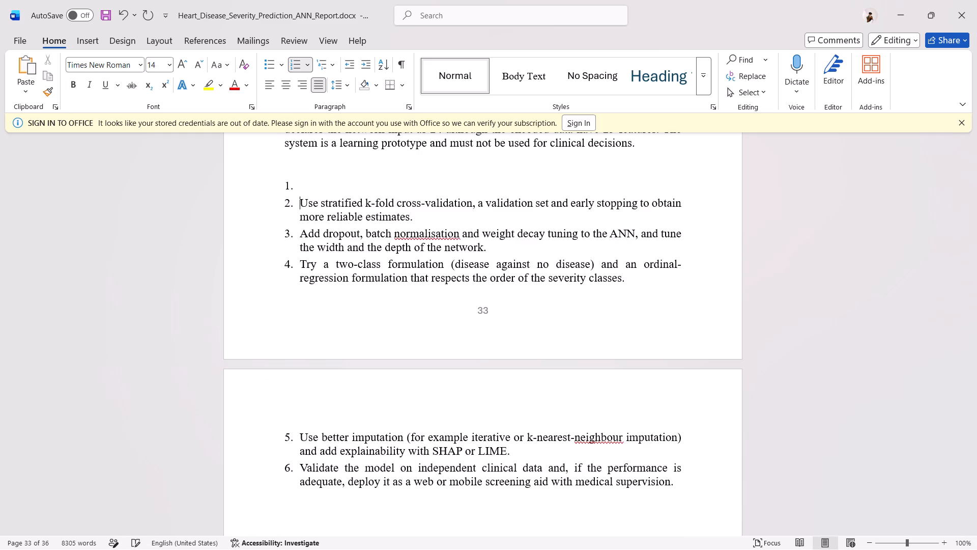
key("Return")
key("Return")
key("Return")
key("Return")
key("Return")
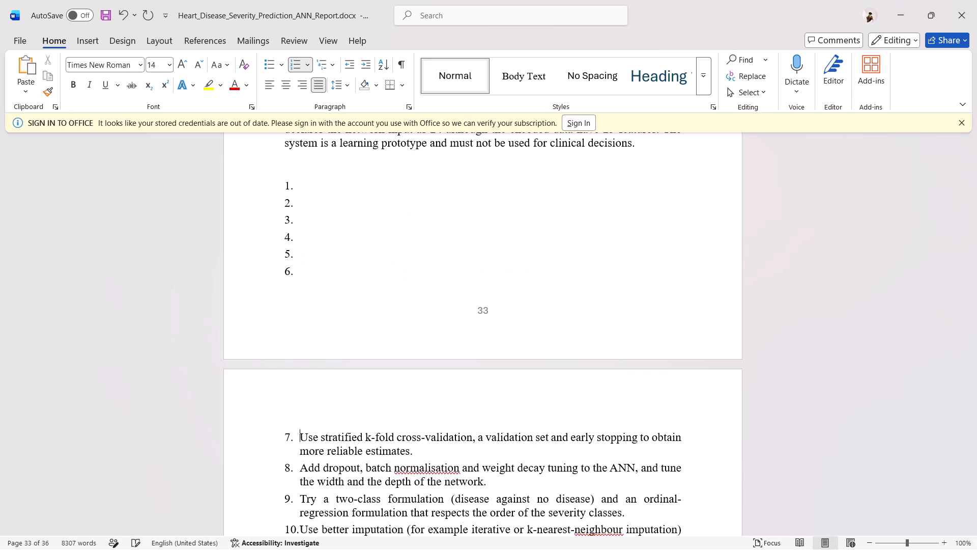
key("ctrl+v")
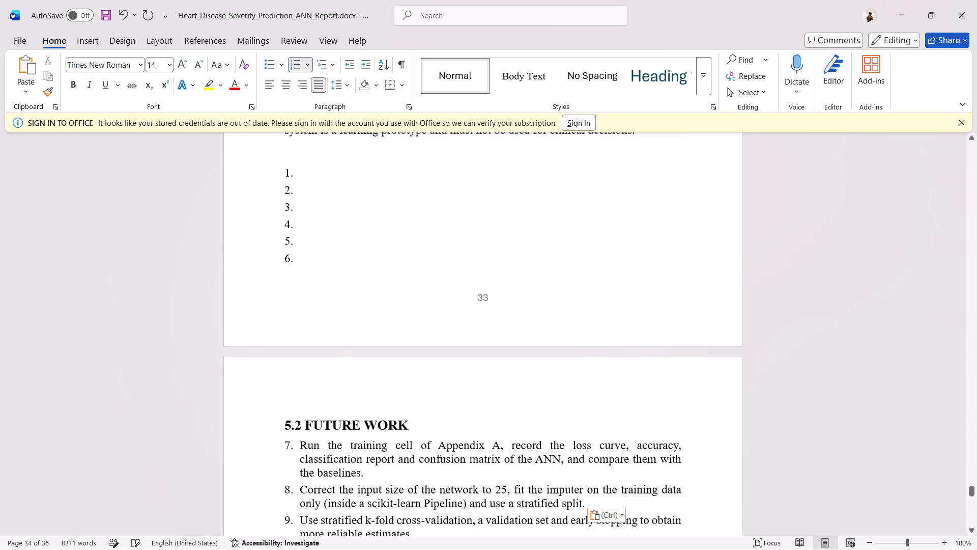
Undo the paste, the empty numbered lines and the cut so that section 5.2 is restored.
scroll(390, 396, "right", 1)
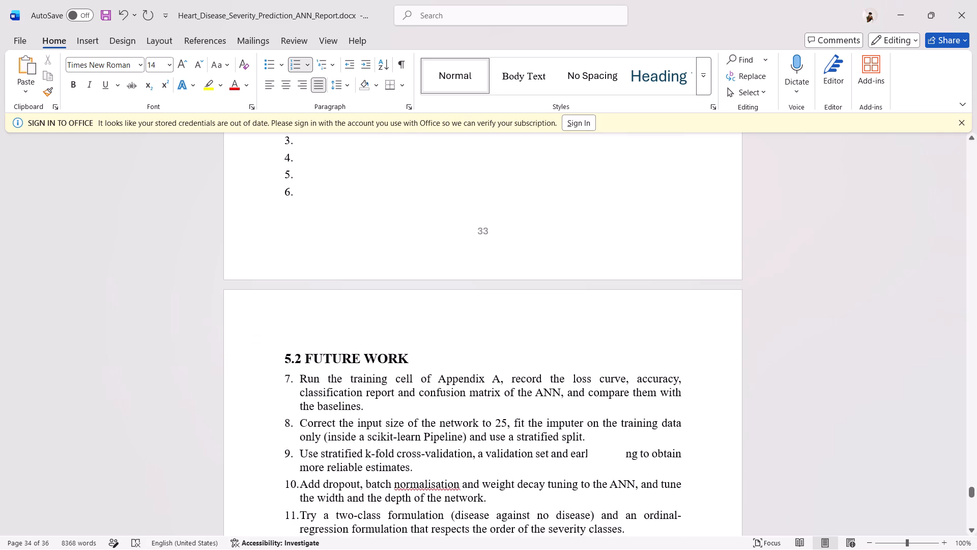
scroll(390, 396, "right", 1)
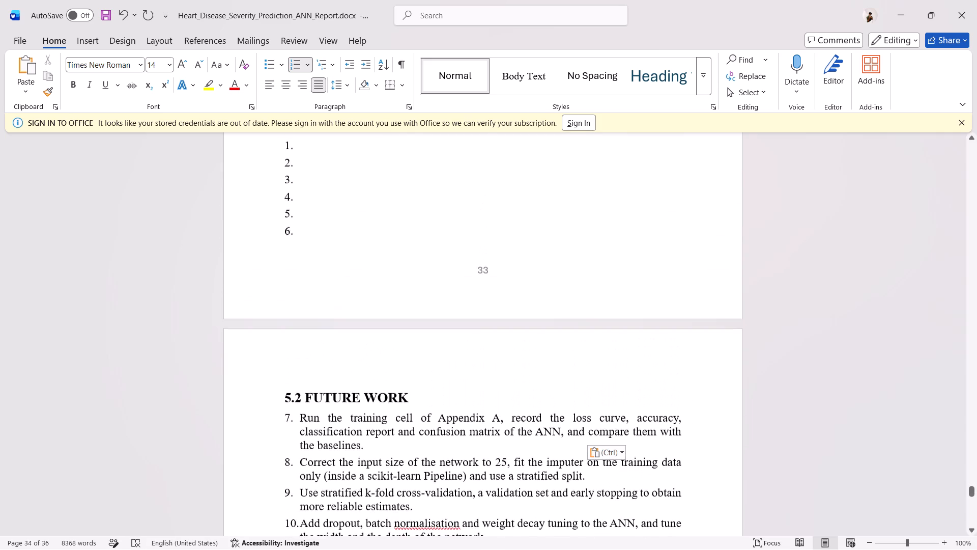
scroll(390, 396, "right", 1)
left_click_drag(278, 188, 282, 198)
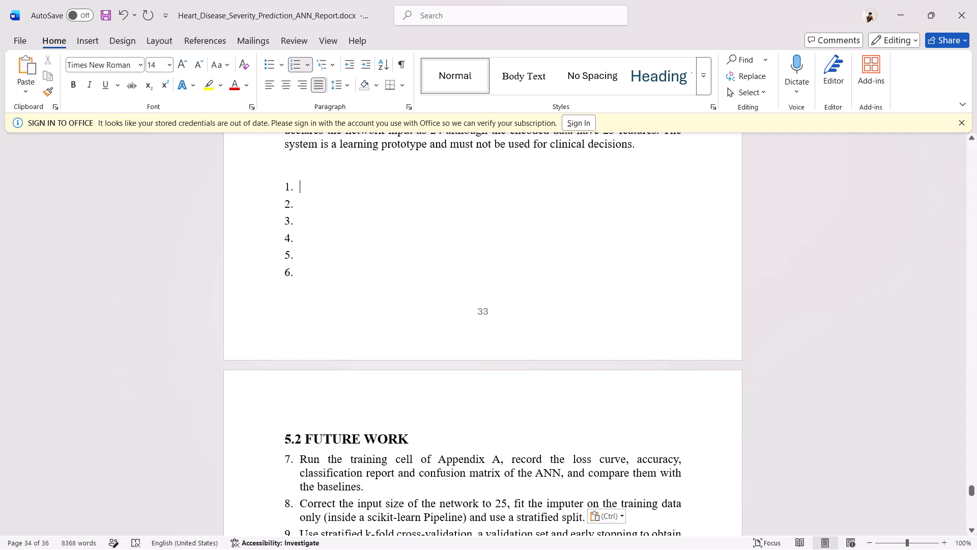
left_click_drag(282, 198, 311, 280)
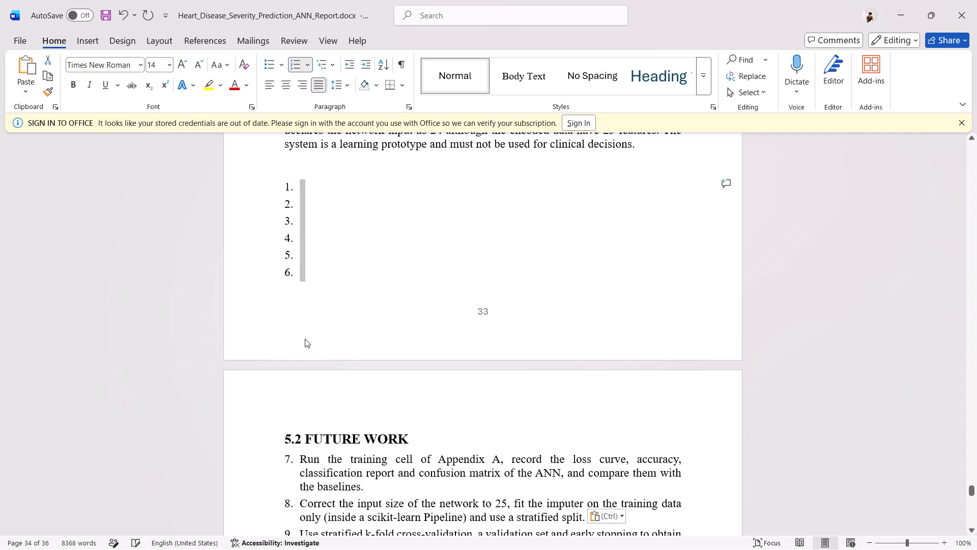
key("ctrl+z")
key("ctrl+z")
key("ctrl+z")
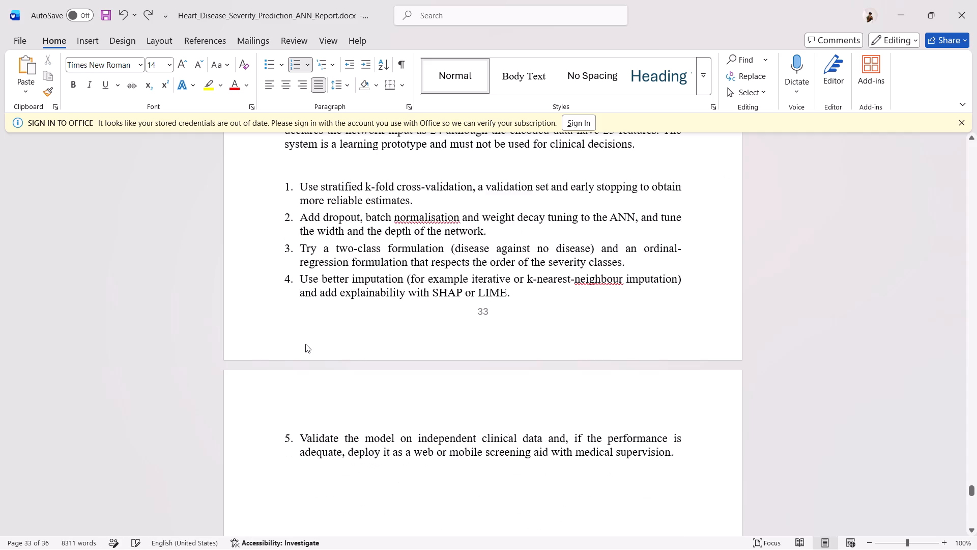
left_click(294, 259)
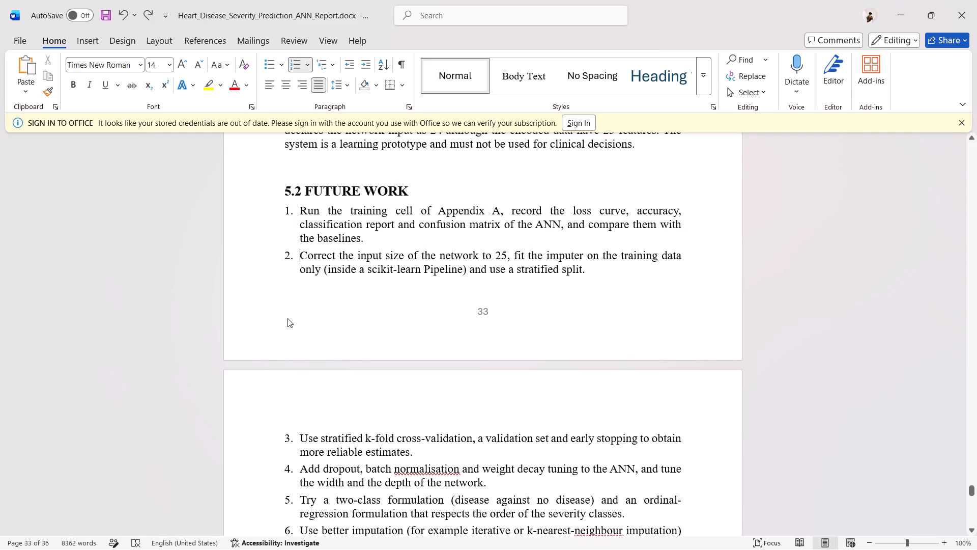
Insert three blank lines before the 5.2 FUTURE WORK heading to push the section onto page 34.
left_click(282, 195)
key("Return")
key("Return")
key("Return")
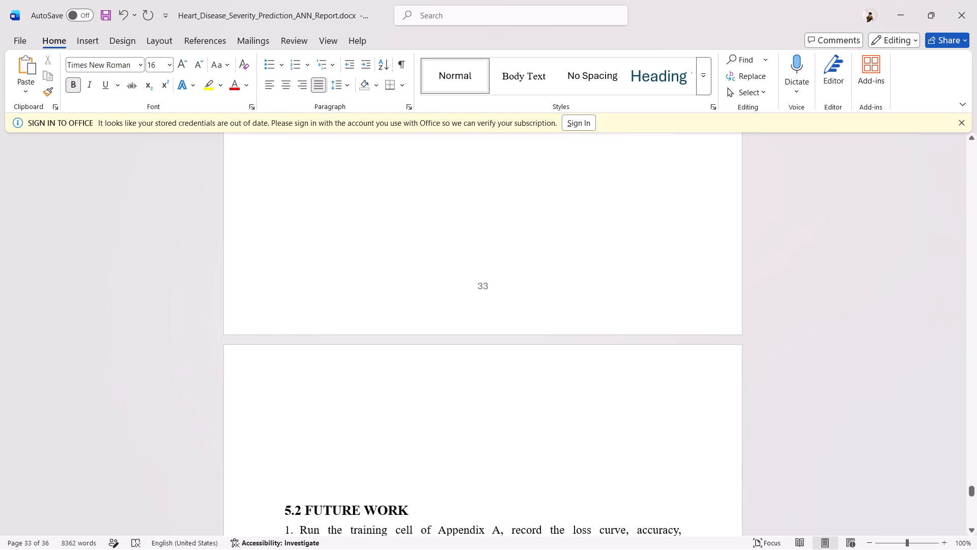
Cut the whole 5.2 FUTURE WORK section, from its heading through item 7, stopping before CHAPTER 6.
key("shift+Down")
key("shift+Down")
key("shift+Down")
key("shift+Down")
key("shift+Down")
key("shift+Down")
key("shift+Down")
key("shift+Down")
key("shift+Down")
key("shift+Down")
key("shift+Down")
key("shift+Down")
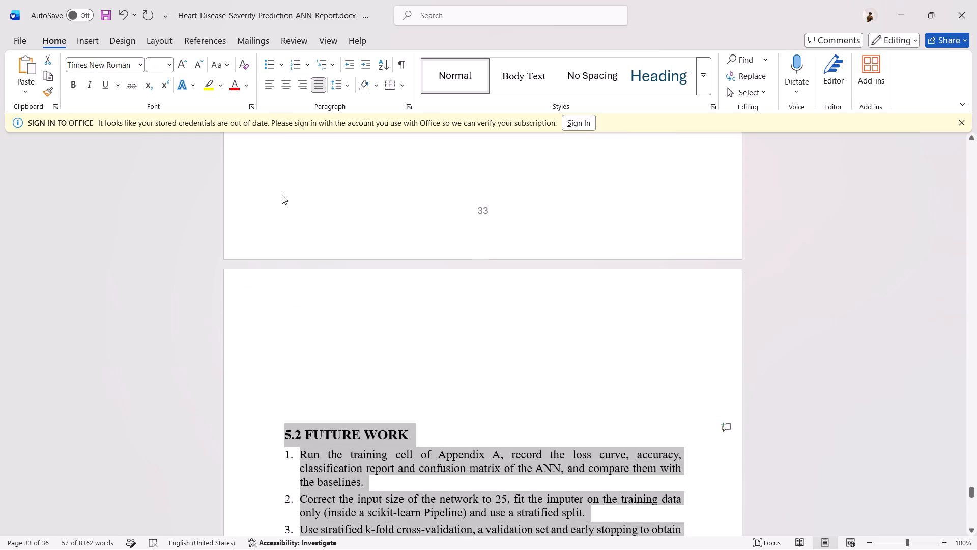
key("shift+Down")
key("shift+Down")
key("shift+Down")
key("shift+Down")
key("shift+Down")
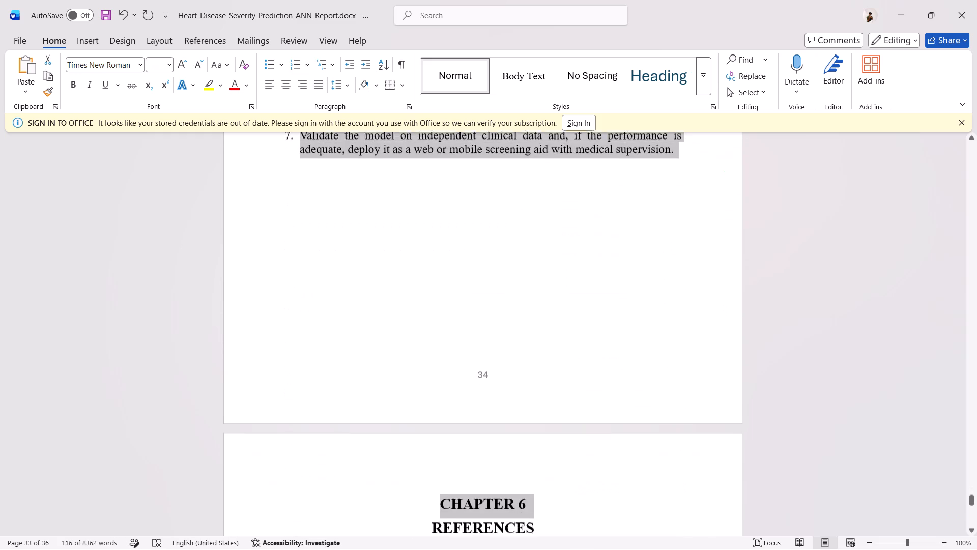
key("shift+Up")
key("ctrl+x")
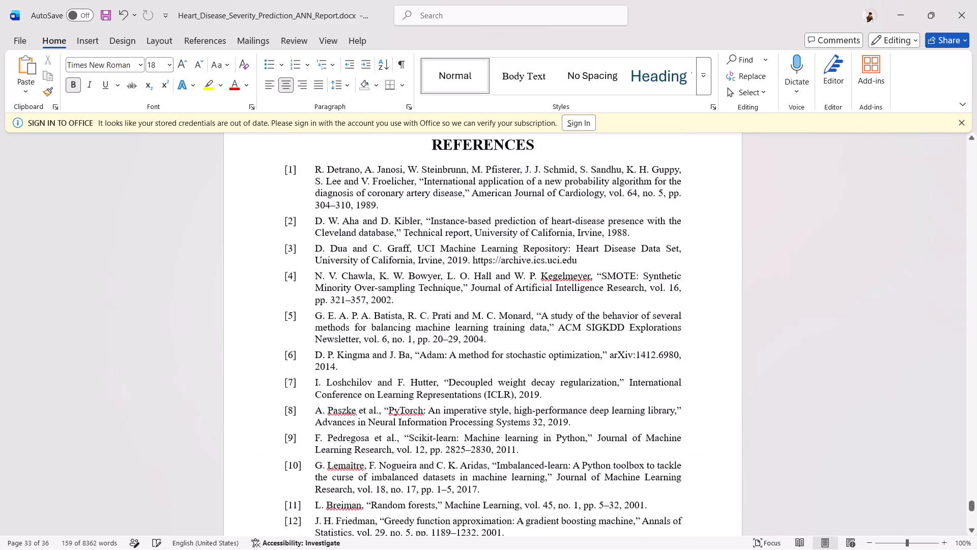
Adjust the blank lines after the limitations paragraph, adding three and deleting one, so that CHAPTER 6 directly follows page 33.
scroll(282, 195, "up", 3)
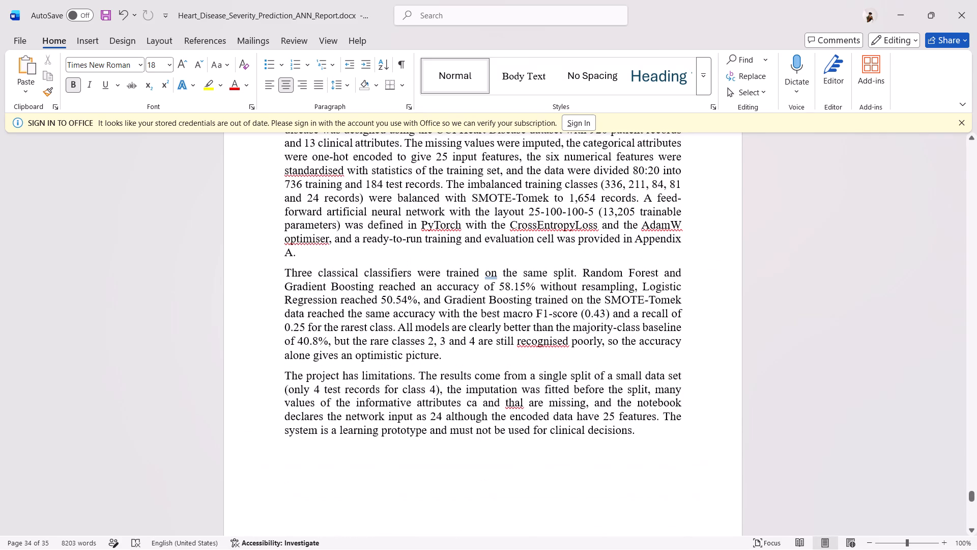
left_click(343, 438)
key("Down")
key("Return")
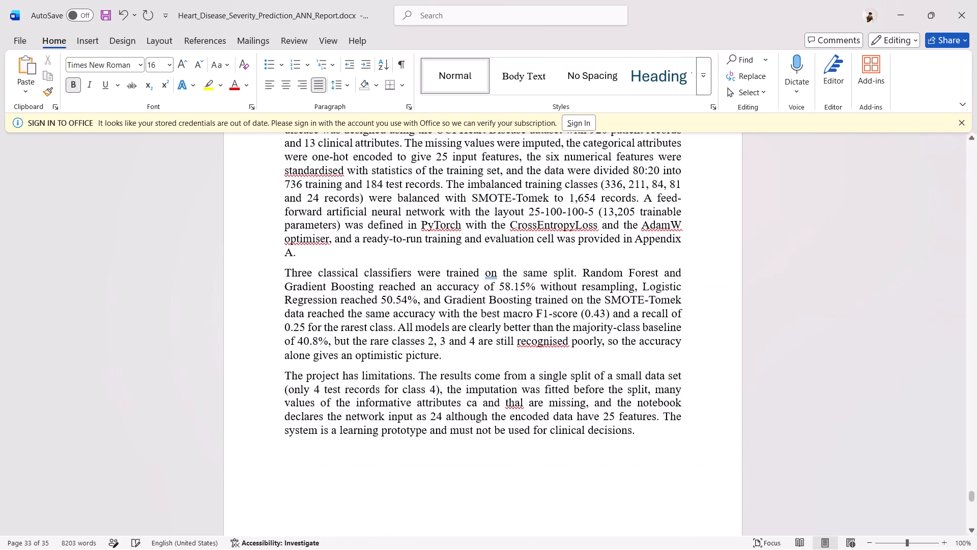
key("Return")
scroll(363, 485, "down", 3)
key("Return")
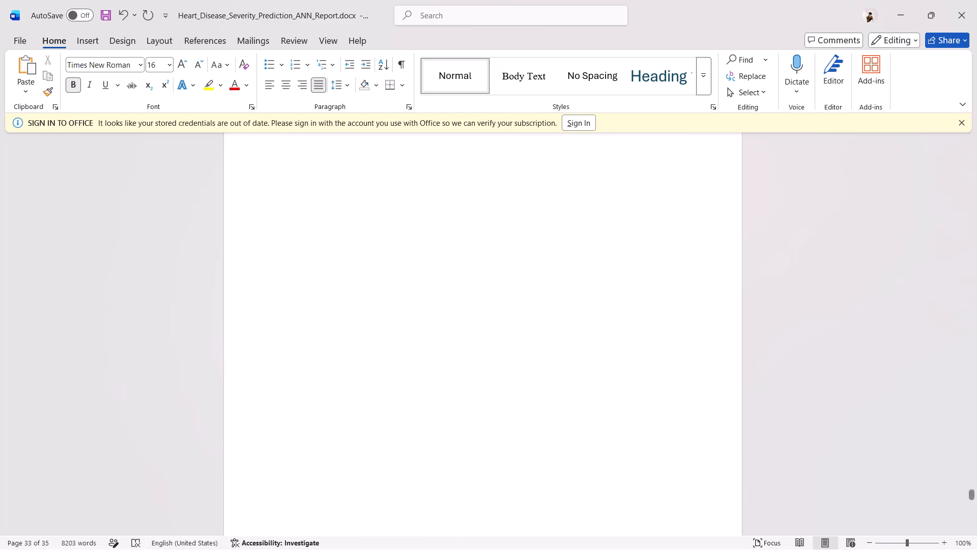
scroll(363, 485, "up", 2)
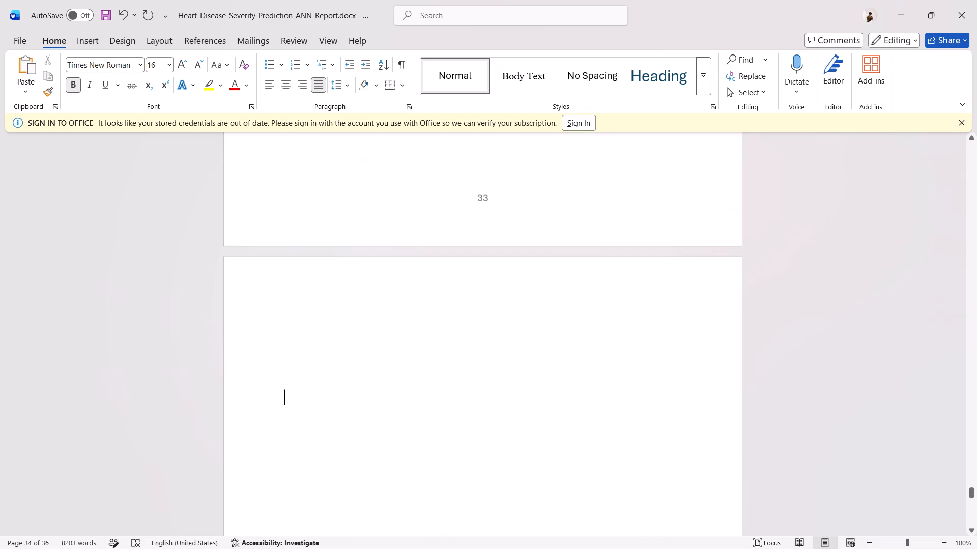
key("BackSpace")
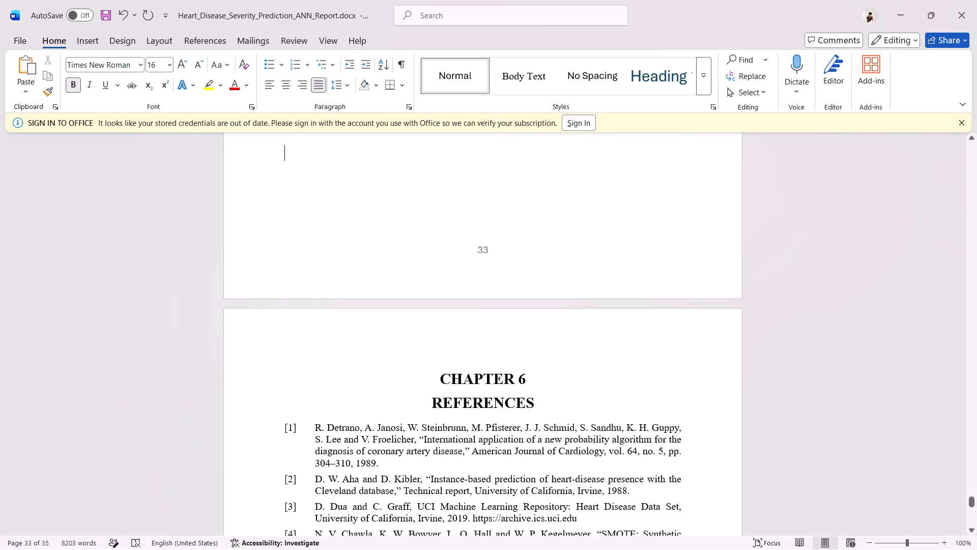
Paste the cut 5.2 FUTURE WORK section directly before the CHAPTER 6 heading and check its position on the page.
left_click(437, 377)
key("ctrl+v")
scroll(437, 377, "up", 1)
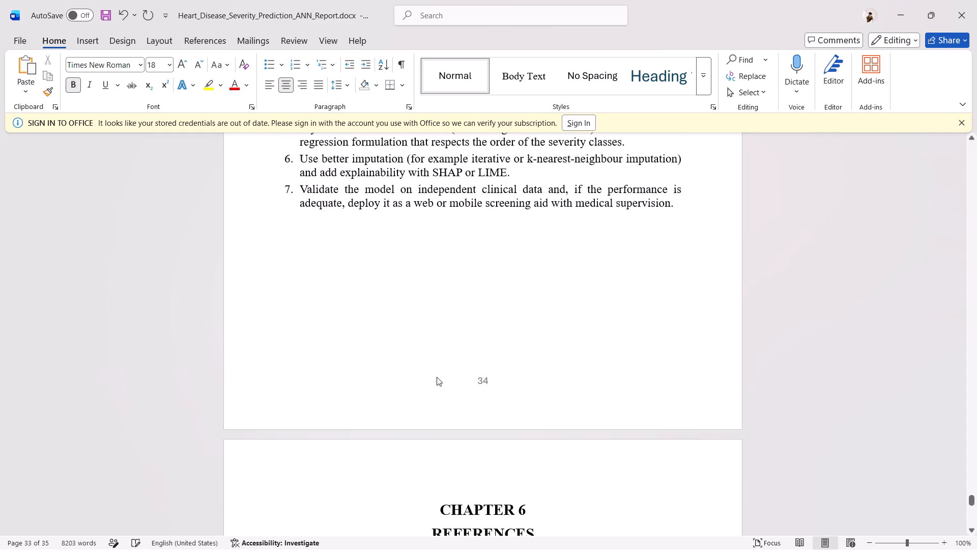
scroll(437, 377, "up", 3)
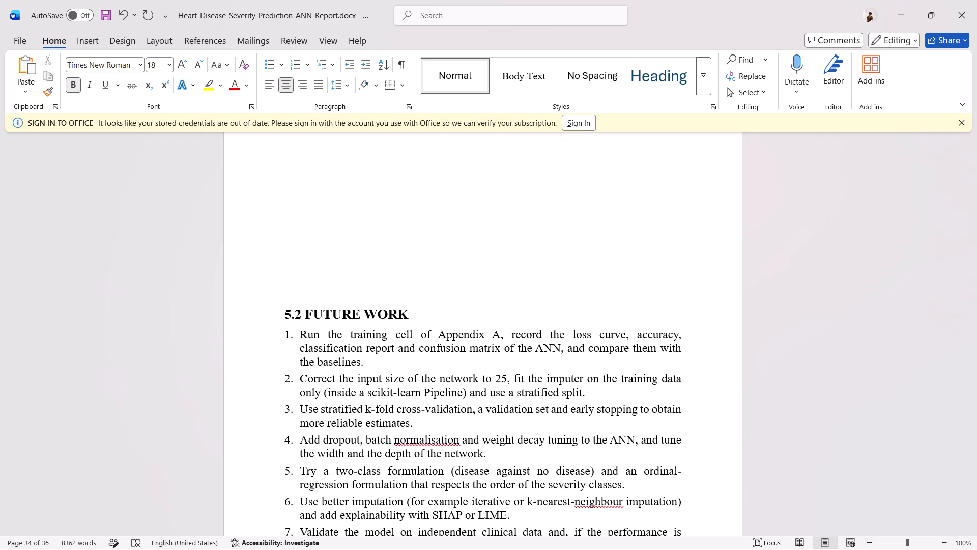
Undo the paste of section 5.2 FUTURE WORK, the blank-line adjustments after the limitations paragraph, and the cut of the section.
key("ctrl+z")
key("ctrl+z")
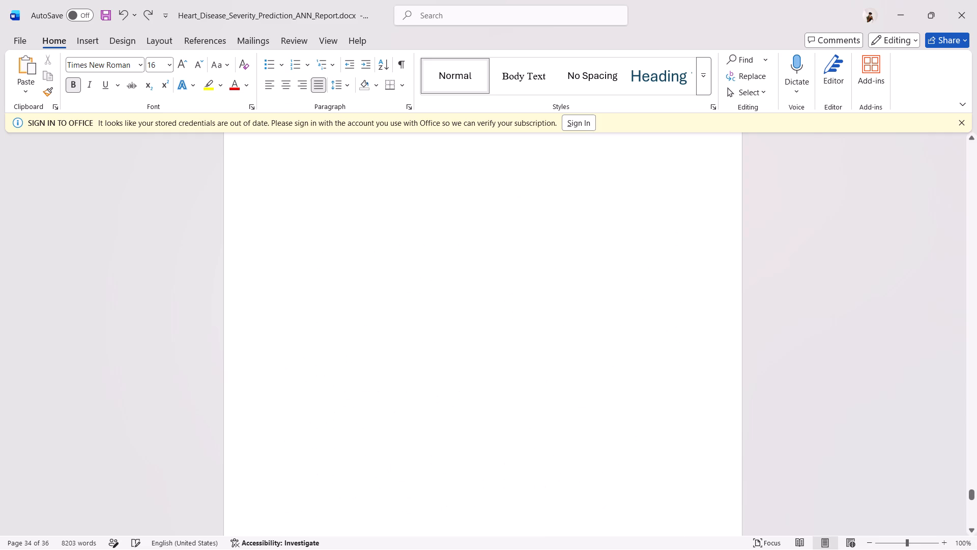
scroll(437, 377, "up", 2, "ctrl")
scroll(437, 377, "down", 4, "ctrl")
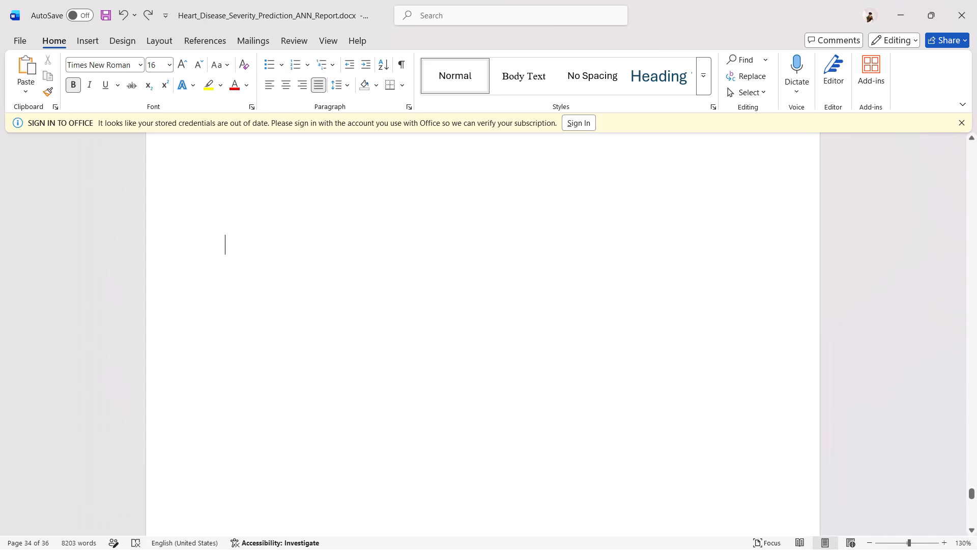
scroll(437, 377, "down", 2, "ctrl")
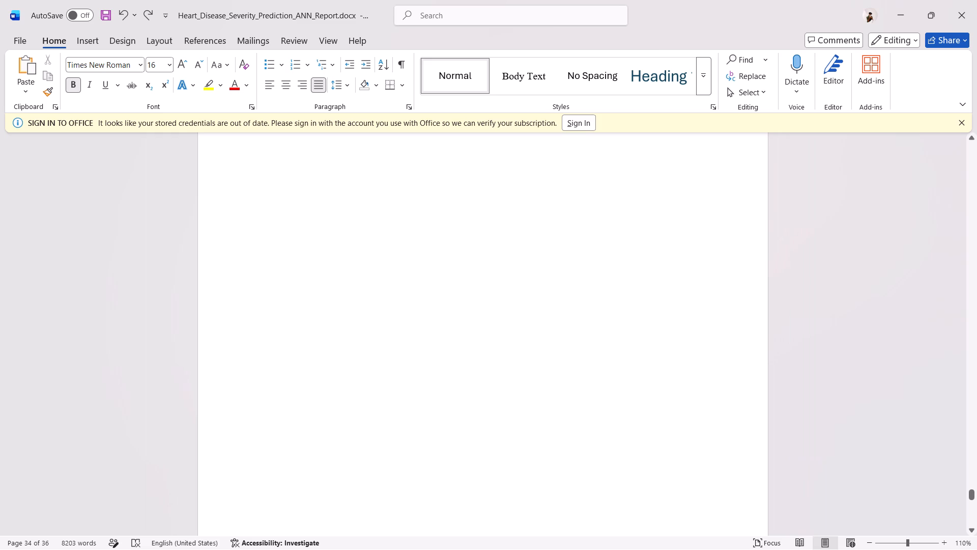
scroll(437, 377, "down", 1, "ctrl")
scroll(437, 377, "up", 1)
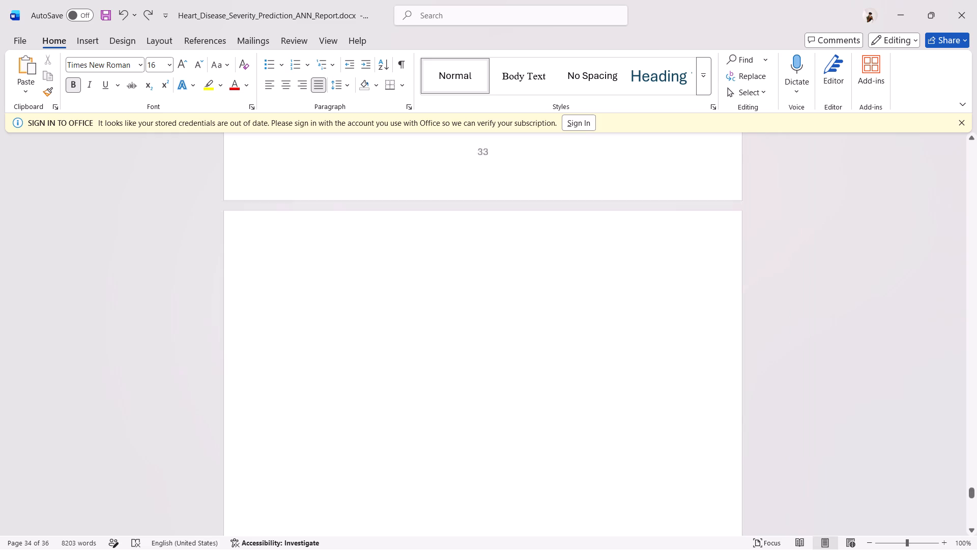
scroll(437, 377, "up", 1)
key("ctrl+z")
scroll(437, 377, "up", 1, "ctrl")
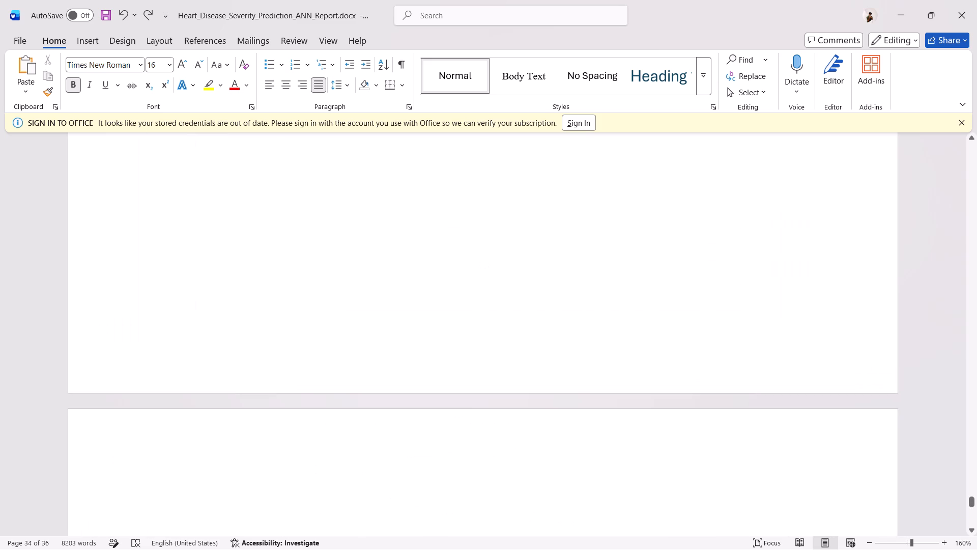
scroll(437, 377, "up", 1, "ctrl")
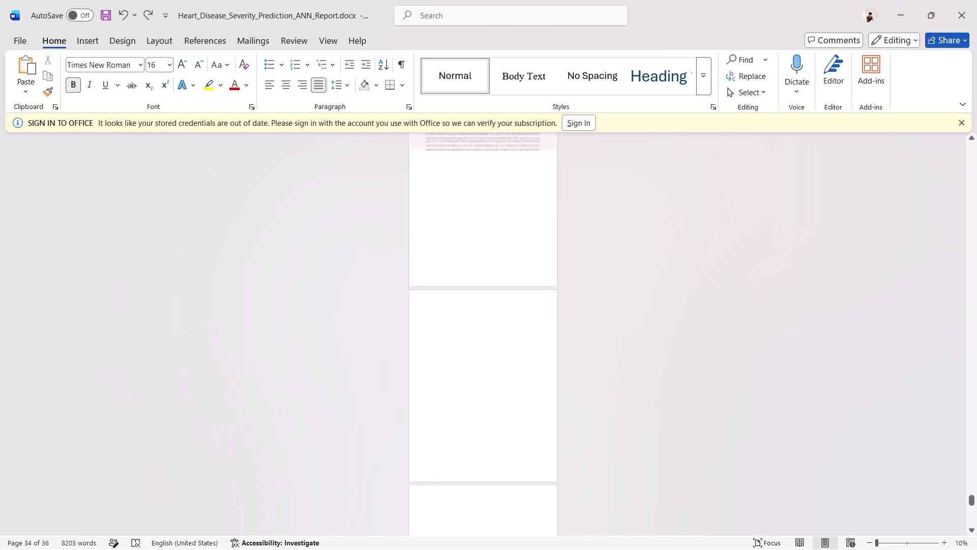
scroll(437, 377, "up", 2, "ctrl")
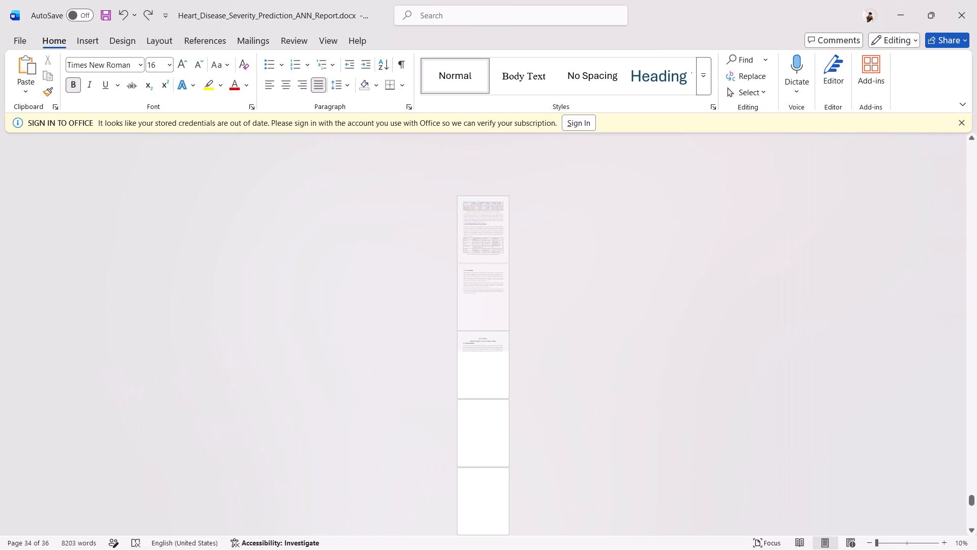
scroll(437, 377, "down", 2, "ctrl")
scroll(437, 377, "up", 1, "ctrl")
scroll(437, 377, "down", 3, "ctrl")
key("ctrl+z")
key("ctrl+z")
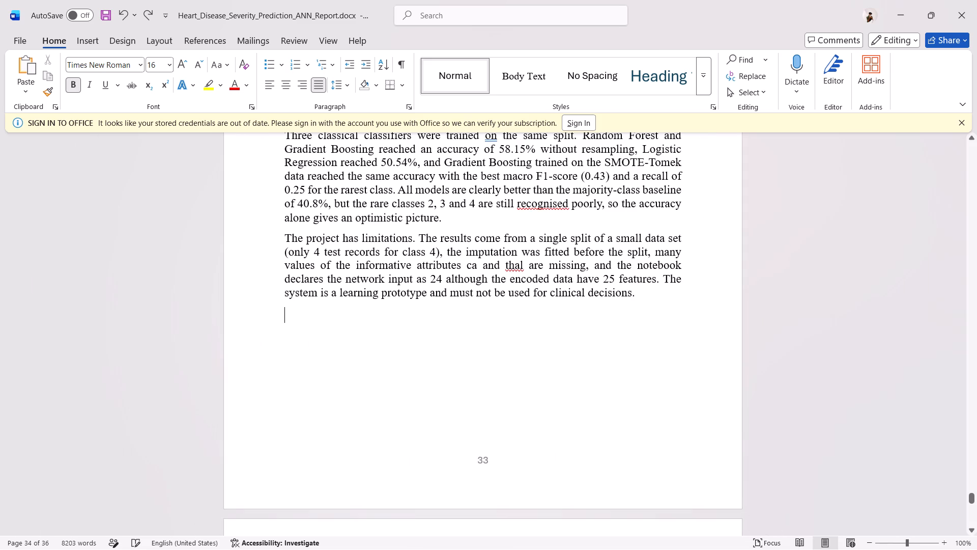
key("ctrl+z")
key("ctrl+z")
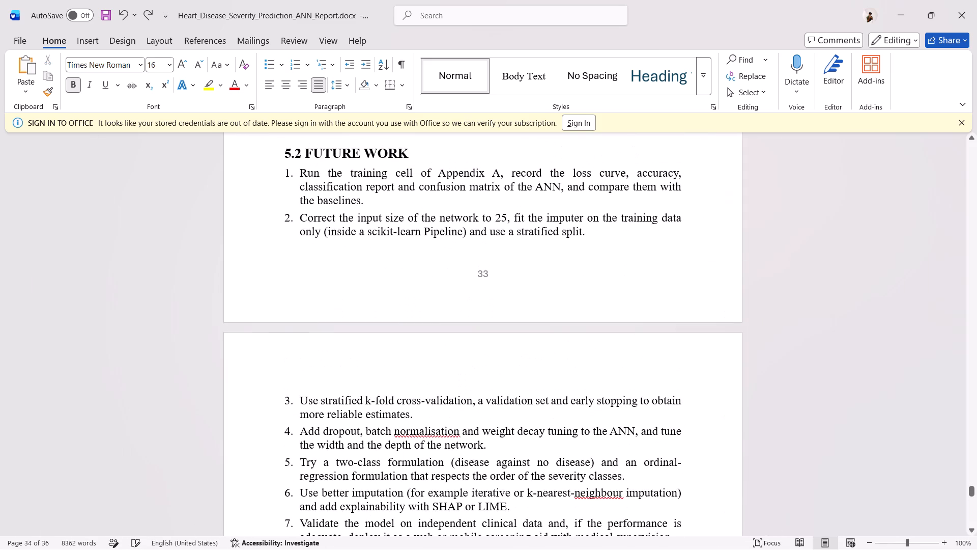
Undo the blank lines inserted before the 5.2 FUTURE WORK heading and the last change to the Figure 4.11 image on page 29.
key("ctrl+z")
key("ctrl+z")
key("ctrl+z")
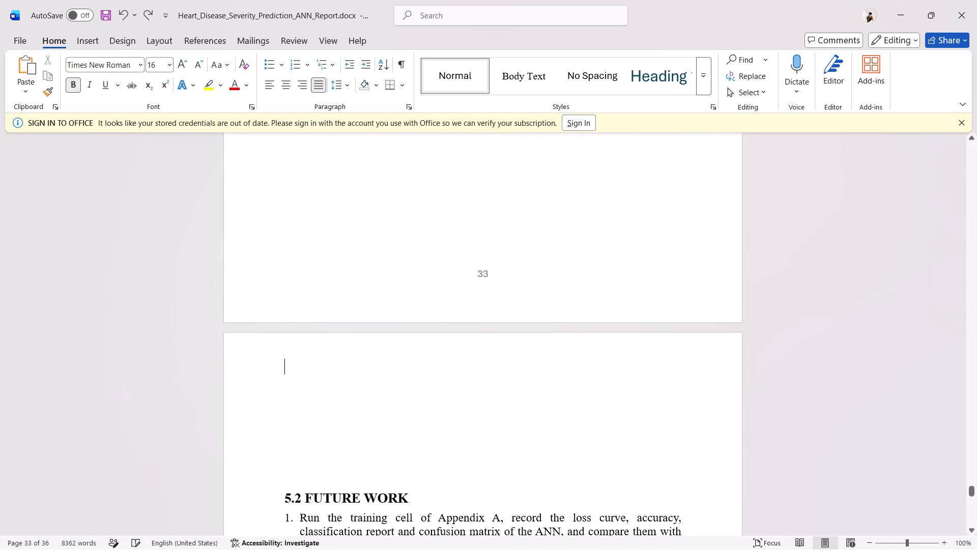
key("ctrl+z")
key("ctrl+z")
key("ctrl+z")
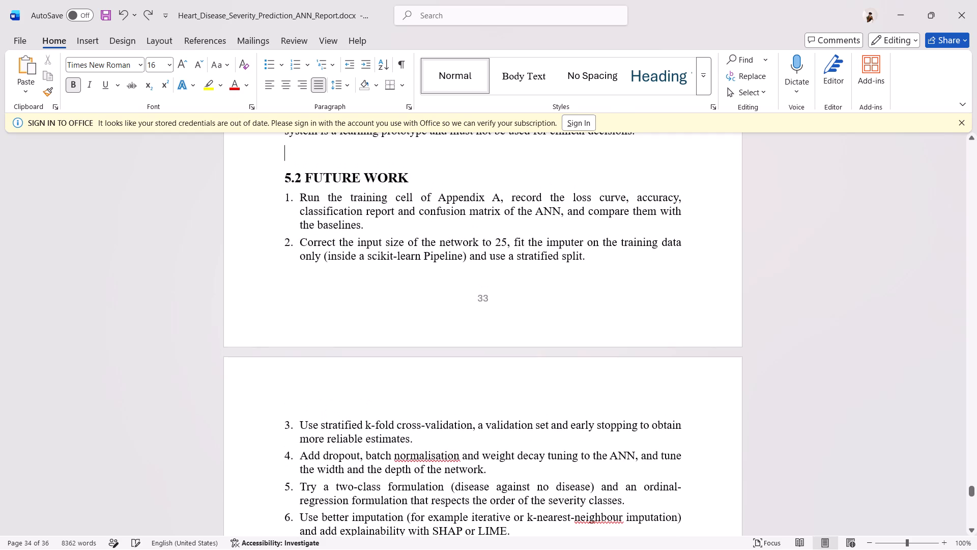
key("ctrl+z")
key("ctrl+z")
key("ctrl+z")
key("ctrl+z")
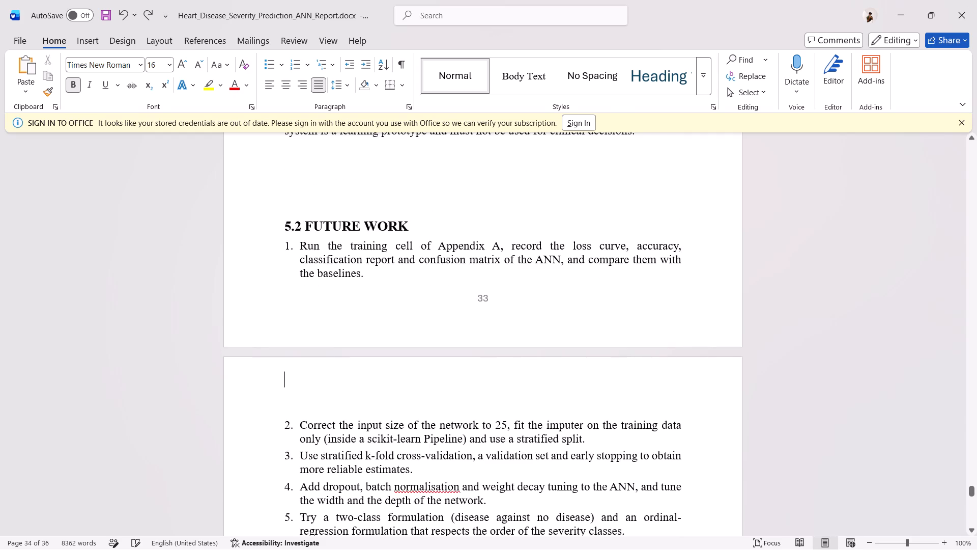
key("ctrl+z")
key("ctrl+z")
key("ctrl+z")
key("ctrl+z")
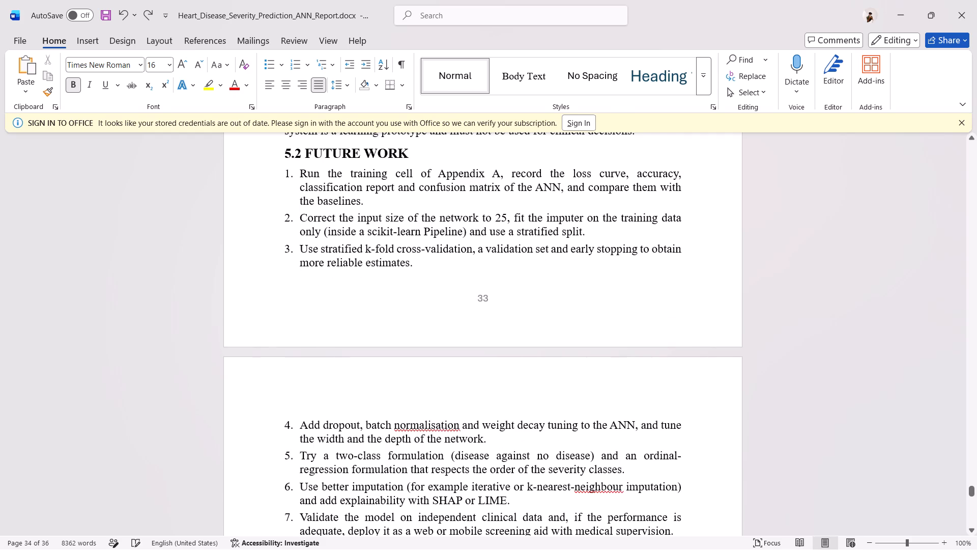
key("ctrl+z")
key("ctrl+shift+z")
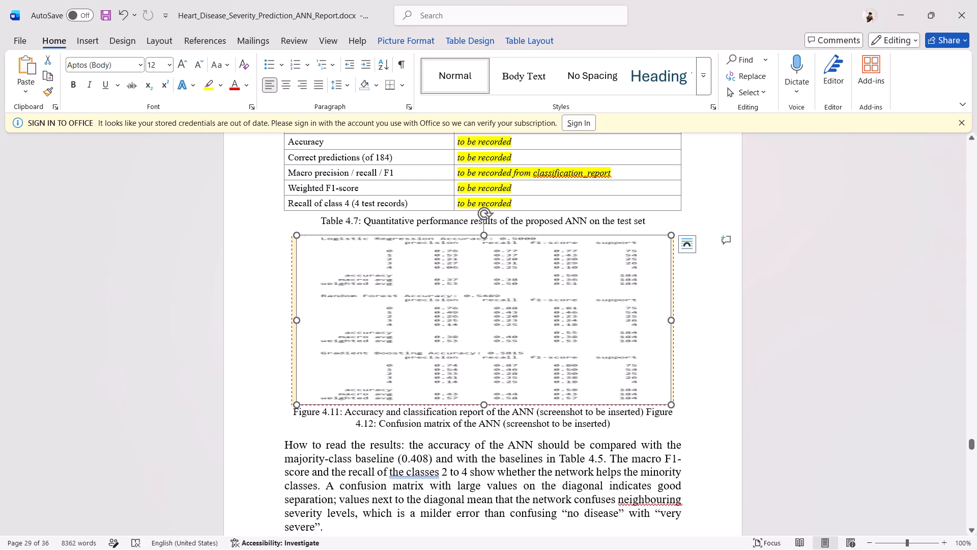
key("ctrl+z")
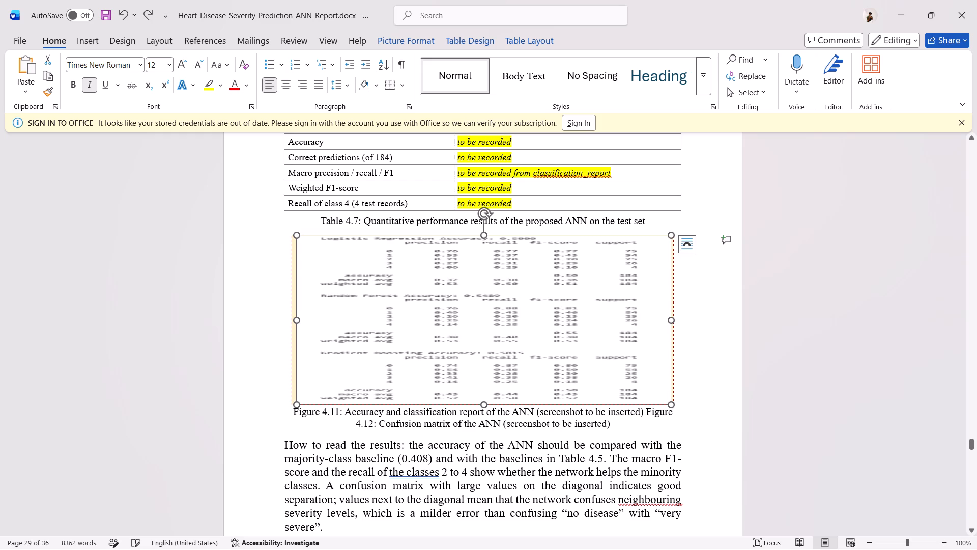
Stretch the Figure 4.11 classification report image taller, keeping its caption and the results paragraph on page 29.
left_click(428, 341)
left_click_drag(481, 403, 491, 428)
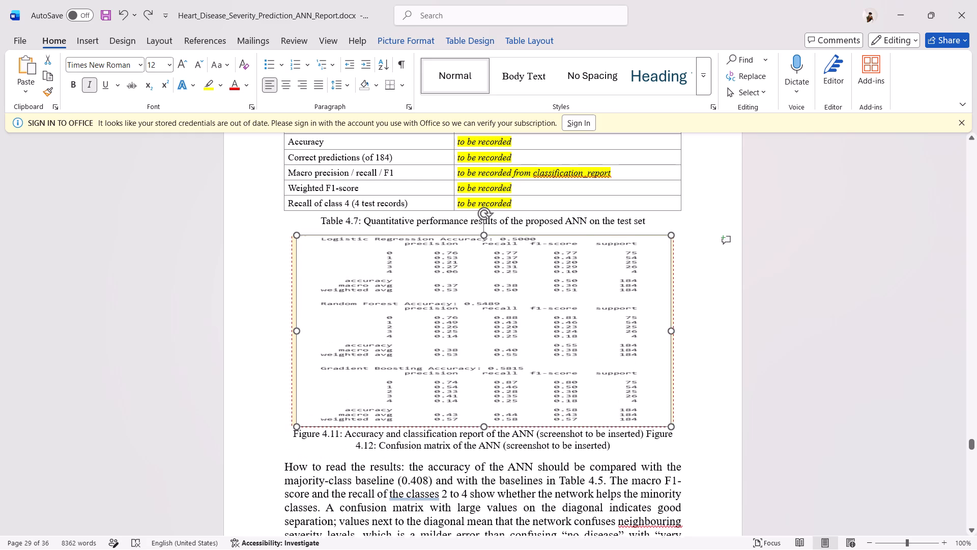
left_click_drag(491, 428, 492, 431)
scroll(492, 431, "down", 3)
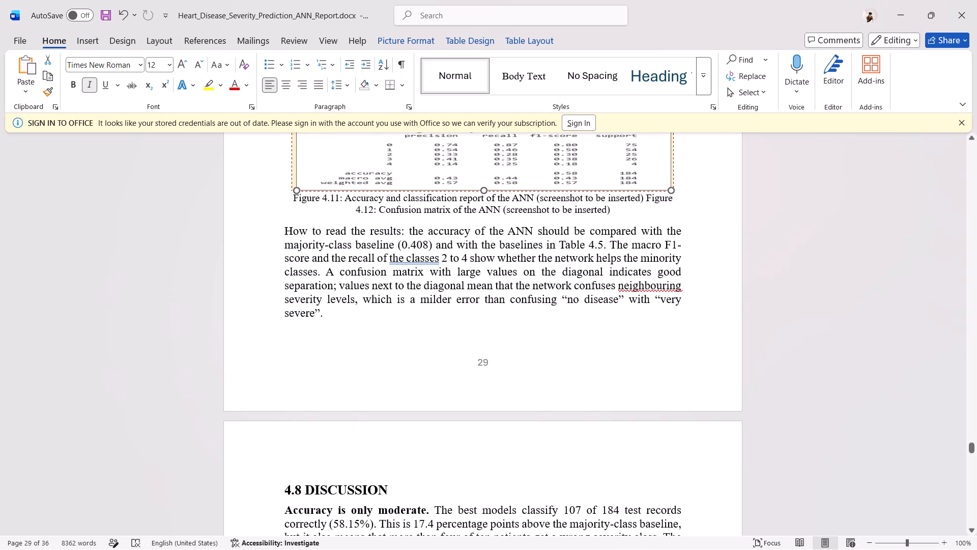
left_click_drag(484, 189, 486, 198)
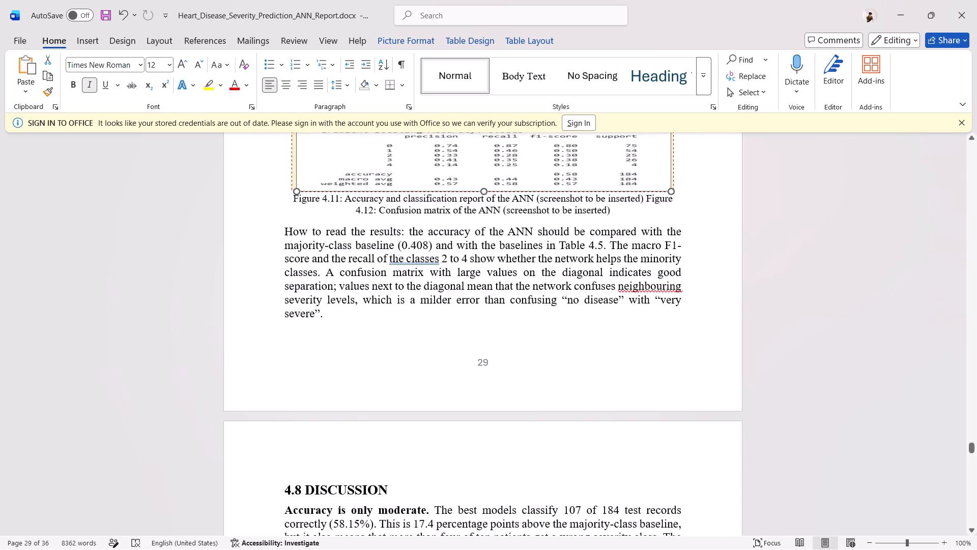
left_click_drag(486, 198, 490, 206)
scroll(494, 260, "down", 1)
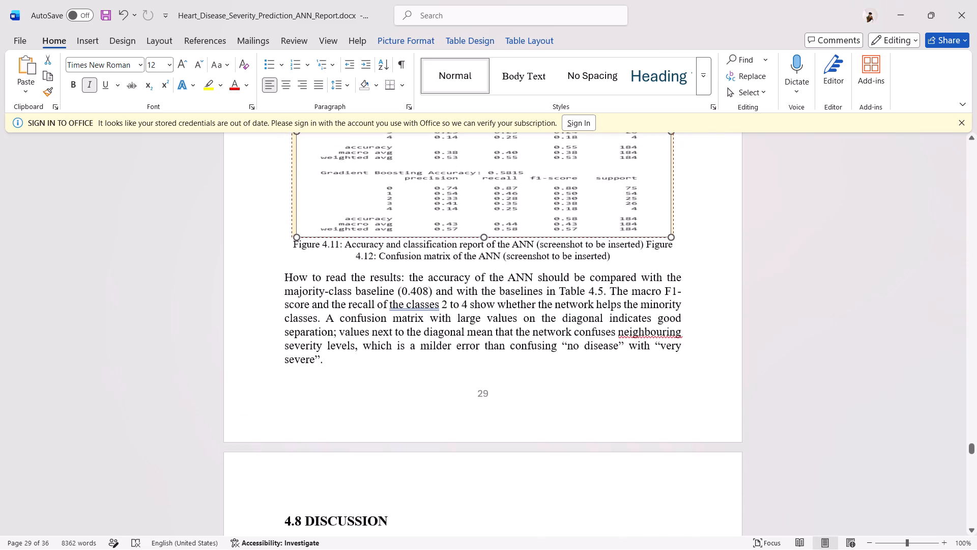
scroll(494, 260, "down", 1)
Review the page layout from the 4.8 DISCUSSION heading through Tables 4.8 and 4.9 to section 4.11 ANALYSIS.
left_click(351, 387)
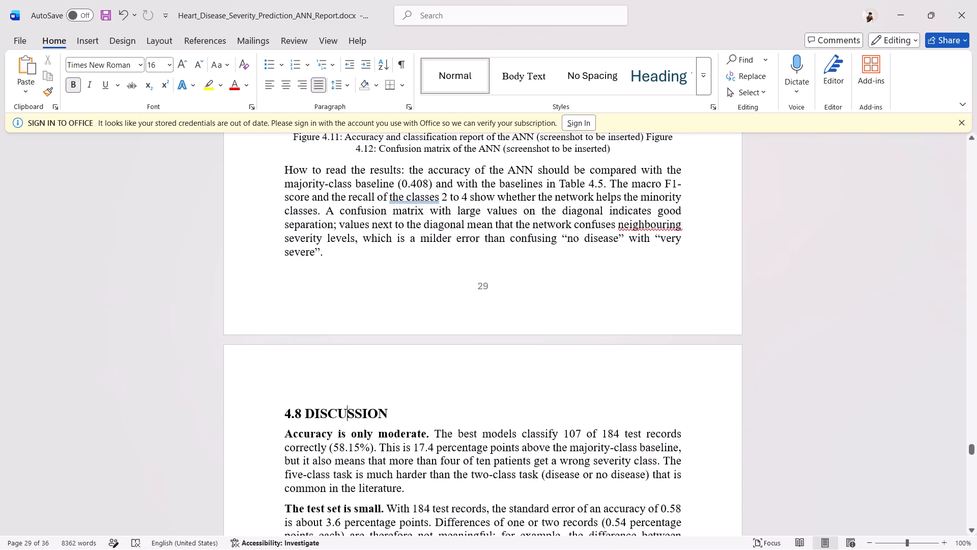
key("Left")
key("Up")
key("Down")
key("Down")
key("Down")
key("Down")
key("Down")
key("Down")
key("Down")
key("Down")
key("Down")
key("Down")
key("Down")
key("Down")
key("Down")
key("Down")
key("Down")
key("Down")
key("Down")
key("Down")
key("Down")
key("Down")
key("Down")
key("Down")
key("Down")
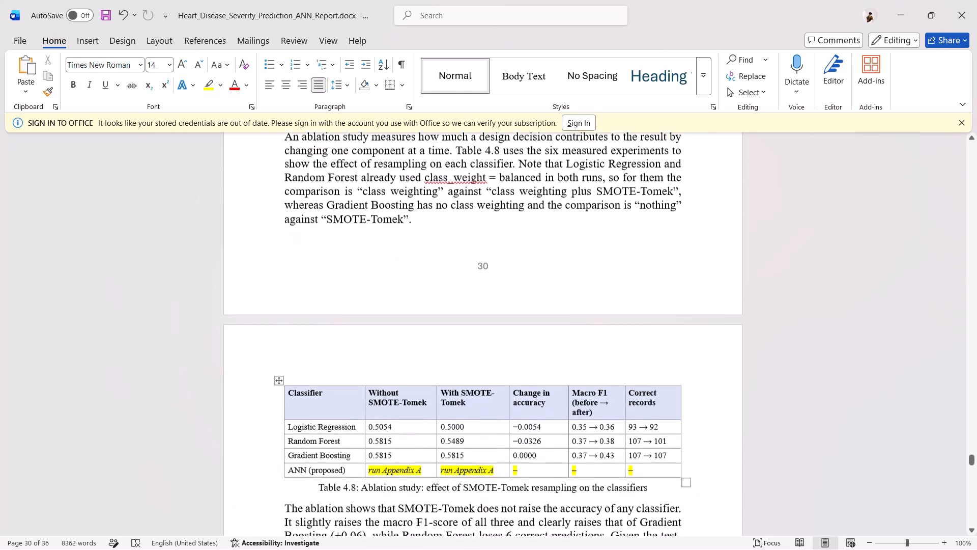
key("Up")
key("Up")
key("Up")
key("Up")
key("Down")
key("Down")
key("Down")
key("Down")
key("Down")
key("Down")
key("Down")
key("Down")
key("Down")
key("Down")
key("Down")
key("Down")
key("Down")
key("Down")
key("Down")
key("Down")
key("Down")
key("Down")
key("Down")
key("Down")
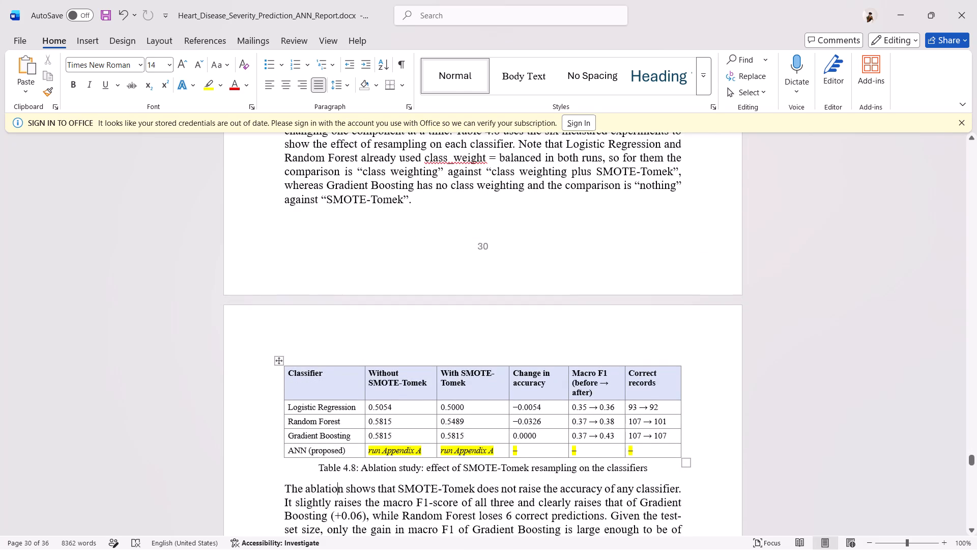
key("Down")
key("Down")
key("Down")
key("Down")
key("Down")
key("Down")
key("Down")
key("Down")
key("Down")
key("Down")
key("Down")
key("Down")
key("Down")
key("Down")
key("Down")
key("Down")
key("Down")
key("Down")
key("Down")
key("Down")
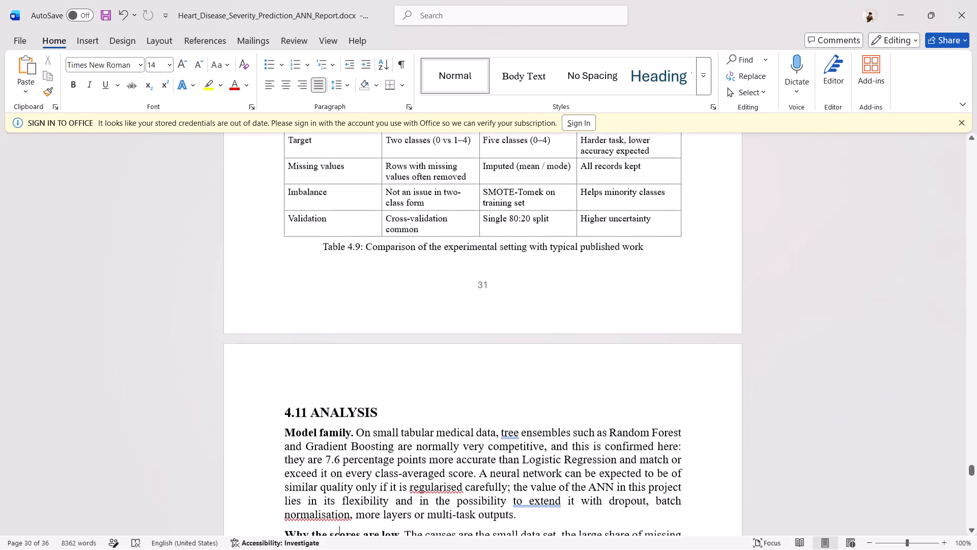
Check the page layout of Chapter 5, including section 5.2 FUTURE WORK, and the pages through the references to Appendix A.
scroll(351, 387, "up", 2)
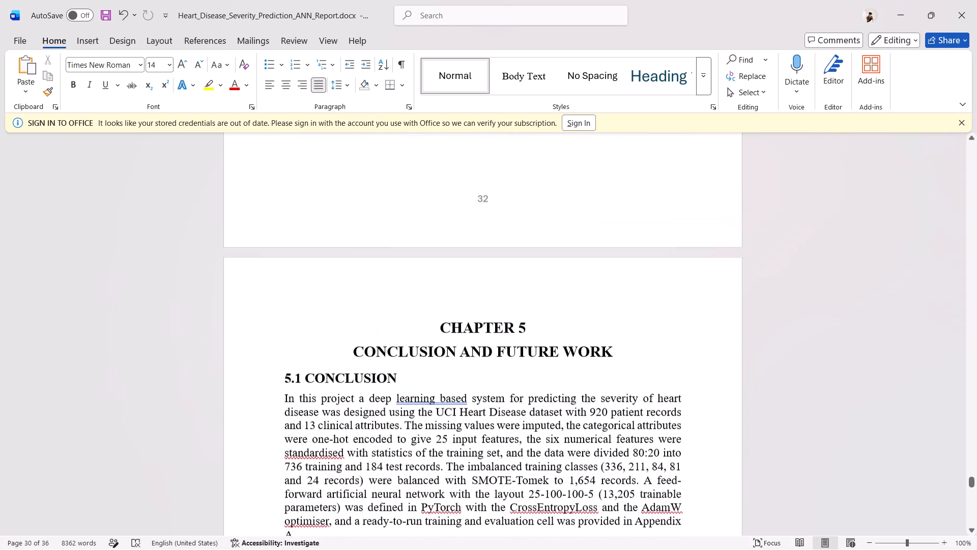
scroll(351, 387, "up", 2)
scroll(351, 387, "right", 1)
scroll(351, 387, "up", 1)
scroll(351, 387, "down", 3)
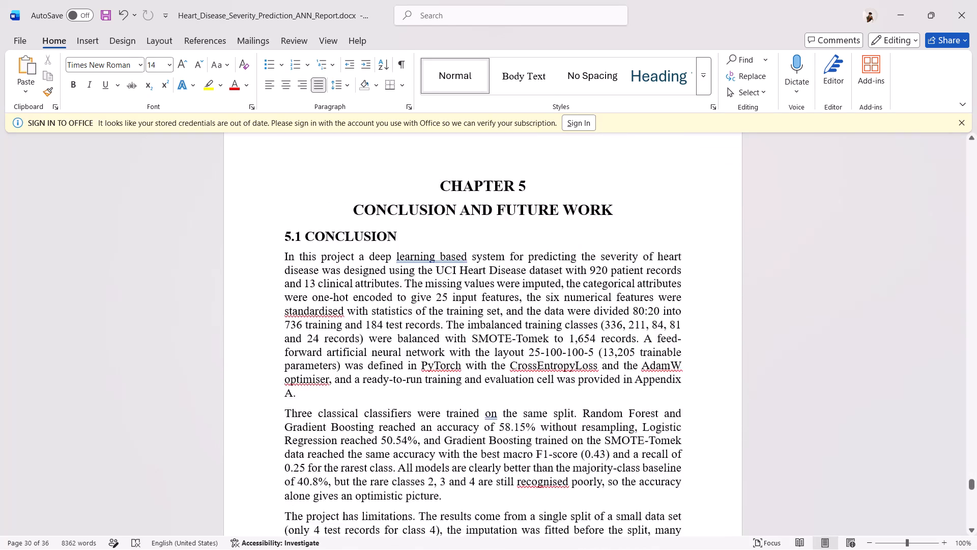
scroll(351, 387, "down", 4)
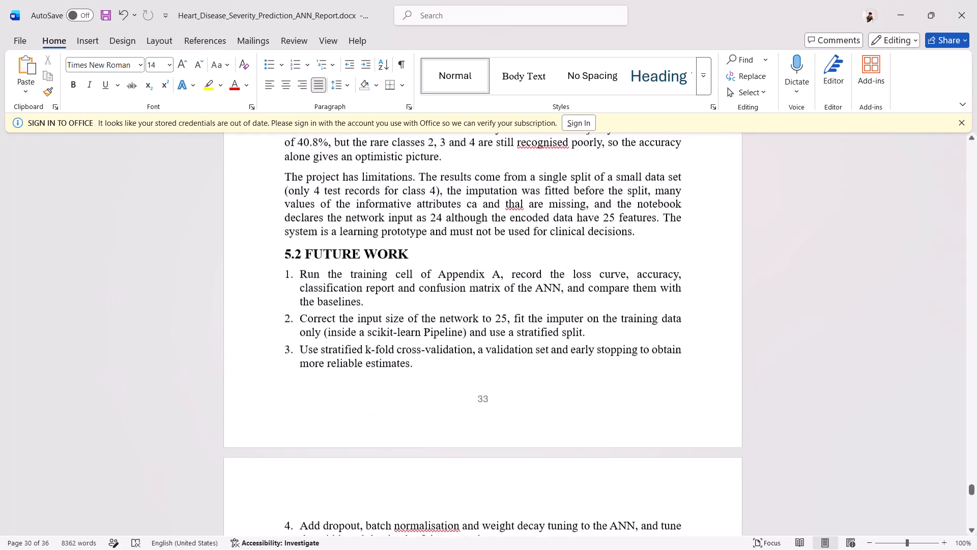
scroll(351, 387, "down", 4)
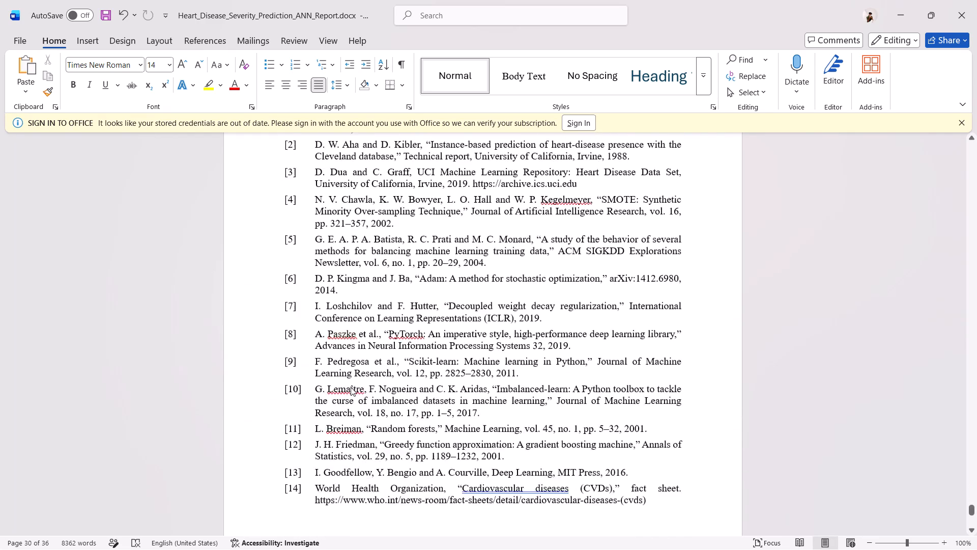
scroll(351, 387, "down", 2)
Save the report, and close both it and the Chrome window holding the HD.ipynb Colab notebook.
key("ctrl+s")
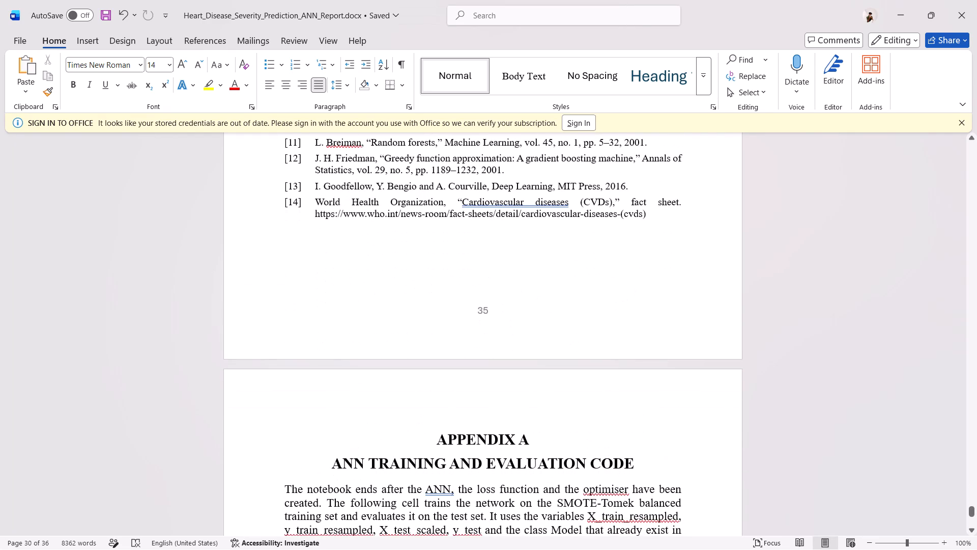
key("ctrl+s")
left_click(976, 0)
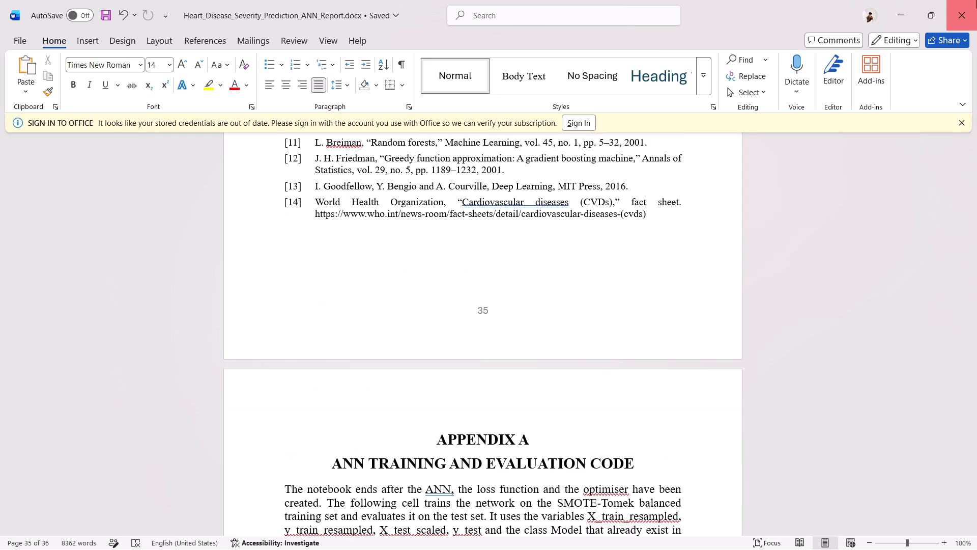
left_click(969, 10)
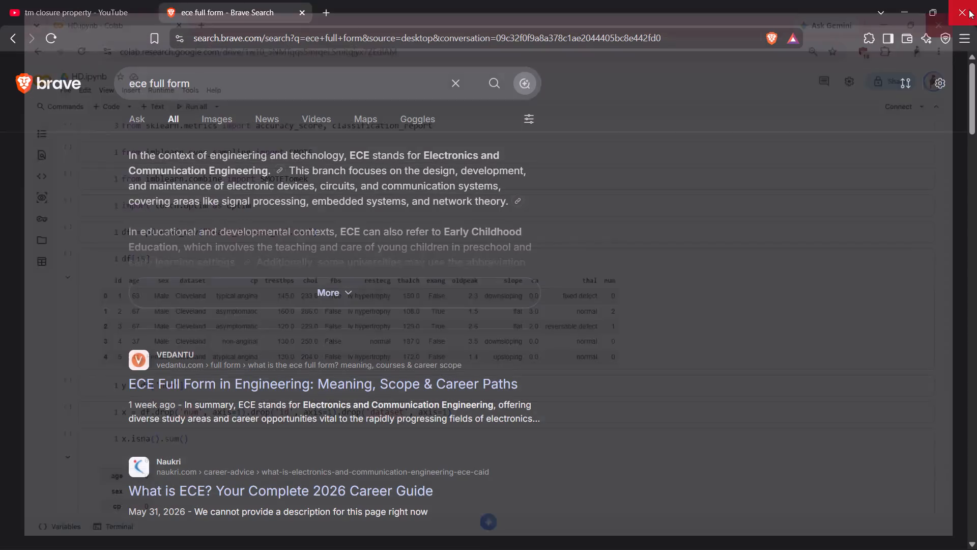
left_click(324, 19)
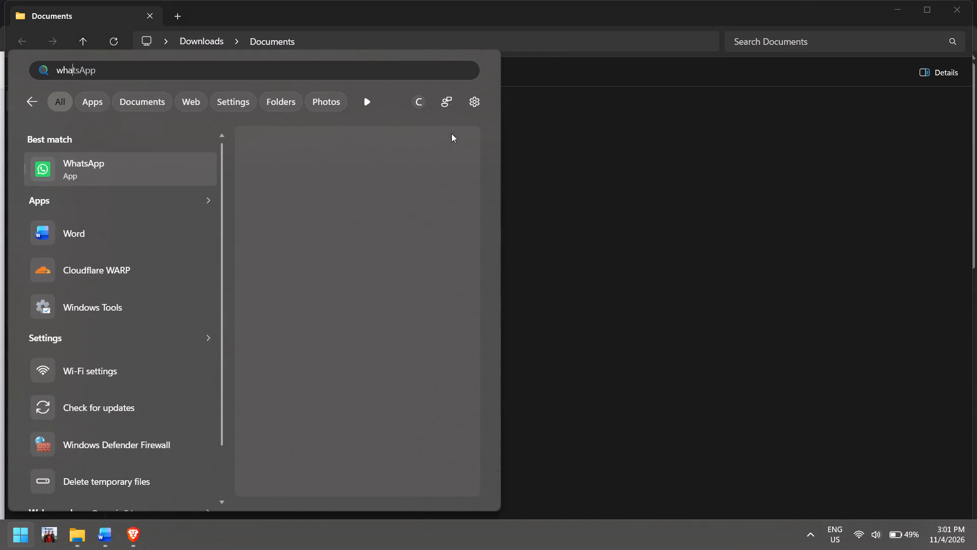
key("Return")
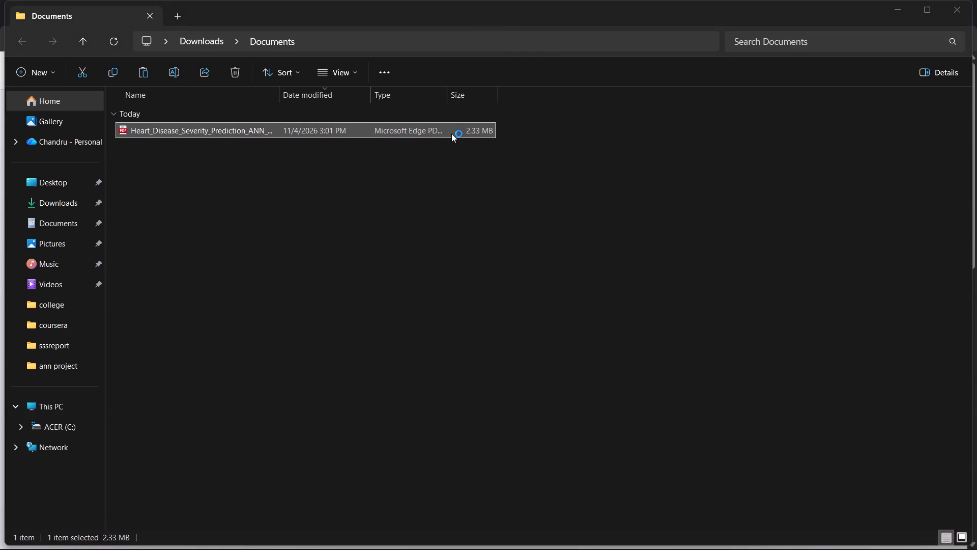
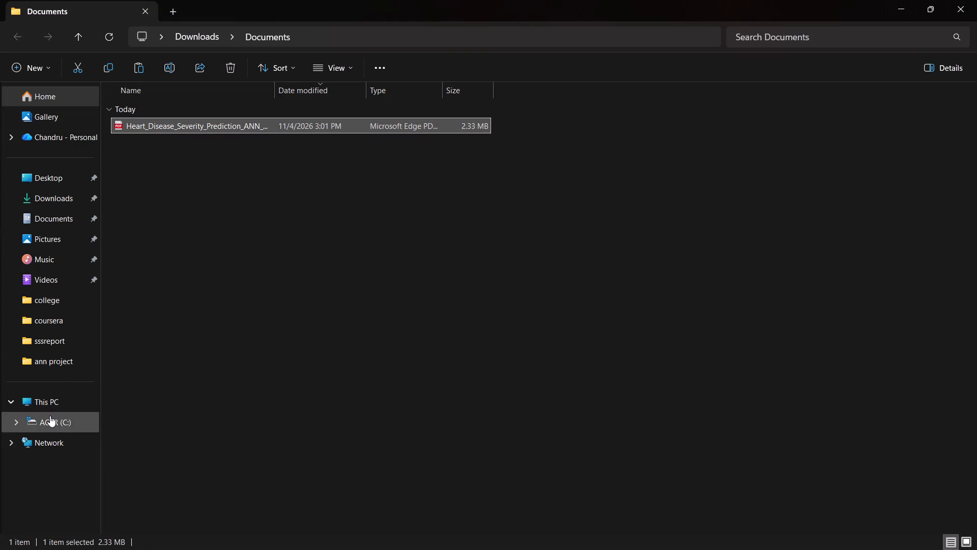
Open Heart_Disease_Severity_Prediction_ANN_Report.docx from the Downloads folder and go to the Bonafide Certificate page.
left_click(46, 198)
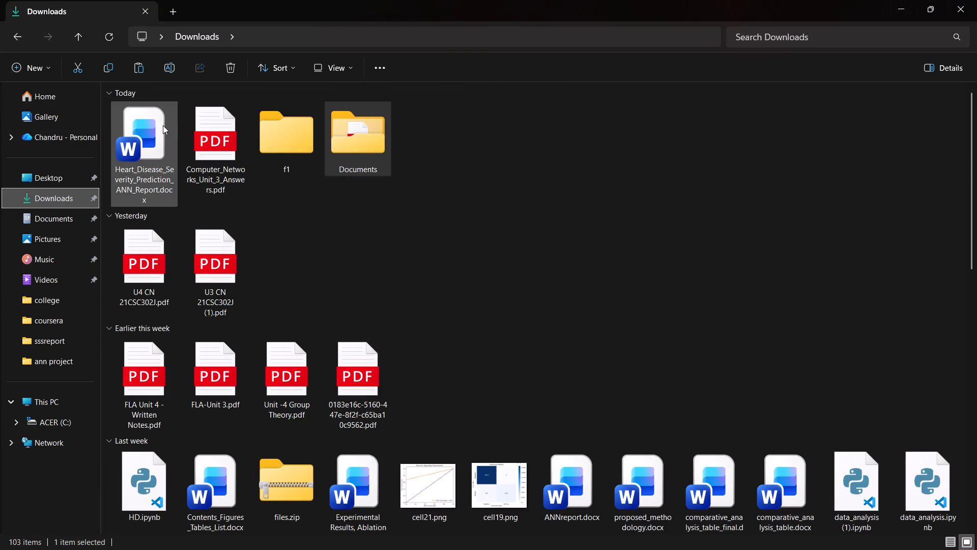
double_click(157, 125)
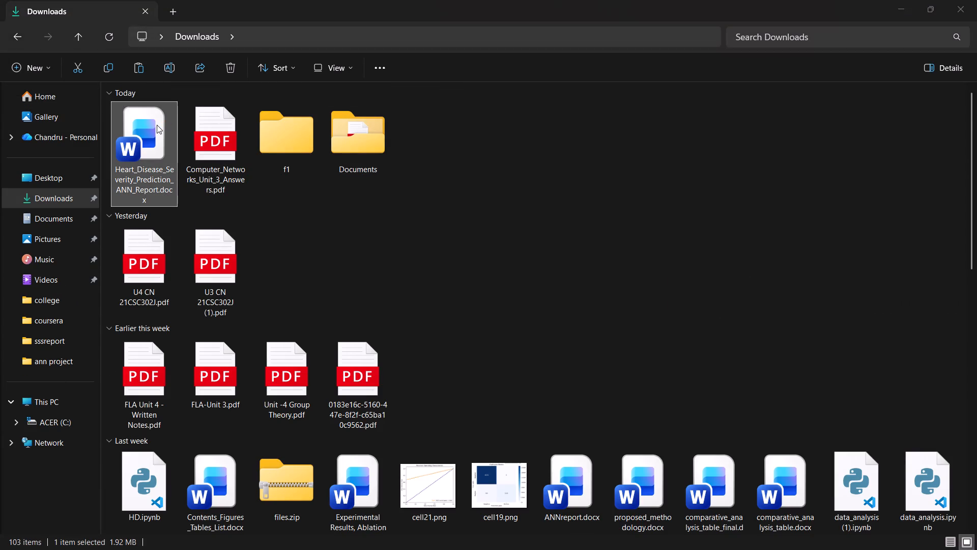
scroll(434, 225, "down", 2)
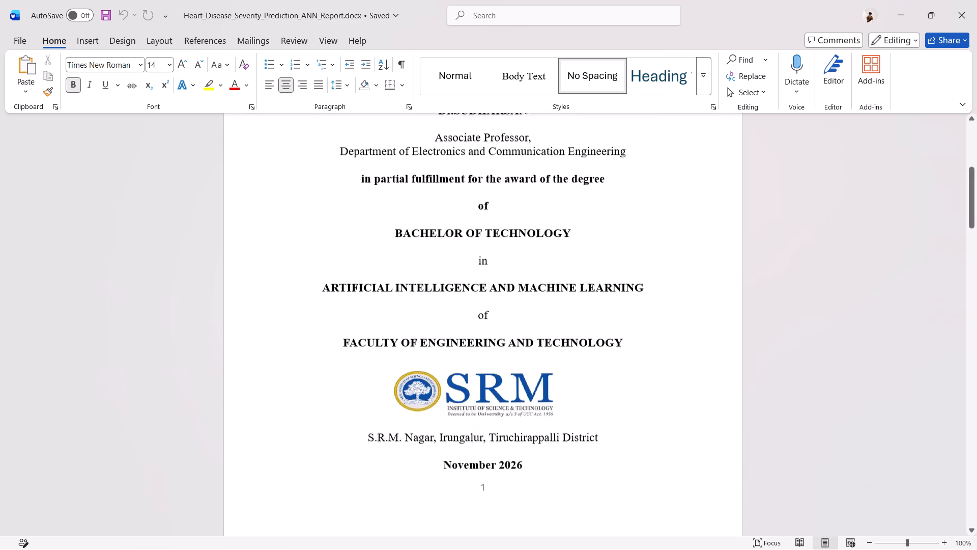
scroll(434, 225, "down", 5)
scroll(434, 225, "up", 1)
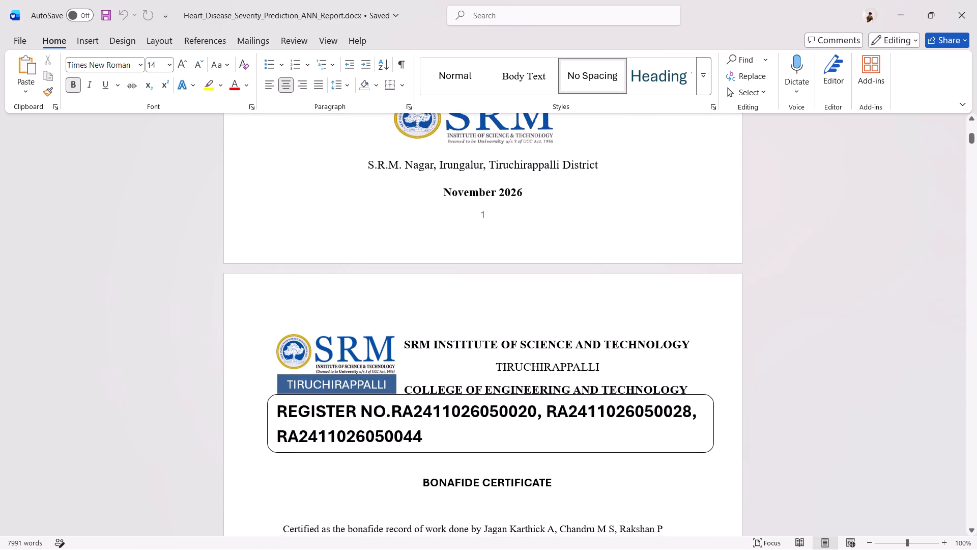
Move the Bonafide Certificate text box slightly down from the register number box, and check the cover and certificate pages.
left_click_drag(471, 448, 473, 459)
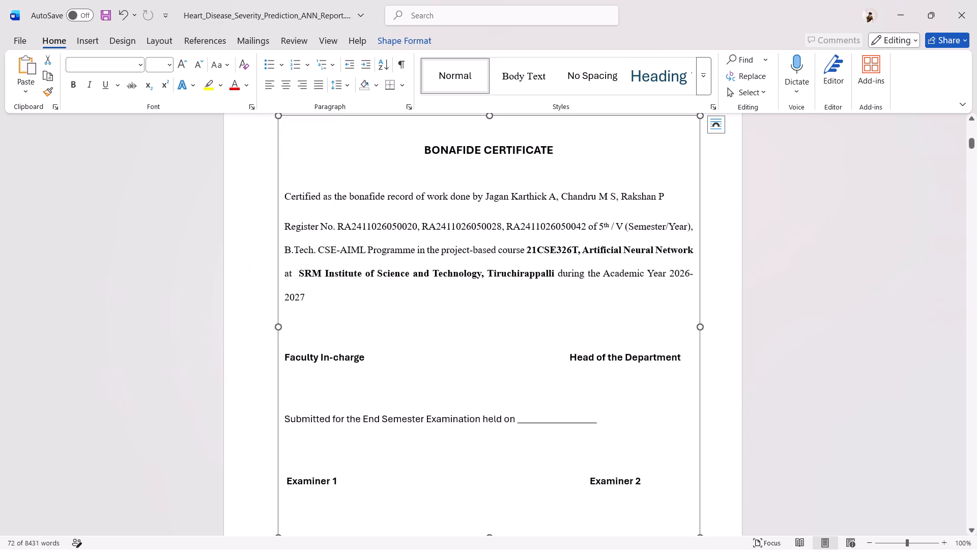
scroll(456, 419, "up", 2)
scroll(459, 253, "down", 2)
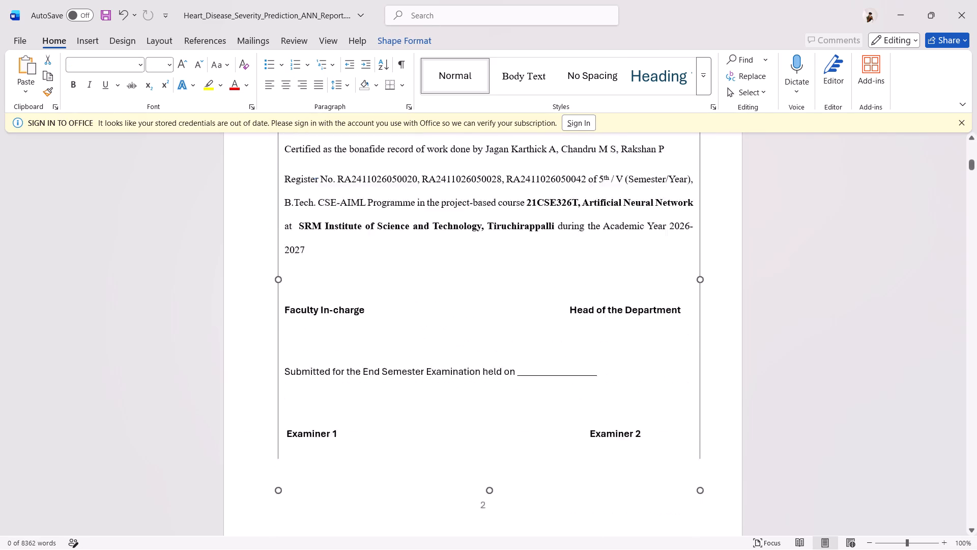
scroll(459, 253, "down", 1)
scroll(459, 253, "up", 5)
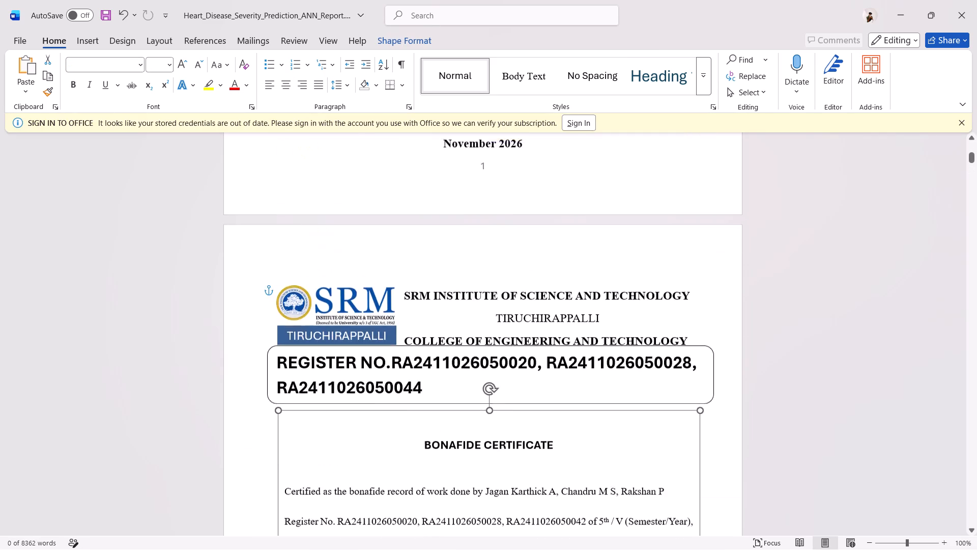
scroll(459, 253, "up", 1)
scroll(459, 253, "down", 3)
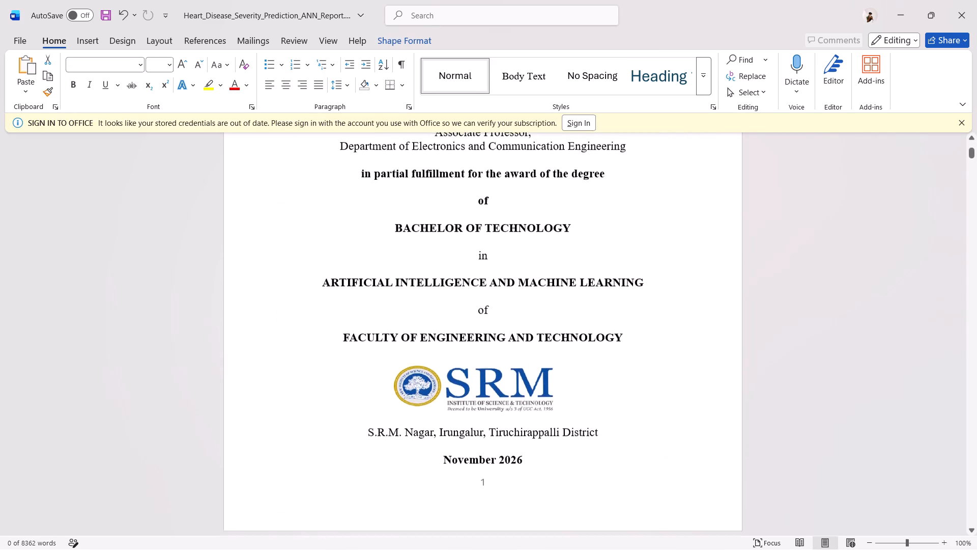
scroll(459, 253, "down", 3)
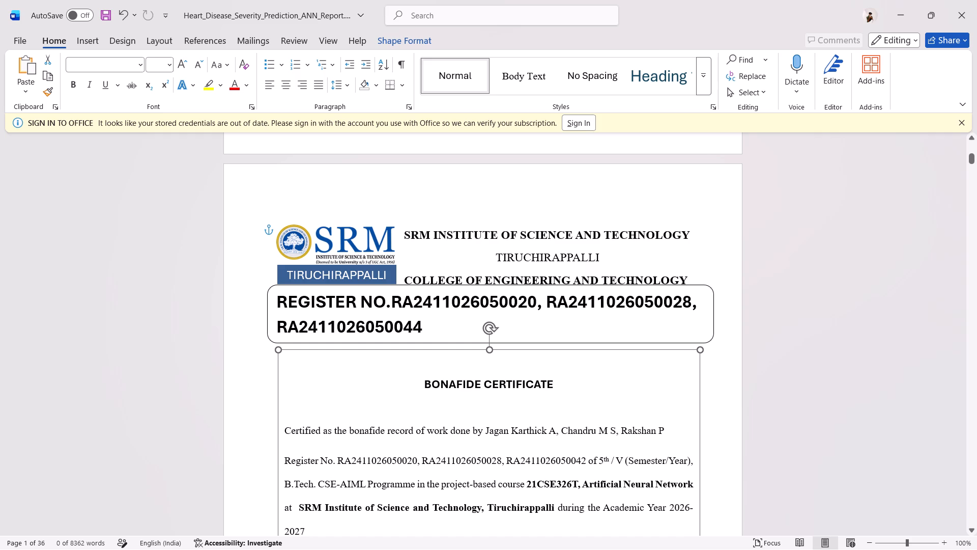
Correct the last digit of the third register number to 2 in the register number box above the Bonafide Certificate.
left_click(463, 341)
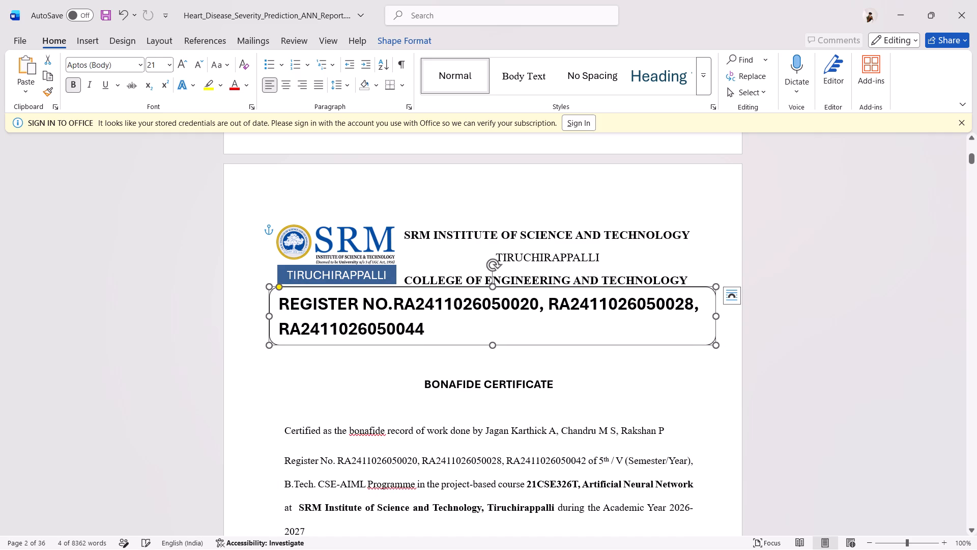
left_click(264, 378)
left_click(250, 379)
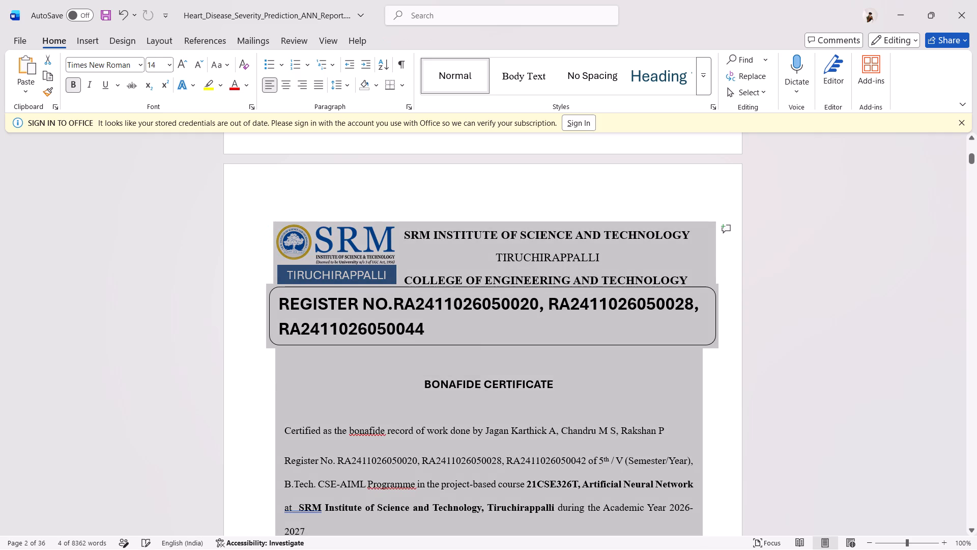
left_click(272, 182)
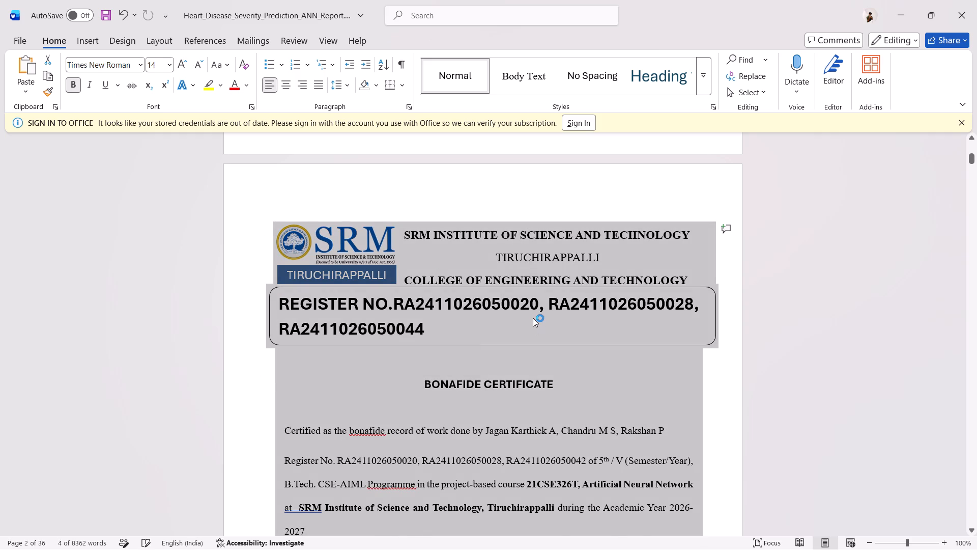
left_click(533, 318)
left_click(430, 333)
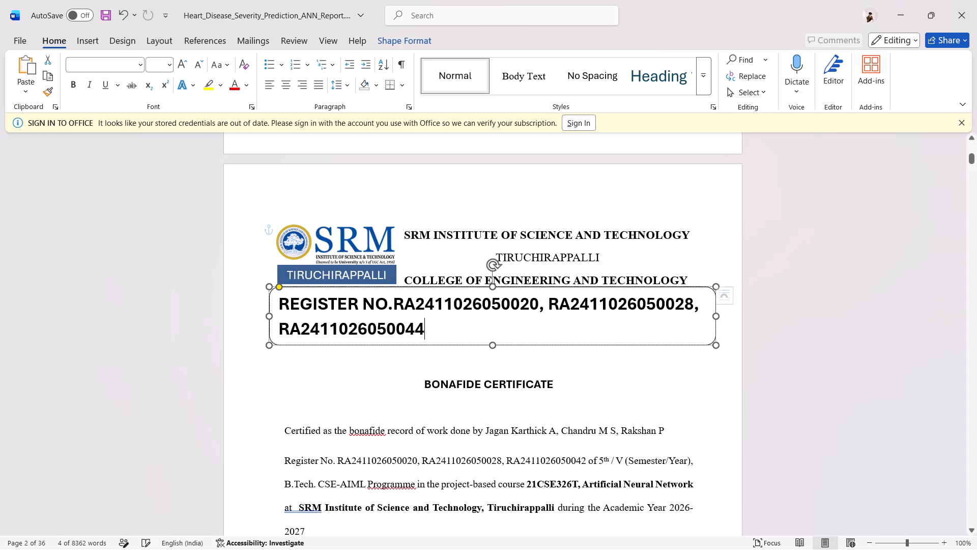
key("BackSpace")
key("2")
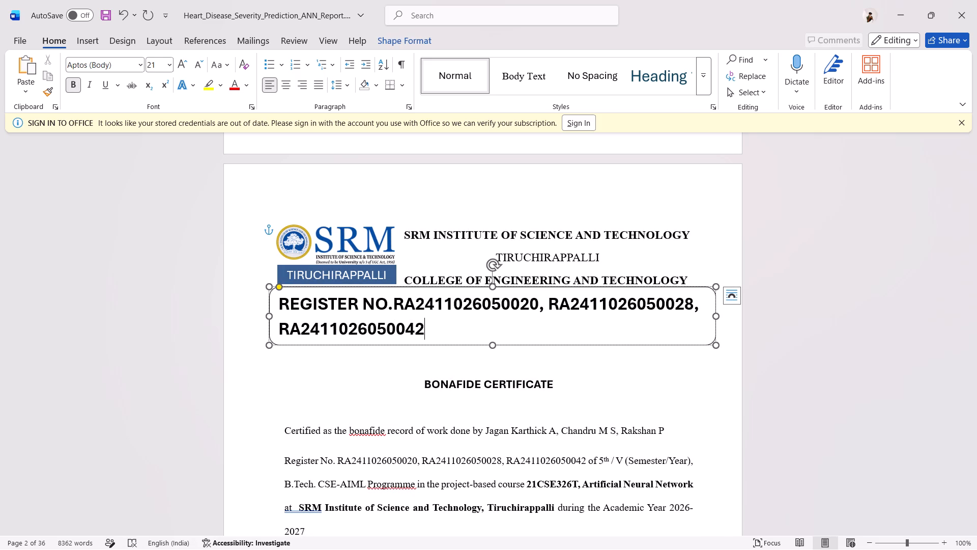
Save the corrected report and close the document.
key("ctrl+s")
key("ctrl+s")
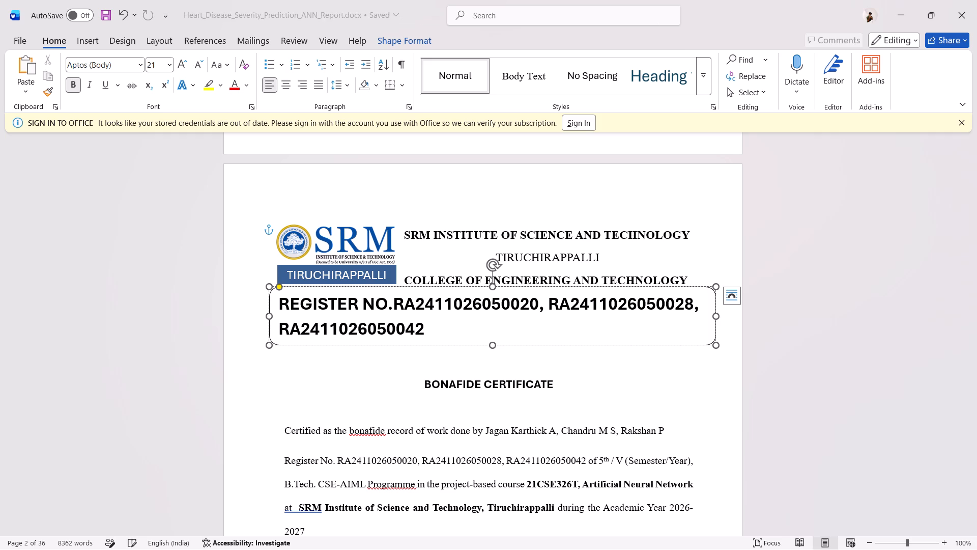
key("ctrl+s")
left_click(976, 0)
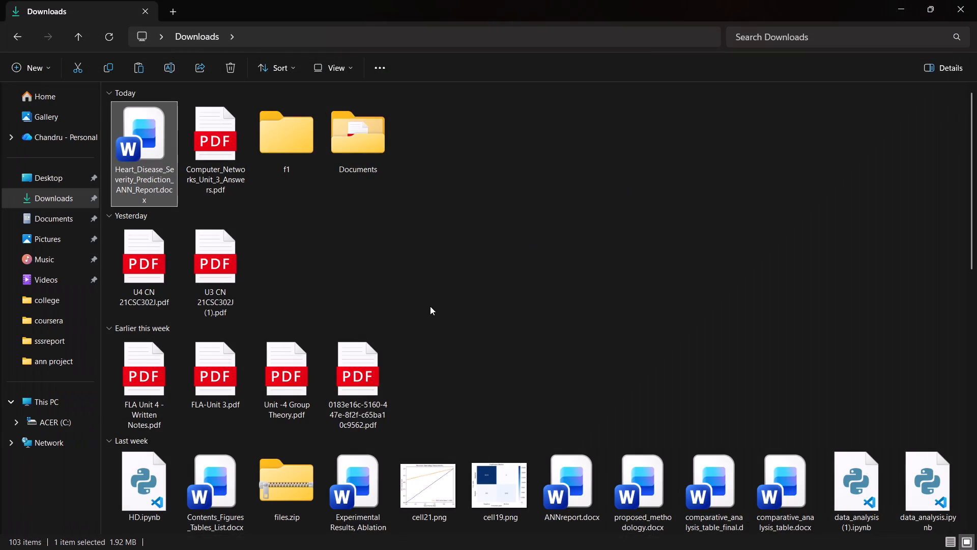
Switch to iLovePDF in Brave, go back to the Word converter and load Heart_Disease_Severity_Prediction_ANN_Report.docx from Downloads.
key("alt+Tab")
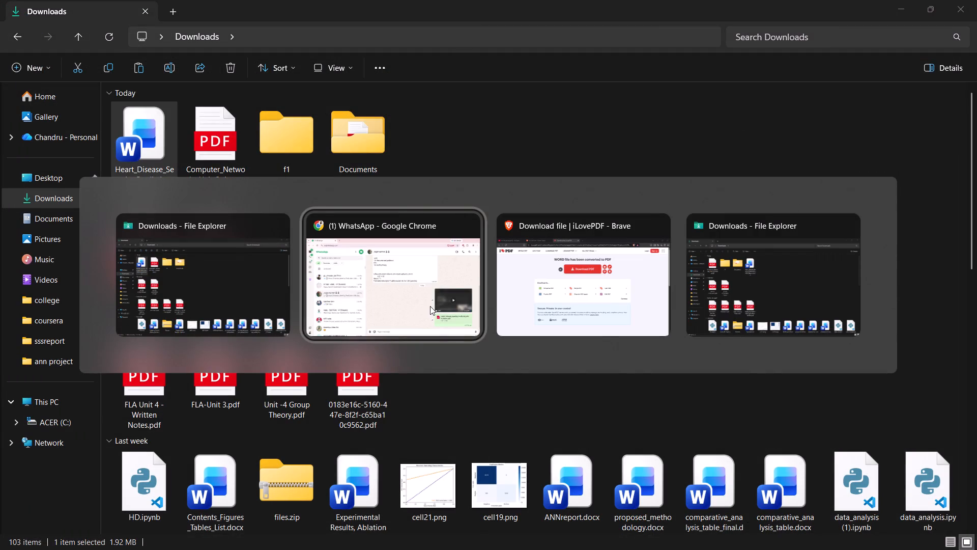
key("alt+Tab")
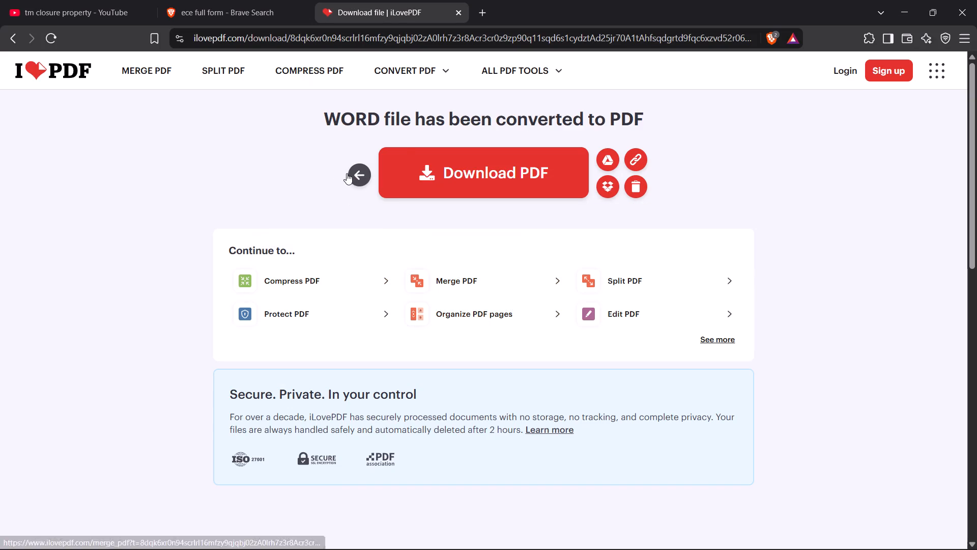
left_click(354, 176)
left_click(438, 232)
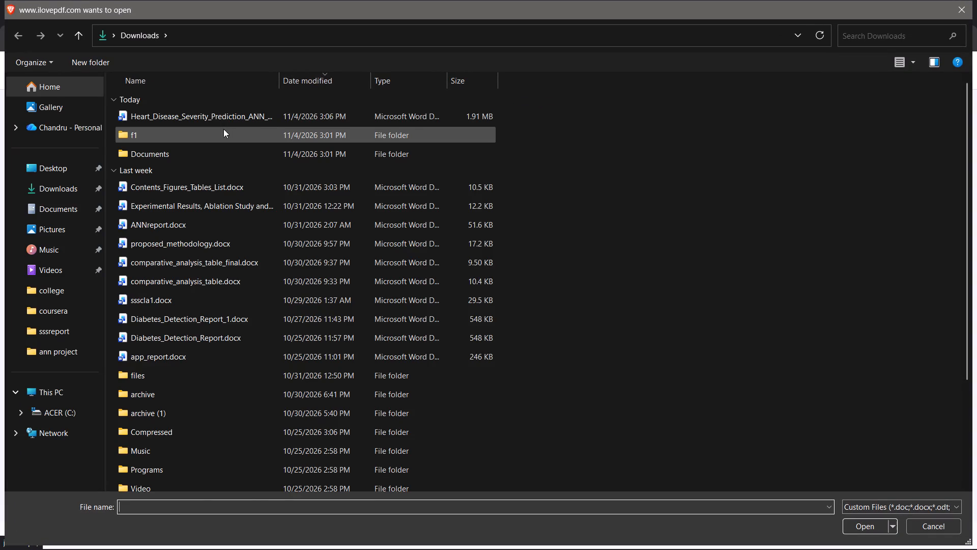
left_click(219, 114)
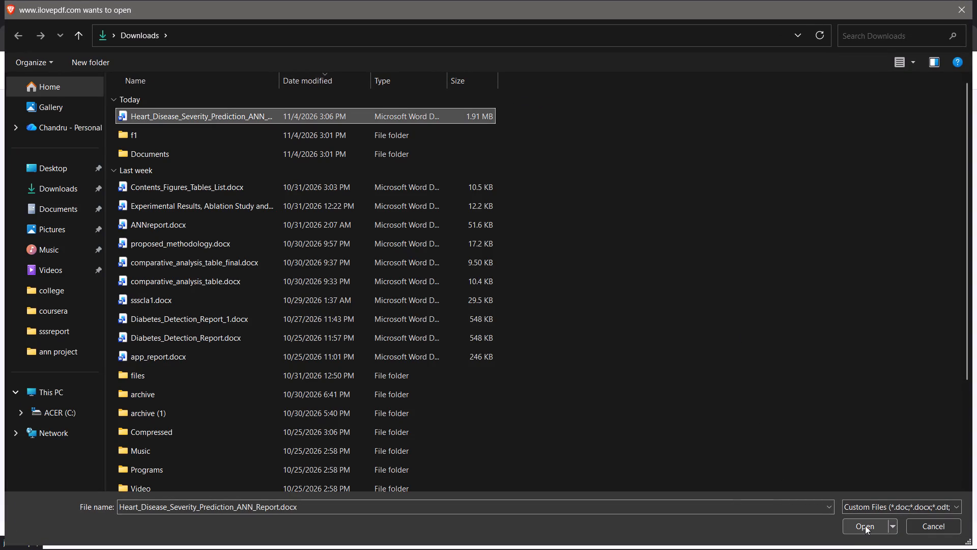
left_click(865, 526)
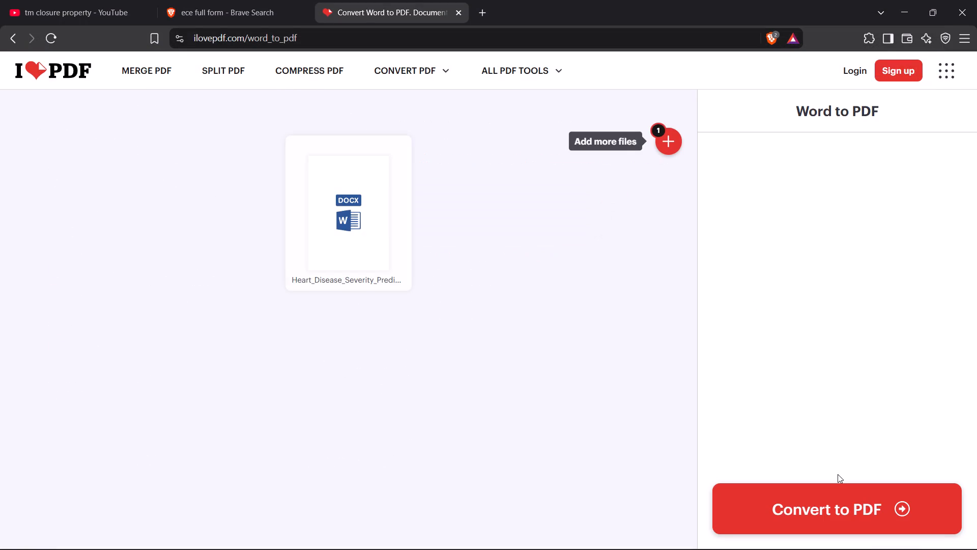
Convert the loaded Word report to PDF, download it as Heart_Disease_Severity_Prediction_ANN_Report_2.pdf in Downloads\Documents, and open the downloaded file.
left_click(836, 502)
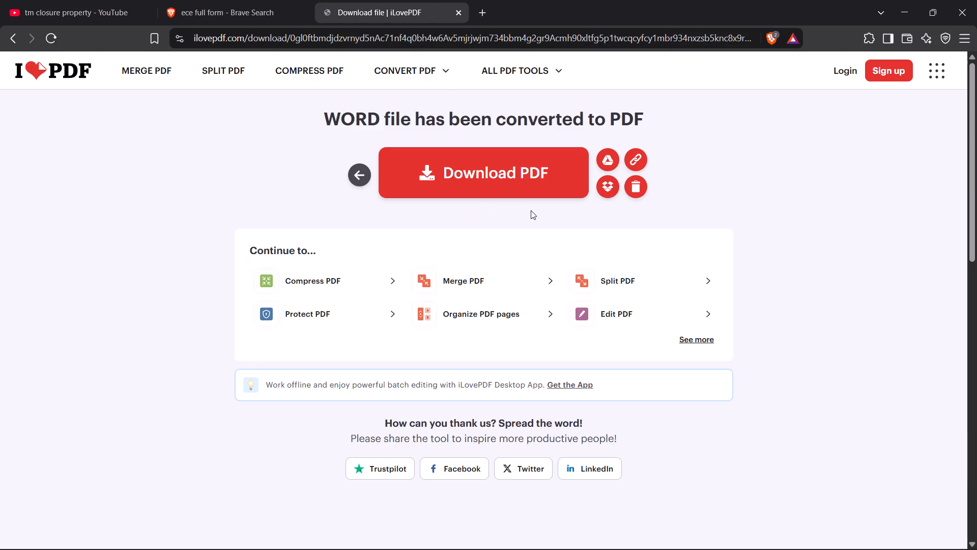
left_click(499, 177)
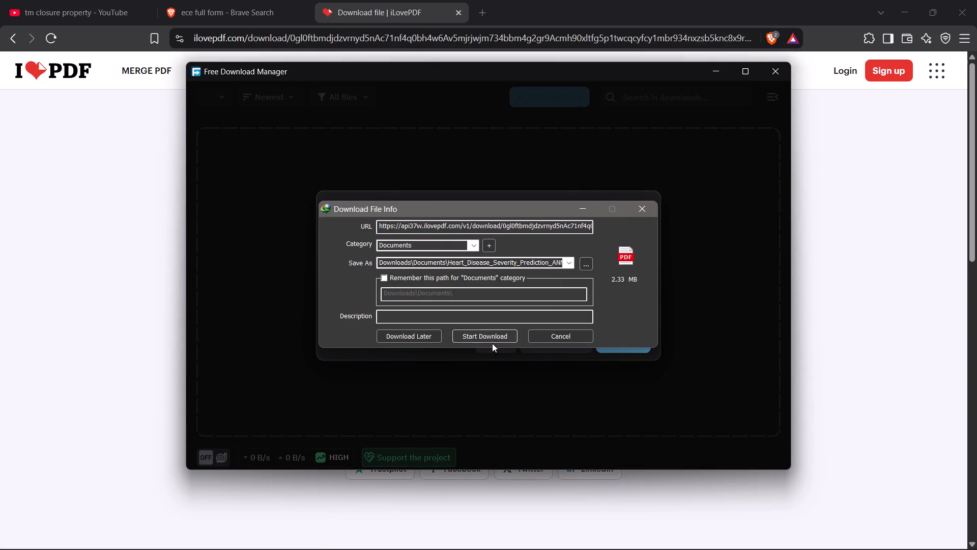
left_click(487, 332)
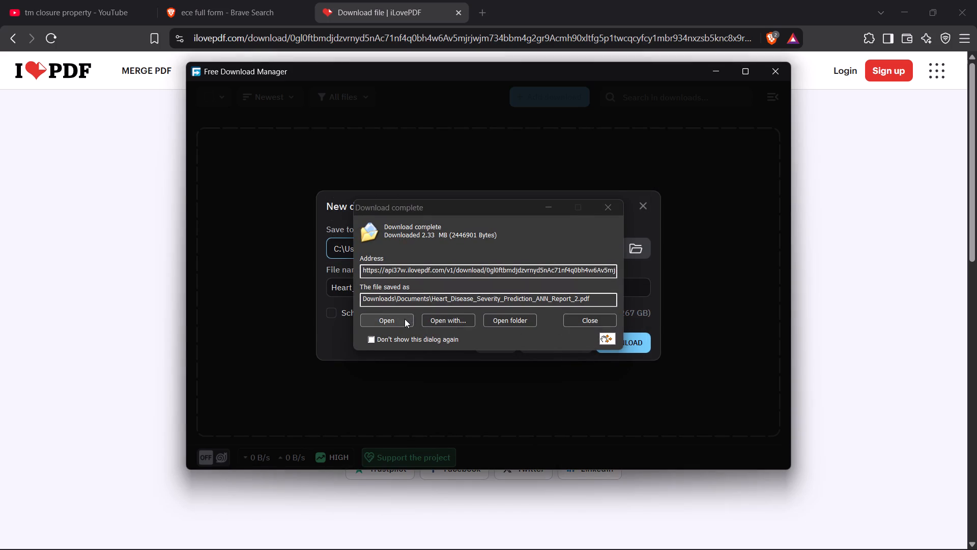
left_click(402, 320)
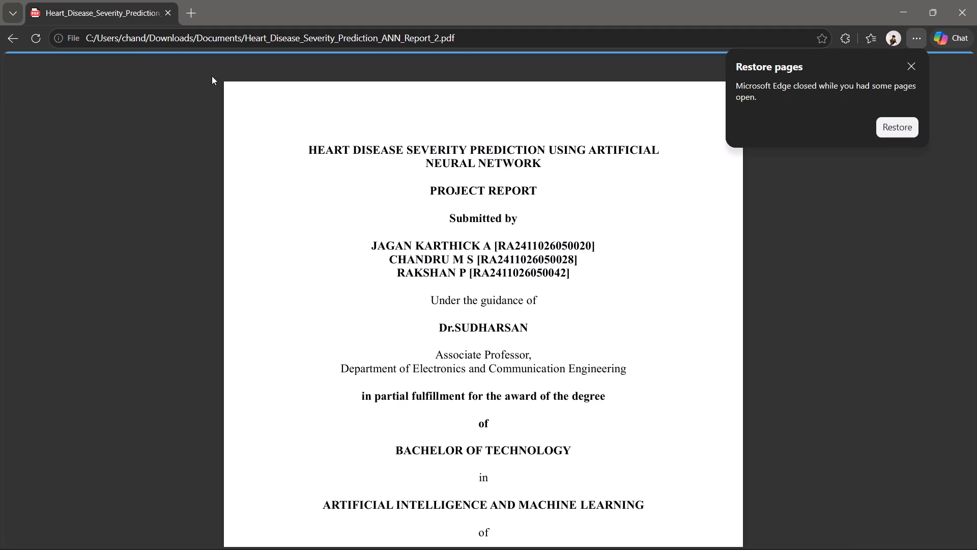
Copy the full file path of Heart_Disease_Severity_Prediction_ANN_Report_2.pdf from Edge.
left_click(260, 30)
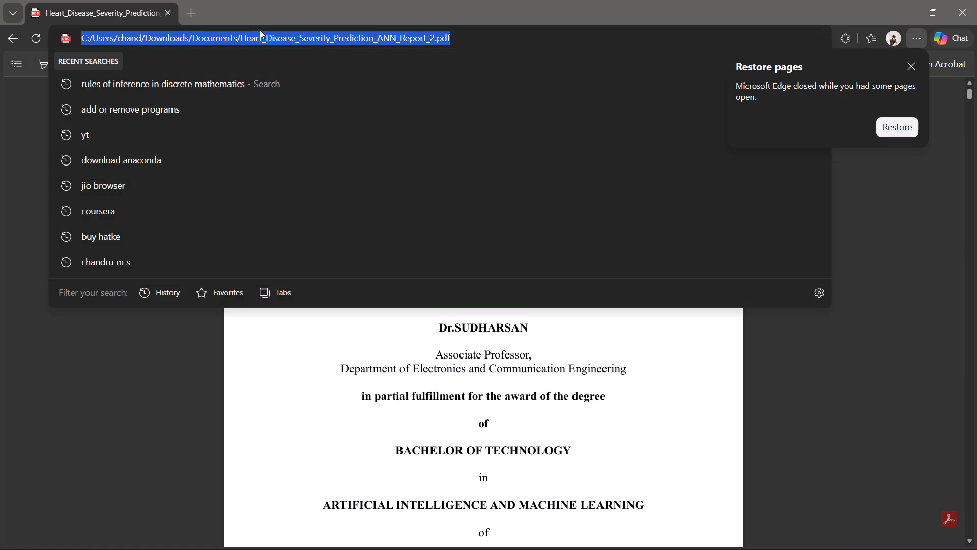
key("ctrl+a")
key("ctrl+c")
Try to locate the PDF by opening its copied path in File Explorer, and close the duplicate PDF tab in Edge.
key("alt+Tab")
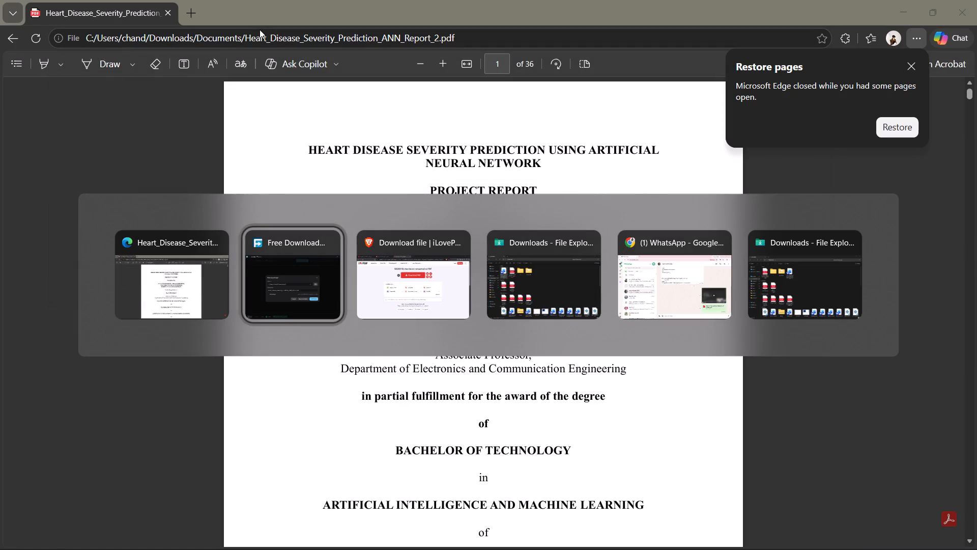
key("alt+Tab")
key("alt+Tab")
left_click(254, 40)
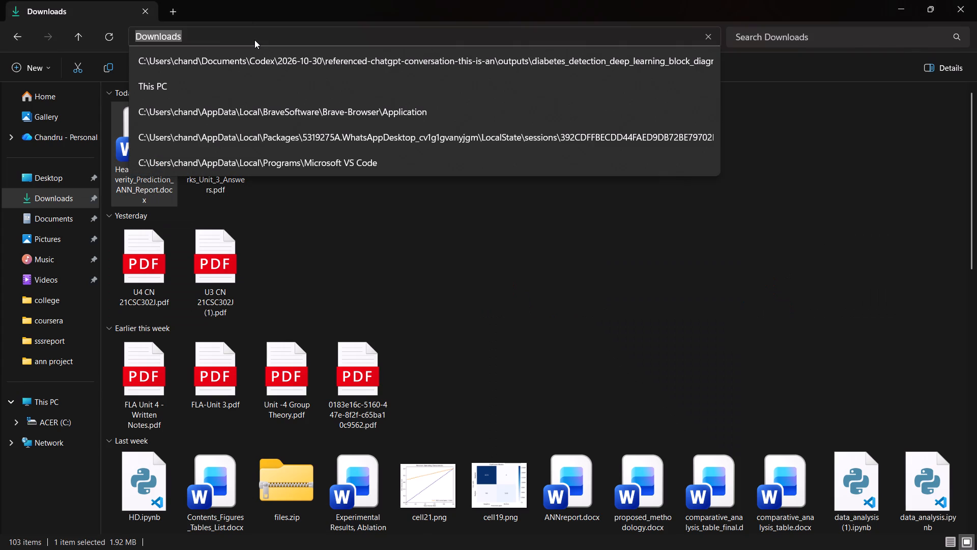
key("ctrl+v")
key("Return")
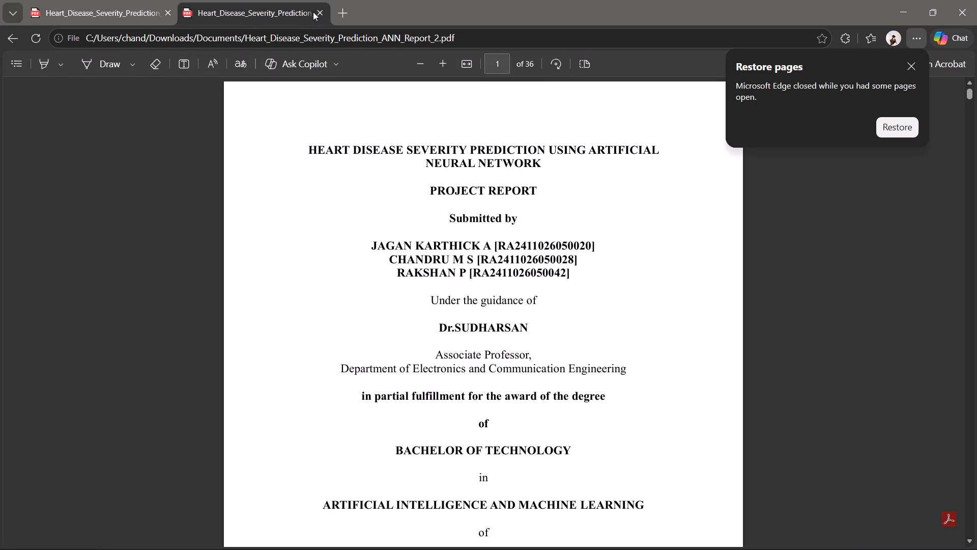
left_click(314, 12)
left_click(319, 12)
Open the Downloads\Documents folder in File Explorer using the copied PDF path with the file name removed.
key("alt+Tab")
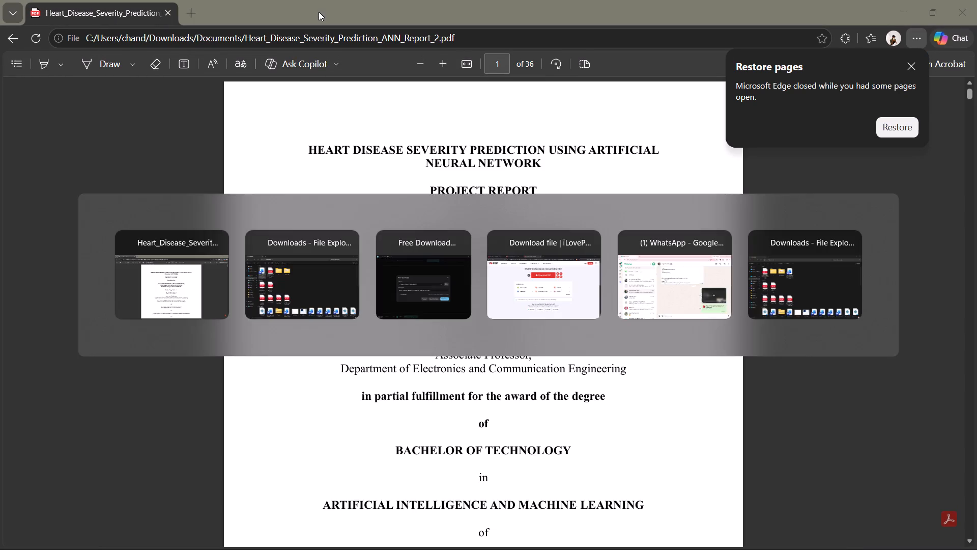
left_click(328, 35)
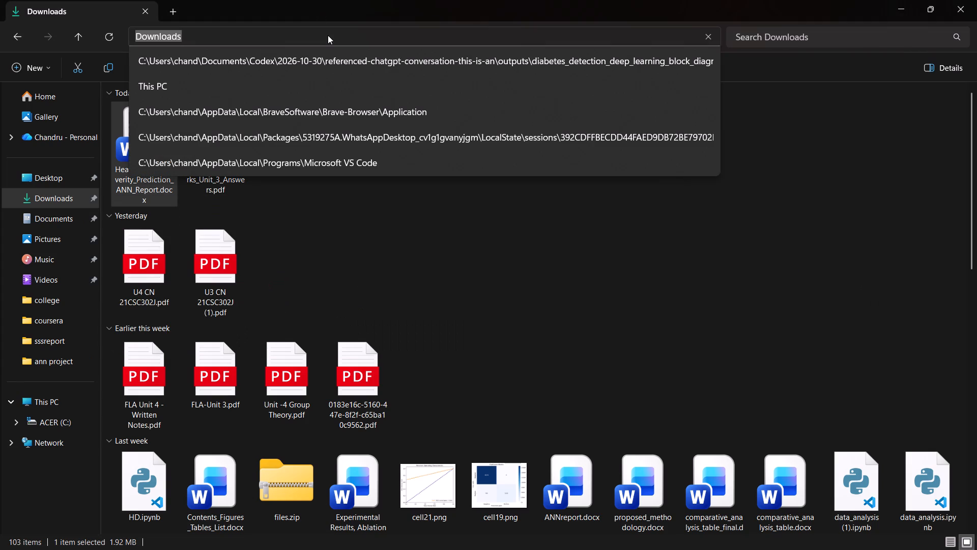
key("ctrl+v")
key("BackSpace")
key("BackSpace")
key("BackSpace")
key("BackSpace")
key("BackSpace")
key("BackSpace")
key("BackSpace")
key("BackSpace")
key("BackSpace")
key("BackSpace")
key("BackSpace")
key("BackSpace")
key("BackSpace")
key("BackSpace")
key("BackSpace")
key("BackSpace")
key("BackSpace")
key("BackSpace")
key("BackSpace")
key("BackSpace")
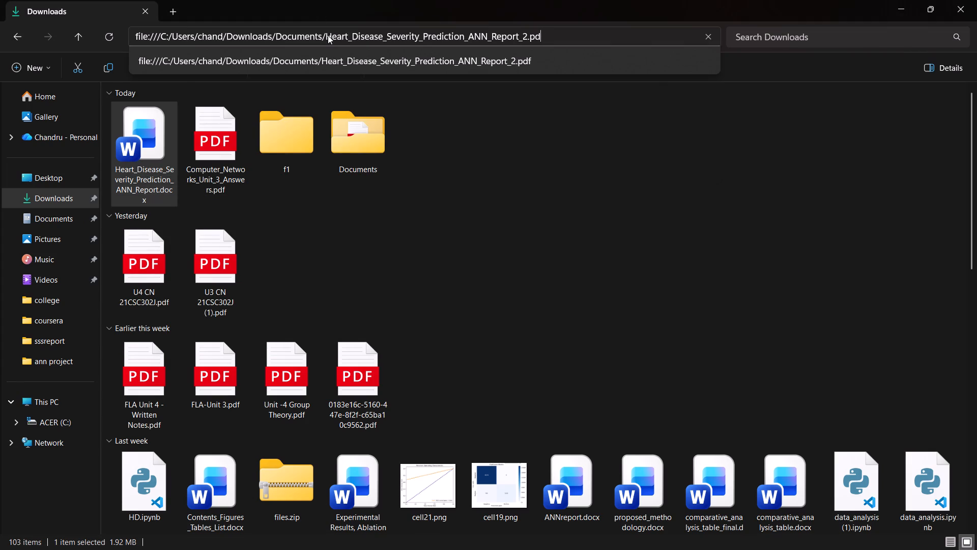
key("BackSpace")
key("BackSpace")
key("BackSpace")
key("BackSpace")
key("BackSpace")
key("BackSpace")
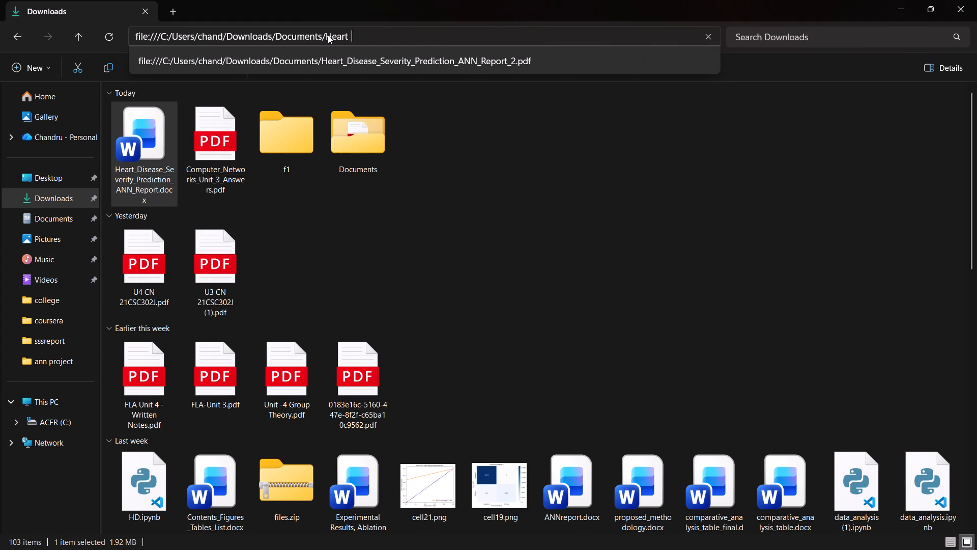
key("BackSpace")
key("BackSpace")
key("BackSpace")
key("BackSpace")
key("BackSpace")
key("BackSpace")
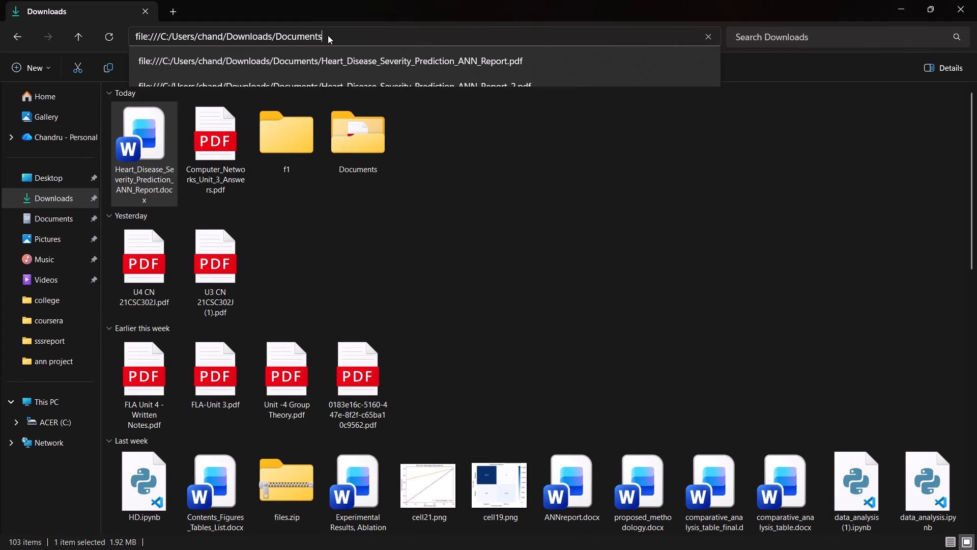
key("Return")
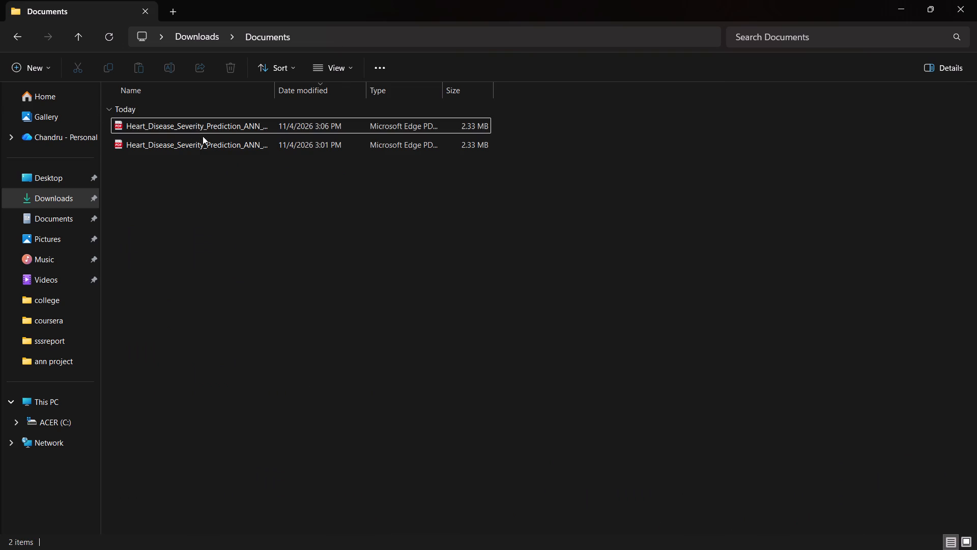
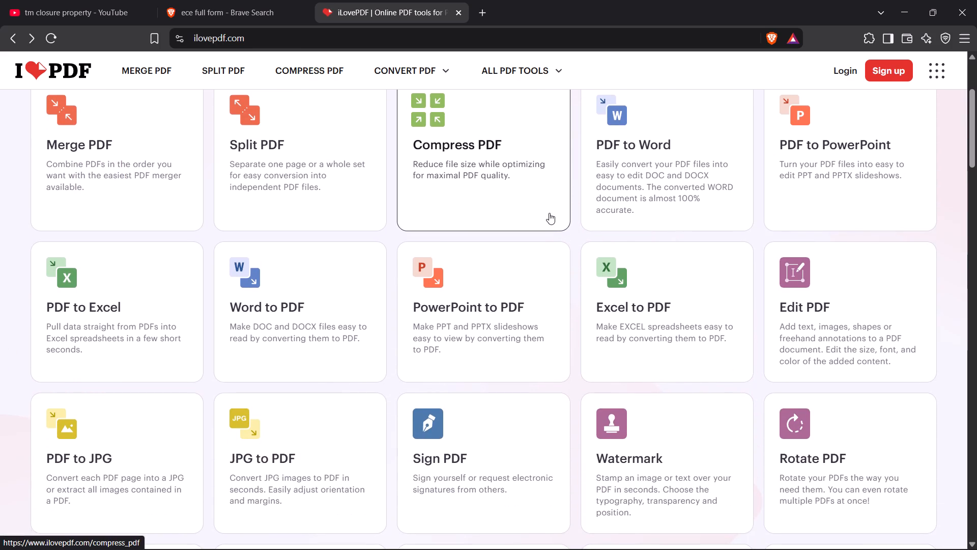
scroll(554, 295, "down", 8)
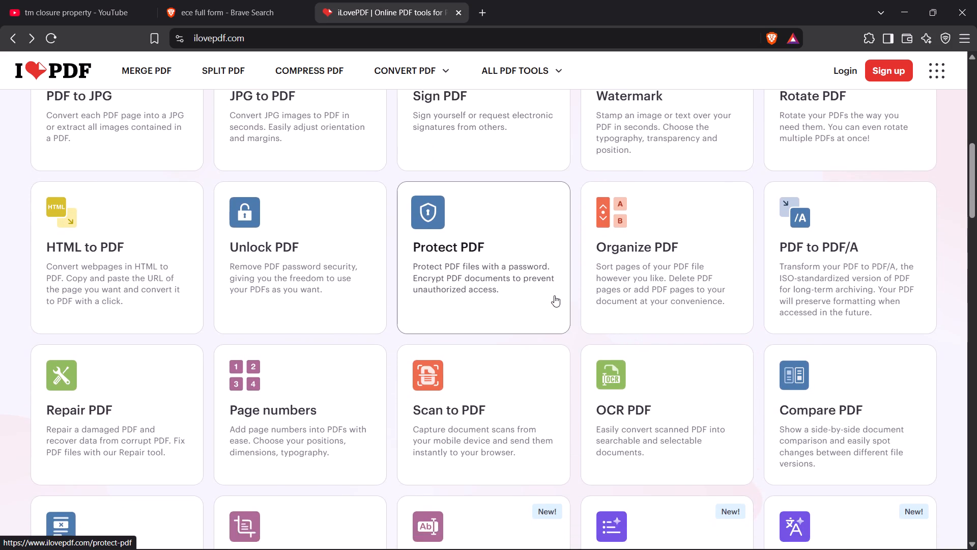
scroll(554, 295, "down", 3)
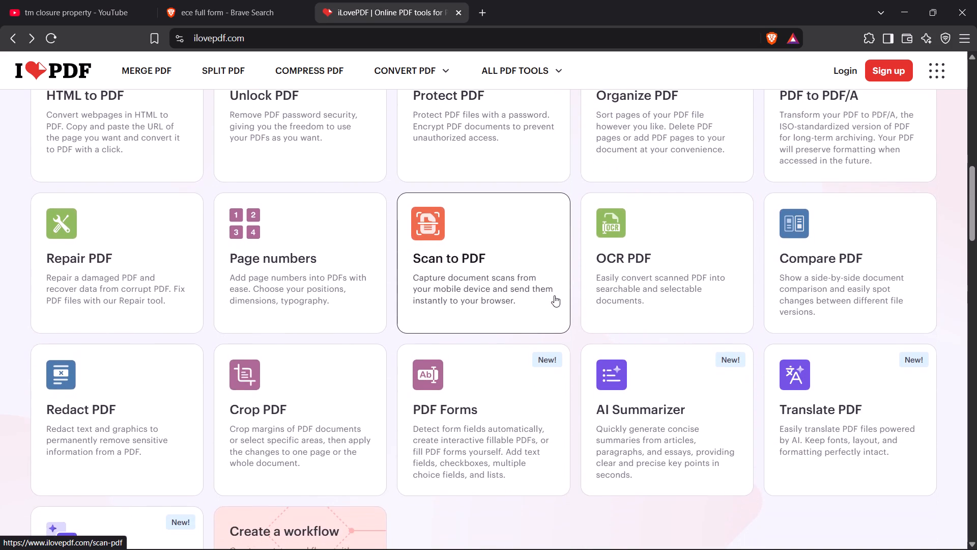
scroll(554, 295, "down", 2)
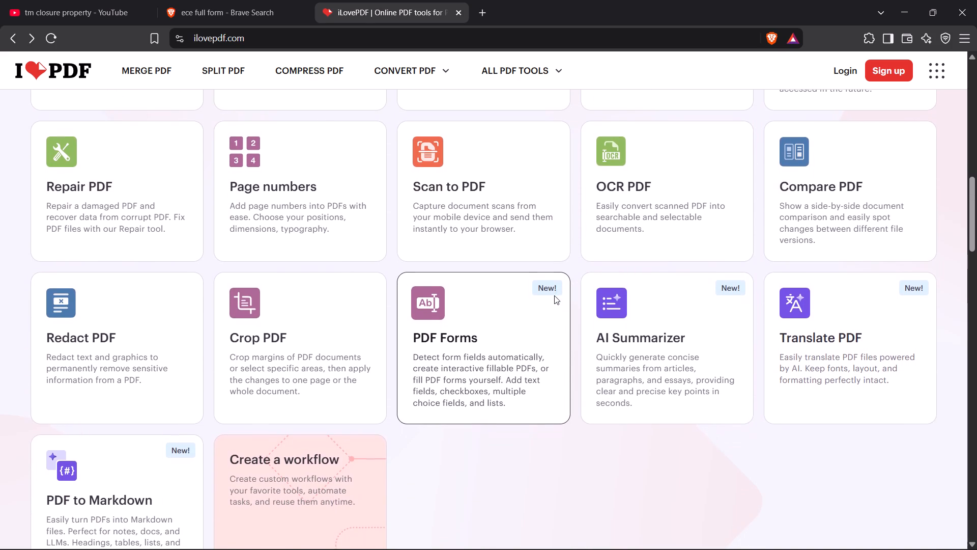
scroll(554, 295, "down", 1)
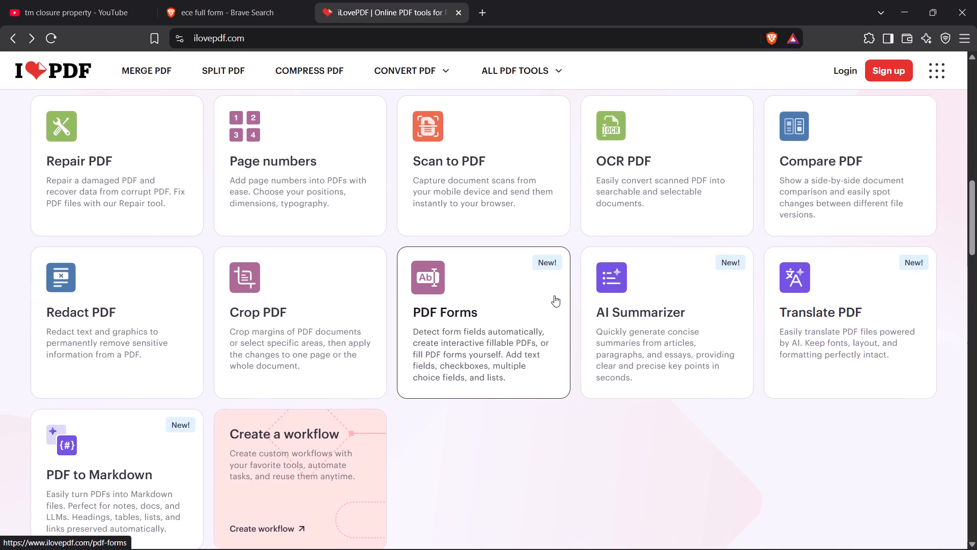
scroll(554, 295, "up", 1)
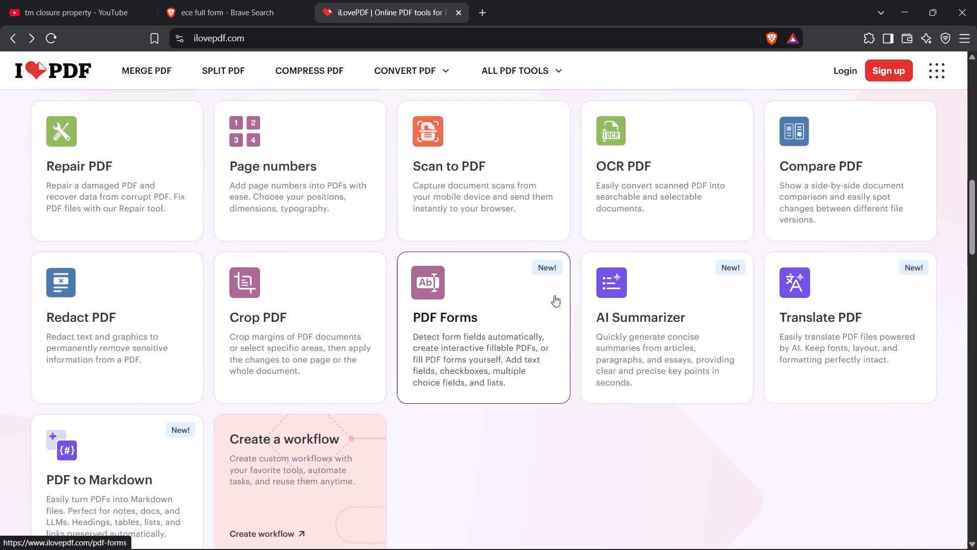
Open the Split PDF tool from the iLovePDF tool list.
scroll(554, 295, "up", 5)
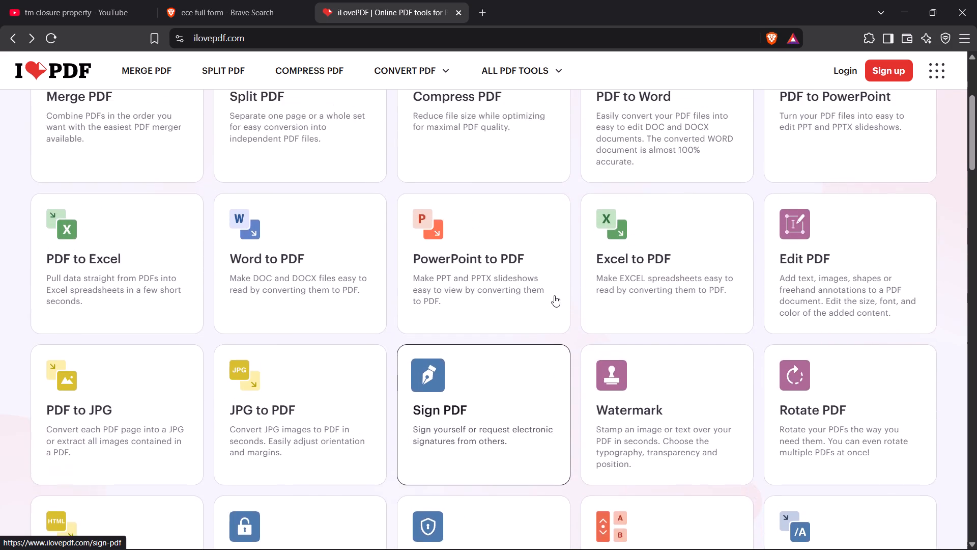
scroll(554, 295, "up", 2)
scroll(554, 295, "right", 1)
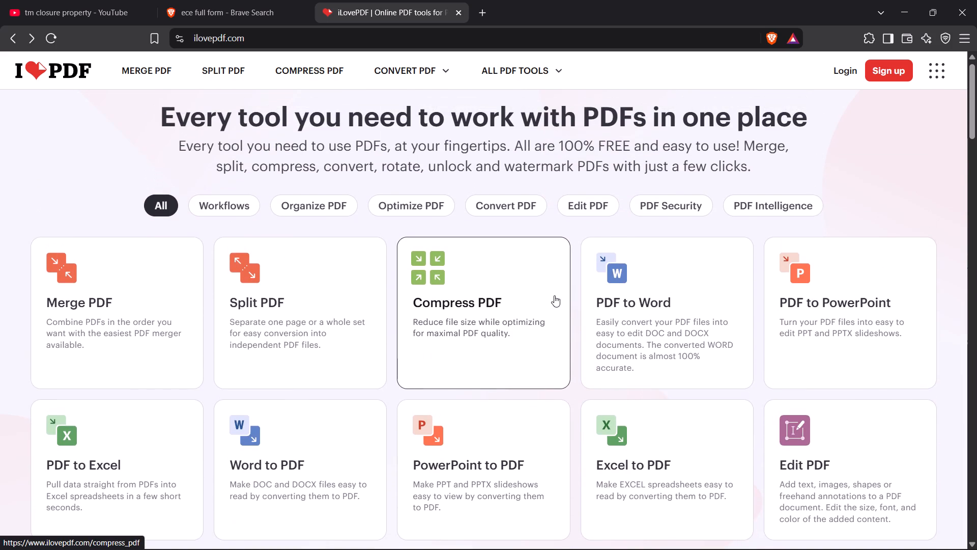
scroll(554, 295, "right", 1)
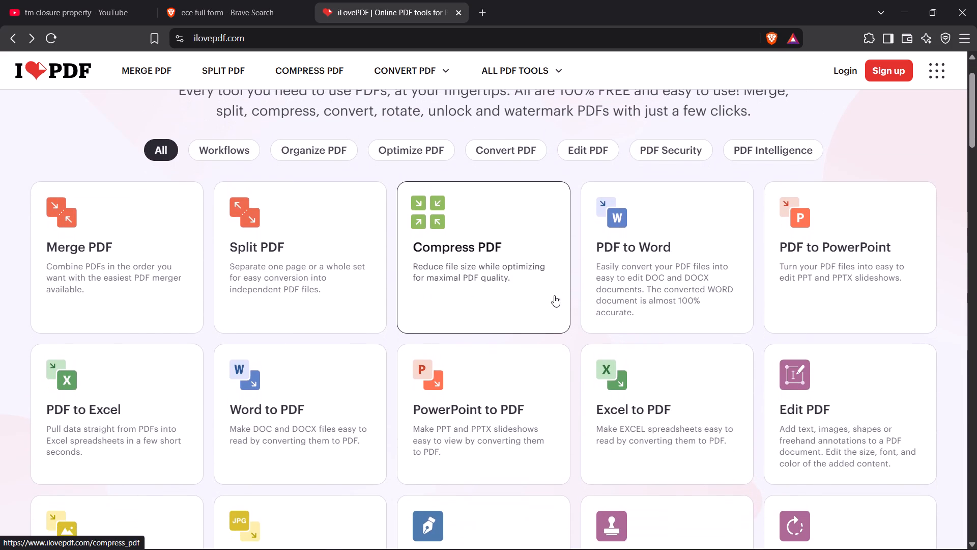
left_click(333, 273)
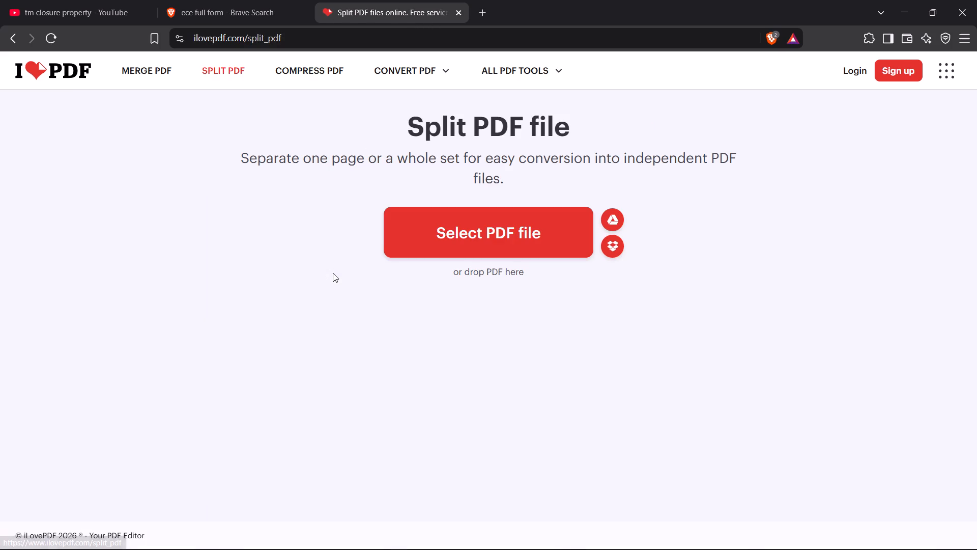
Load Heart_Disease_Severity_Prediction_ANN_Report_2.pdf from the Documents folder in Downloads into Split PDF, using the copied file path.
left_click(496, 218)
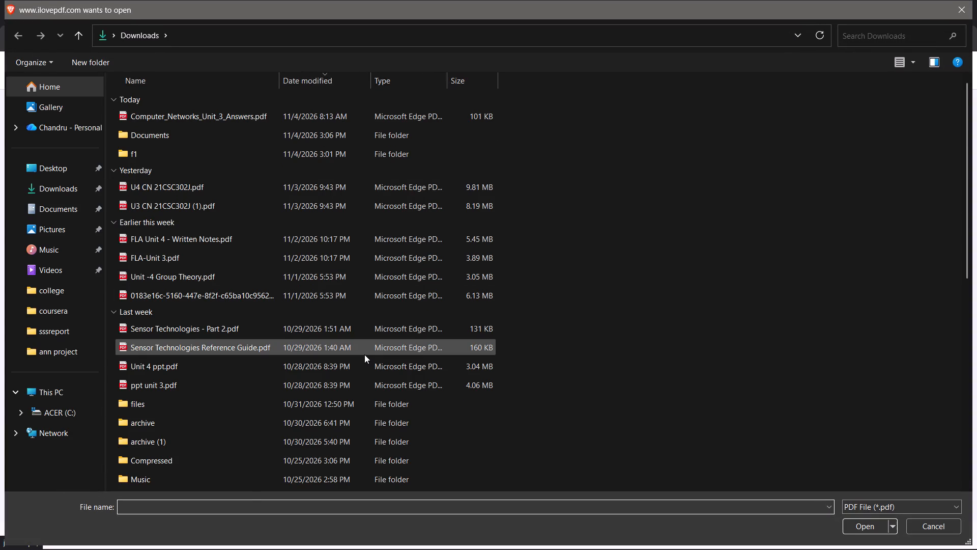
key("ctrl+v")
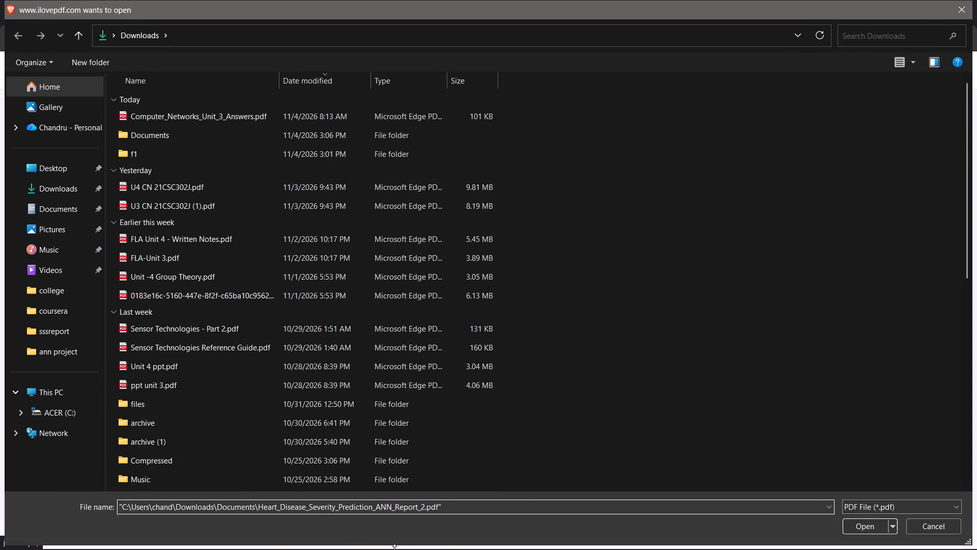
left_click(857, 523)
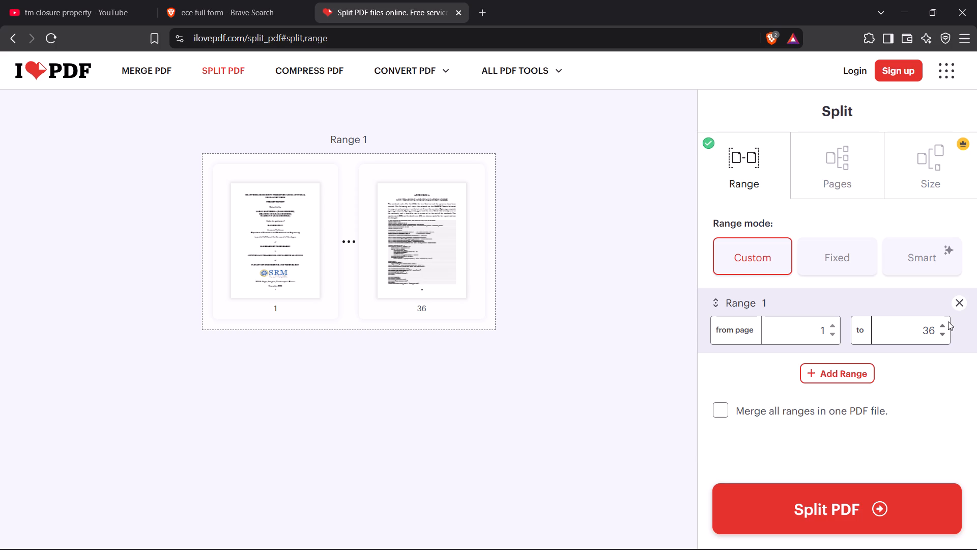
Open the end page of Range 1 for editing in the custom split range.
left_click(925, 332)
Set the custom range of the report to pages 1 to 2 and split the PDF.
key("Right")
key("Right")
key("Right")
key("BackSpace")
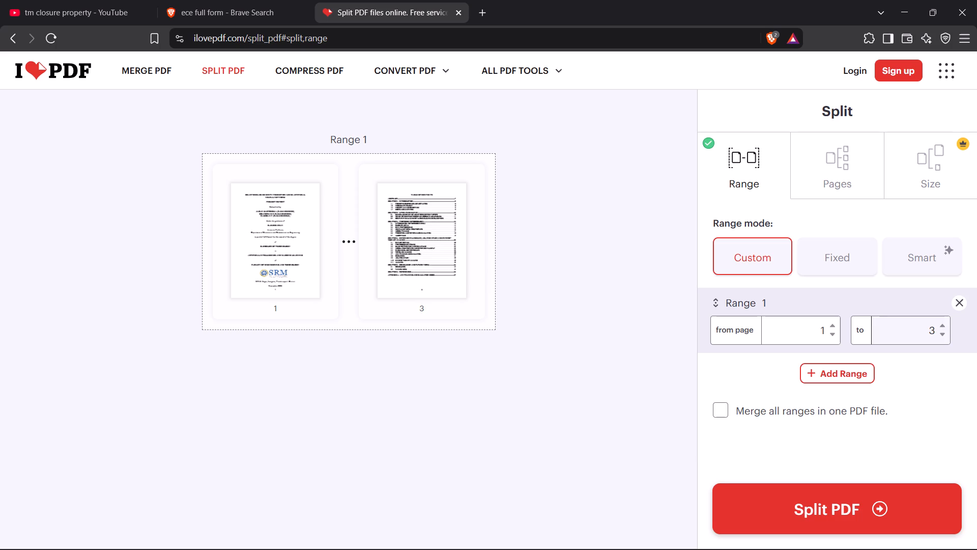
key("2")
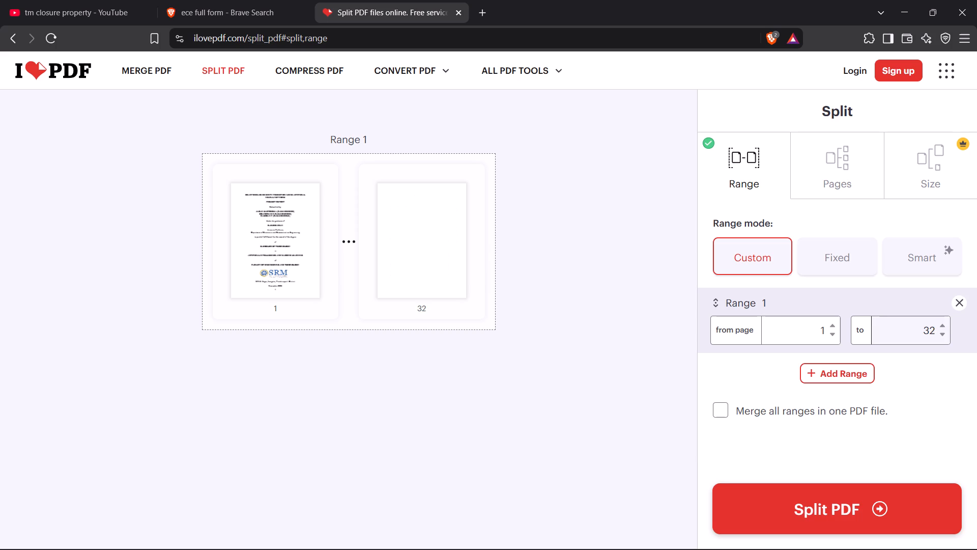
key("Down")
key("BackSpace")
key("BackSpace")
key("BackSpace")
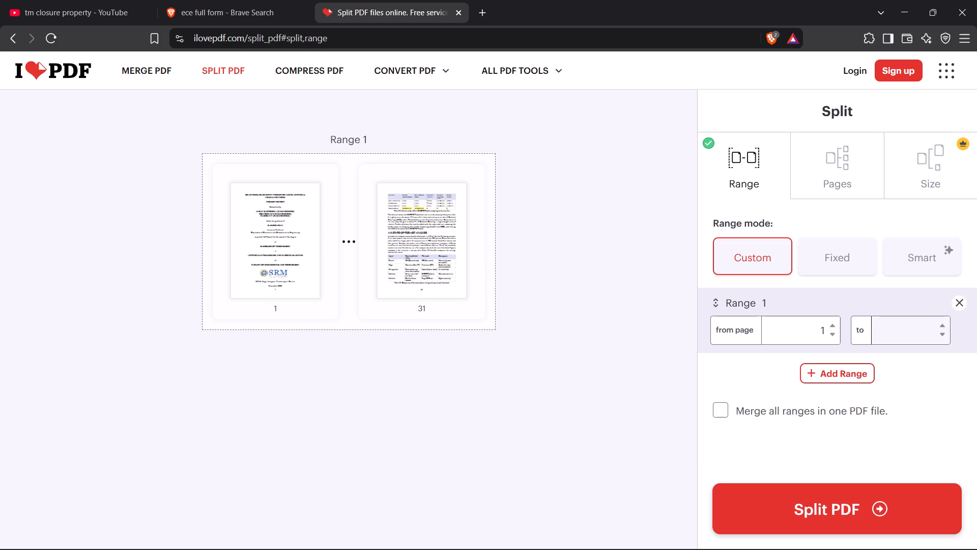
key("2")
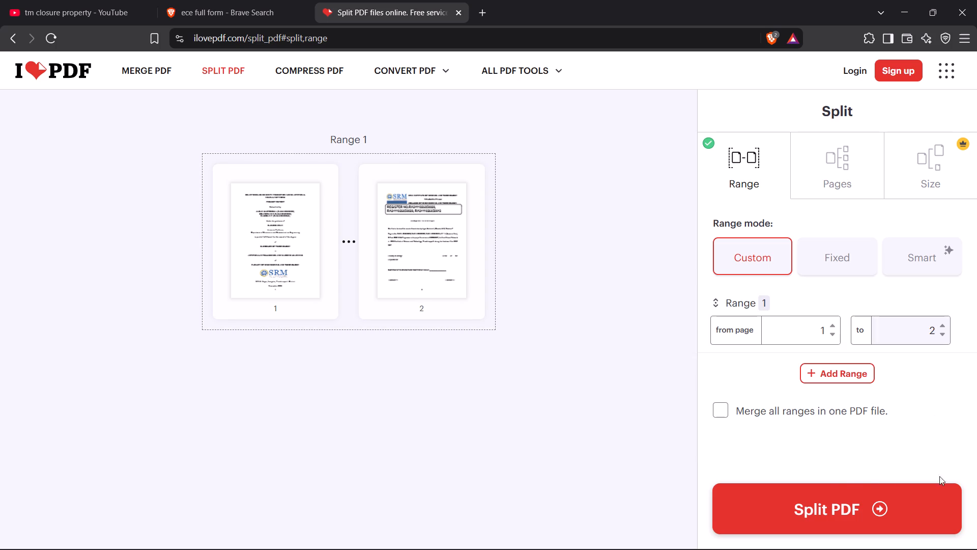
left_click(844, 497)
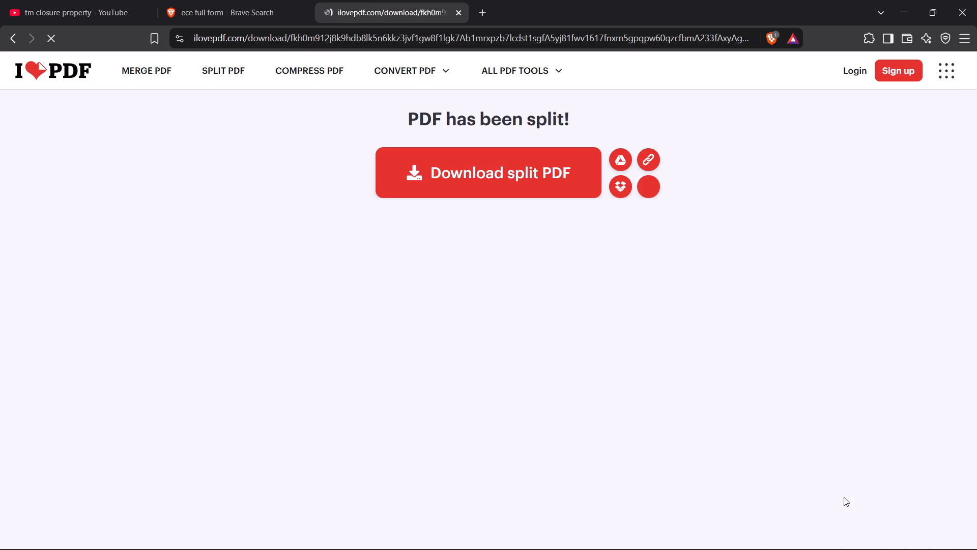
left_click(500, 189)
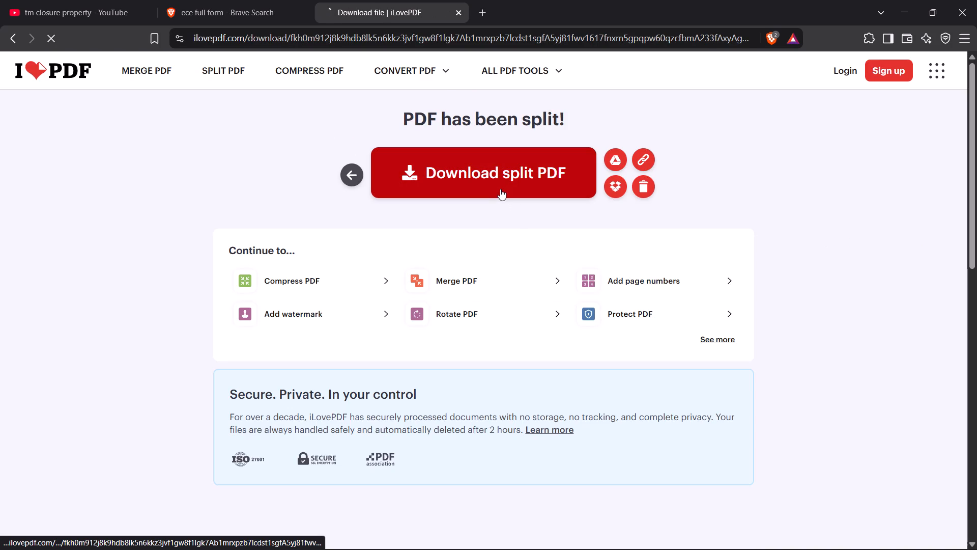
left_click(561, 341)
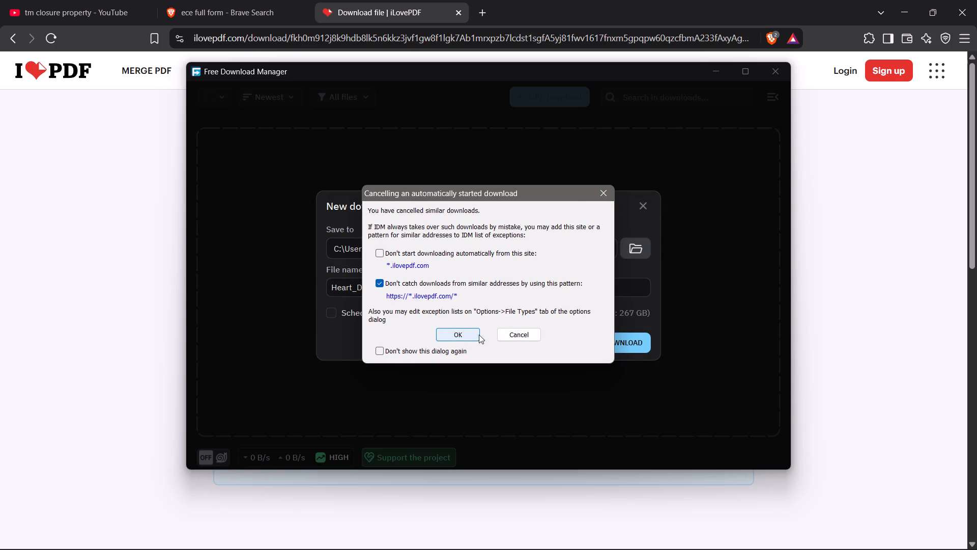
left_click(458, 331)
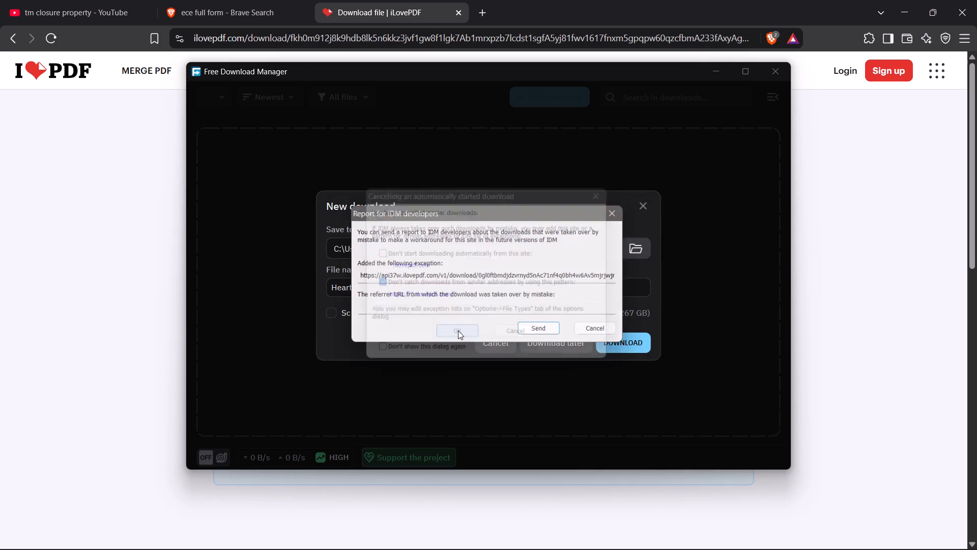
left_click(595, 331)
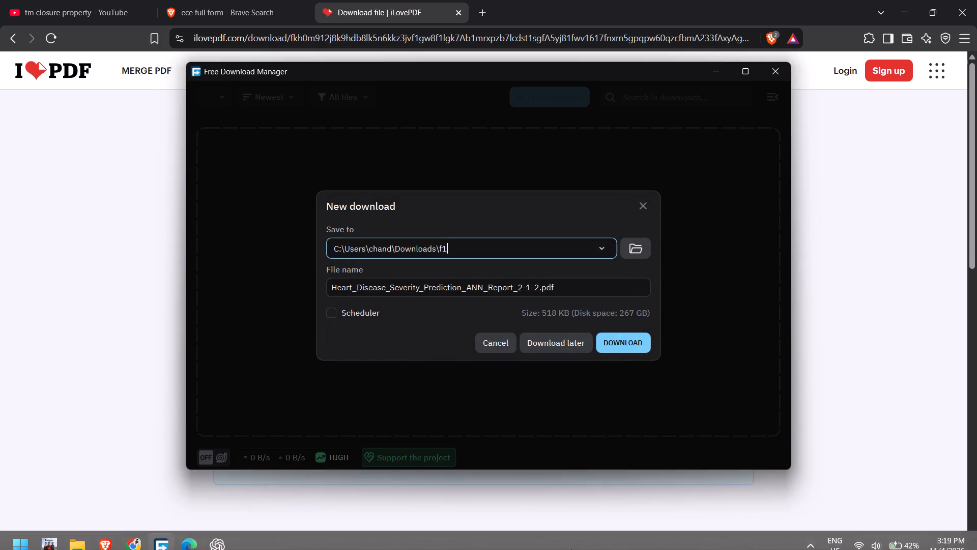
Close the Internet Download Manager tip of the day and exit the program completely so it stops running in the background.
left_click(817, 536)
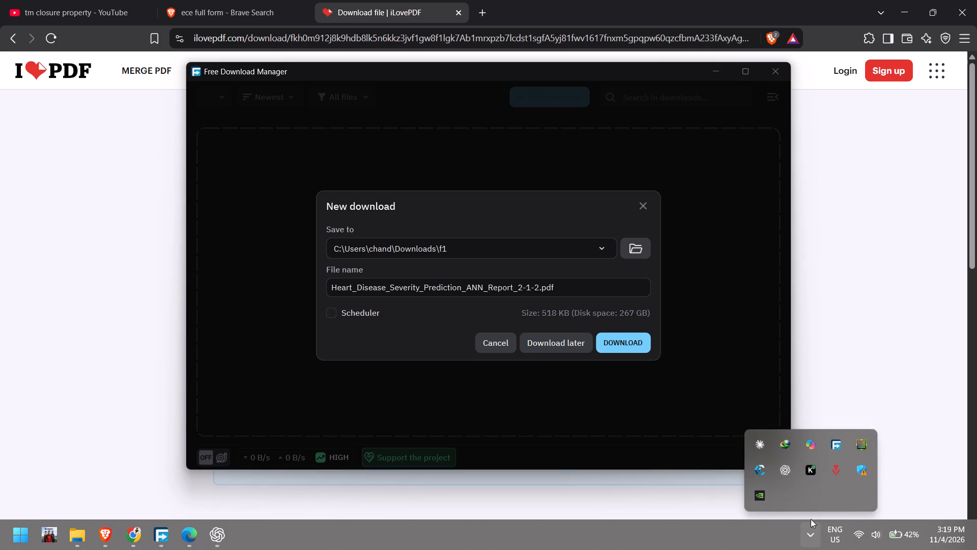
left_click(789, 445)
right_click(789, 445)
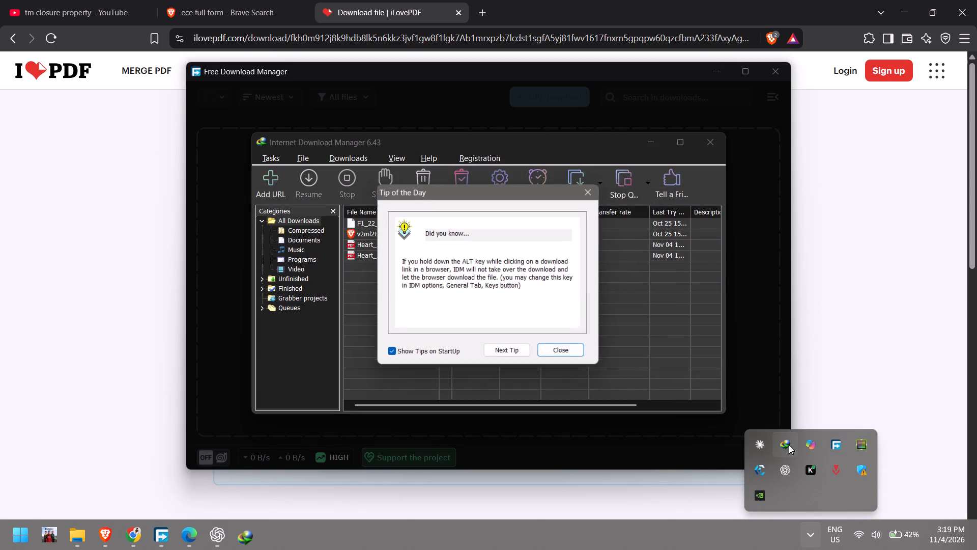
right_click(788, 445)
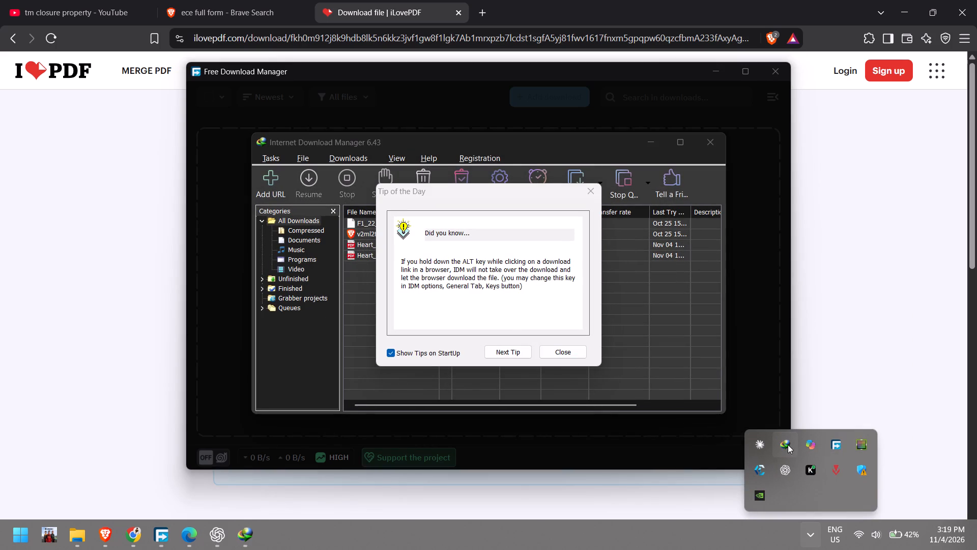
left_click(567, 358)
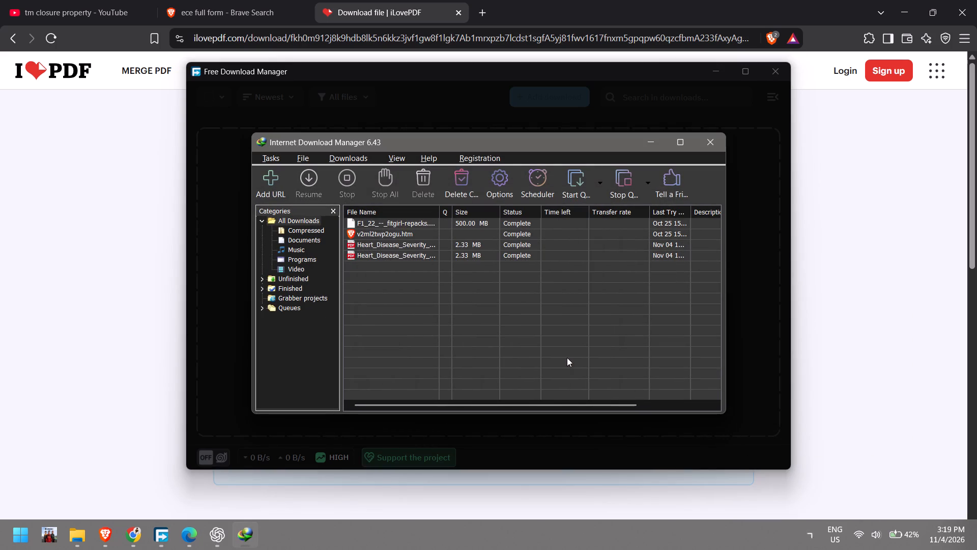
left_click(810, 536)
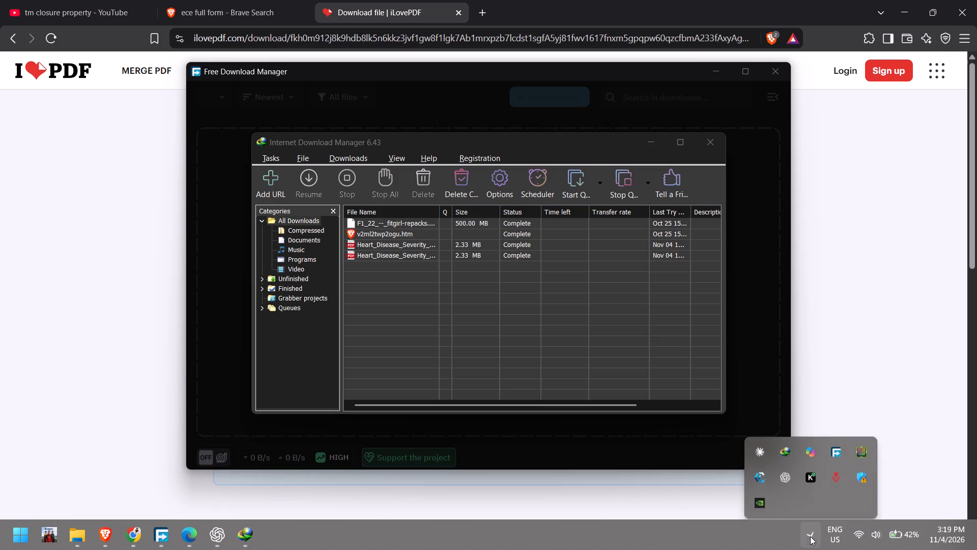
right_click(788, 451)
left_click(803, 445)
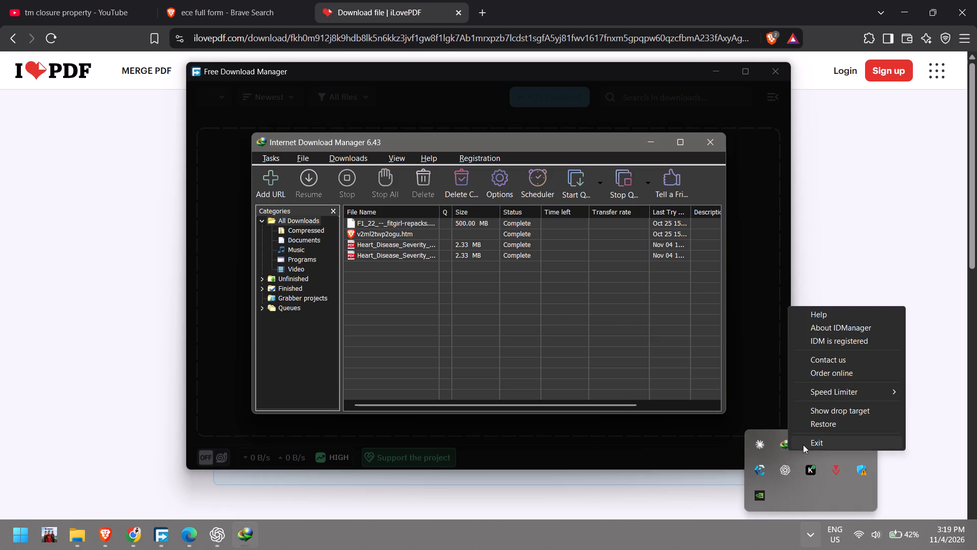
Discard the Free Download Manager capture and save the split PDF to the Downloads folder through the browser.
left_click(643, 208)
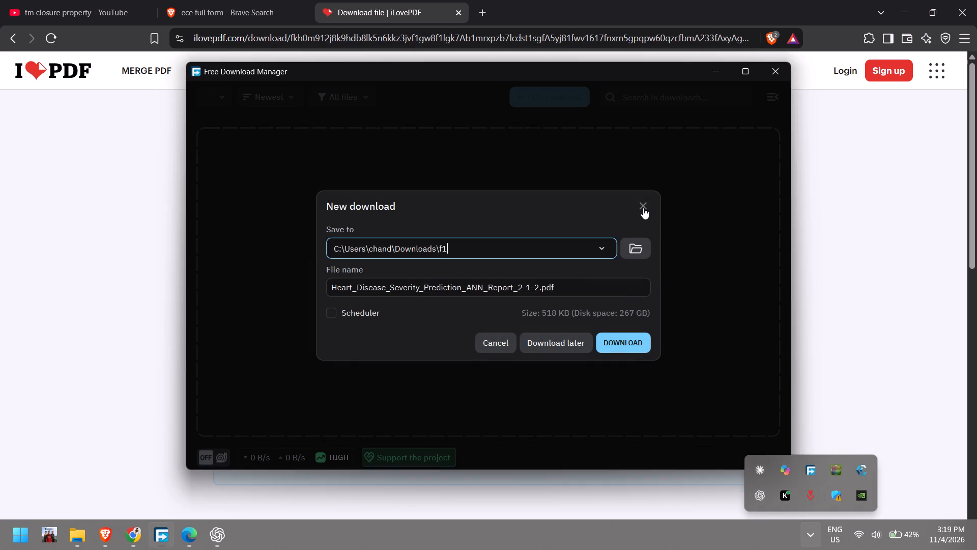
left_click(777, 66)
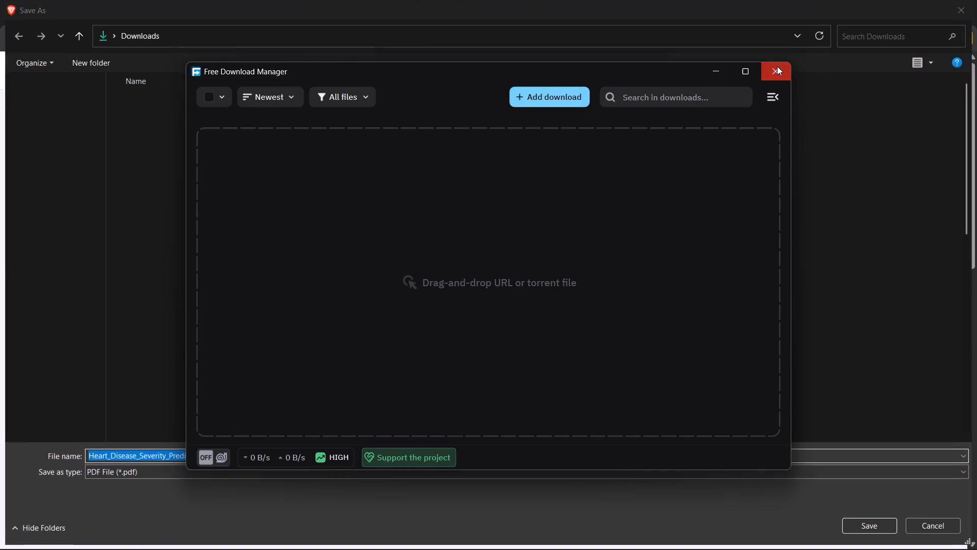
left_click(874, 518)
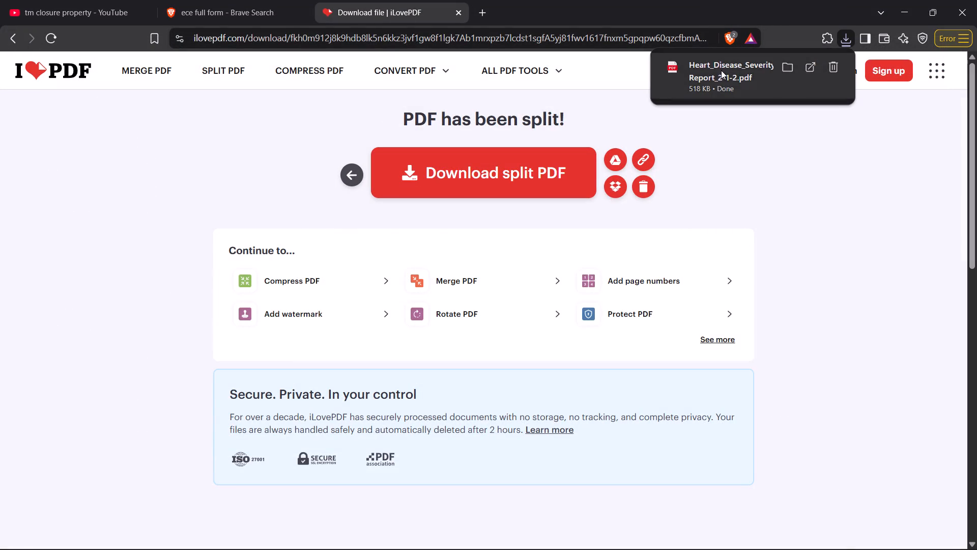
Open the downloaded two-page PDF and examine its bonafide certificate page.
left_click(721, 70)
scroll(501, 199, "down", 8)
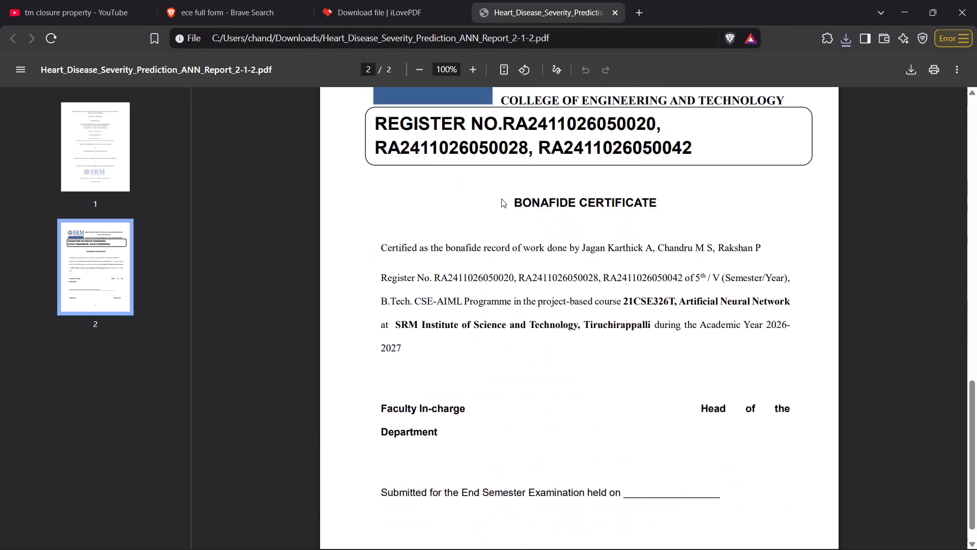
scroll(501, 199, "up", 3)
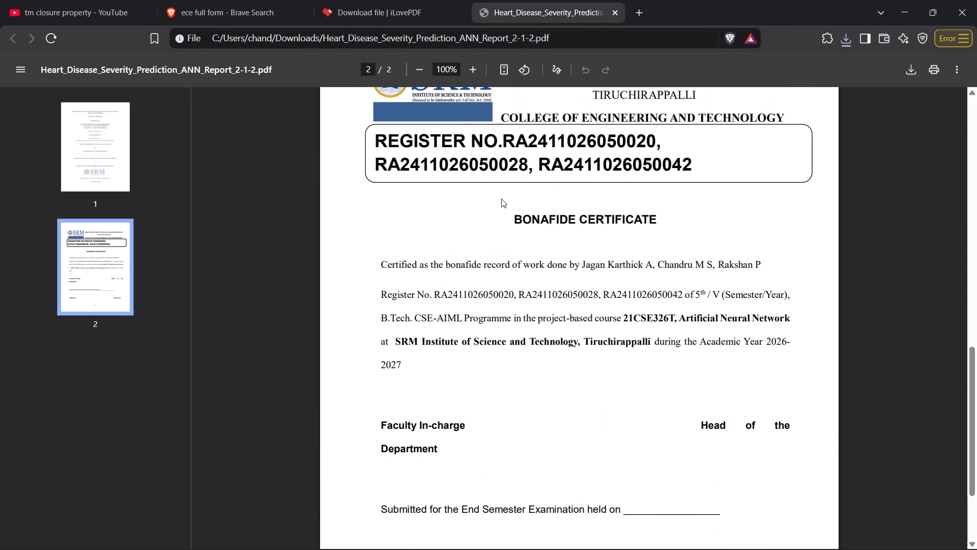
scroll(501, 199, "up", 2)
scroll(501, 199, "down", 1)
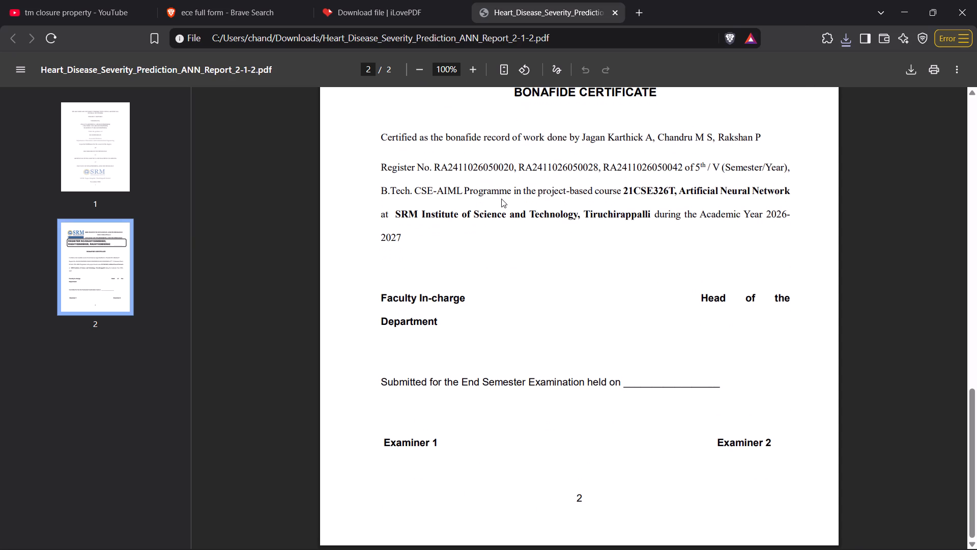
scroll(501, 199, "down", 2)
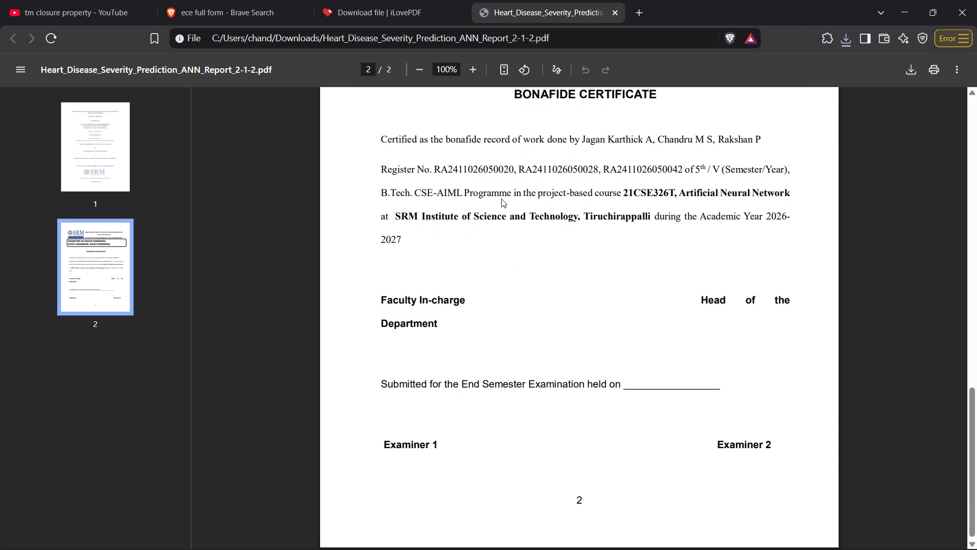
scroll(501, 199, "down", 1)
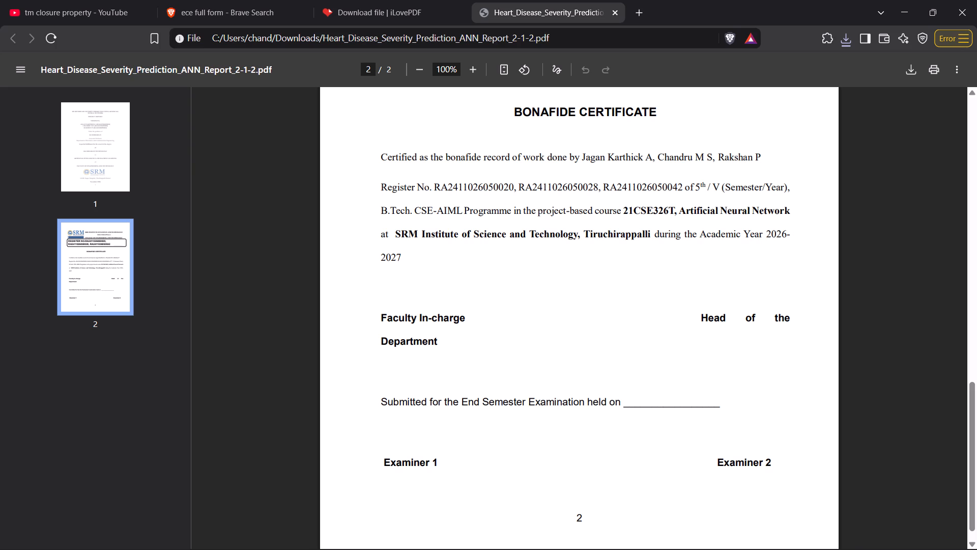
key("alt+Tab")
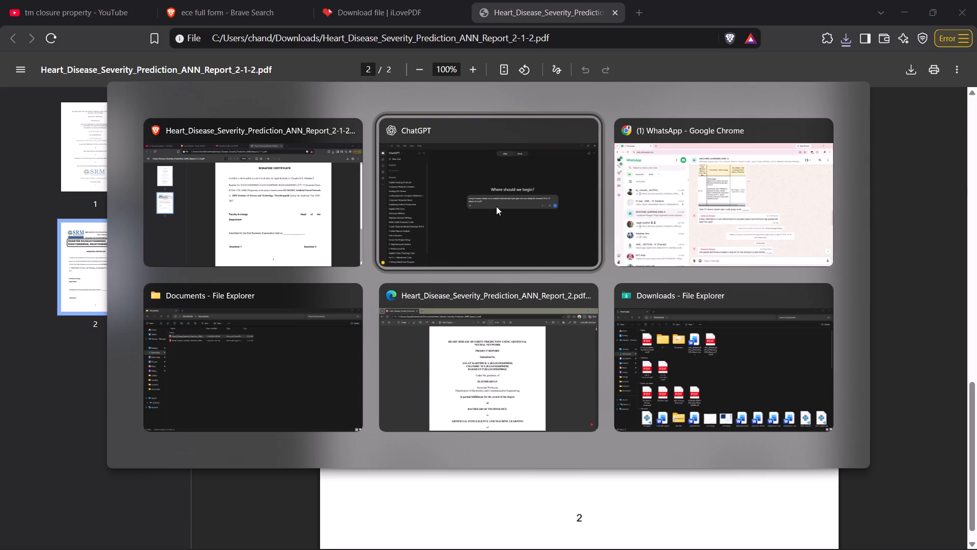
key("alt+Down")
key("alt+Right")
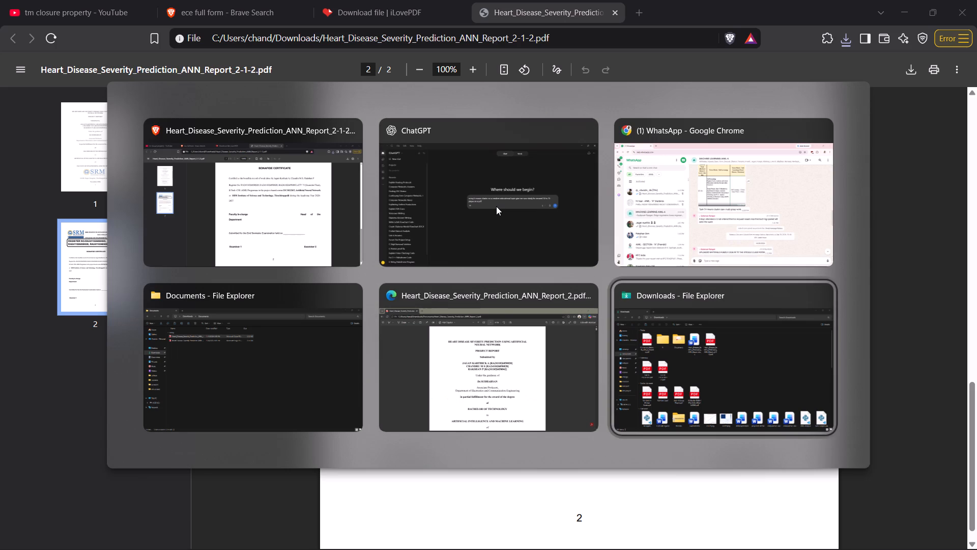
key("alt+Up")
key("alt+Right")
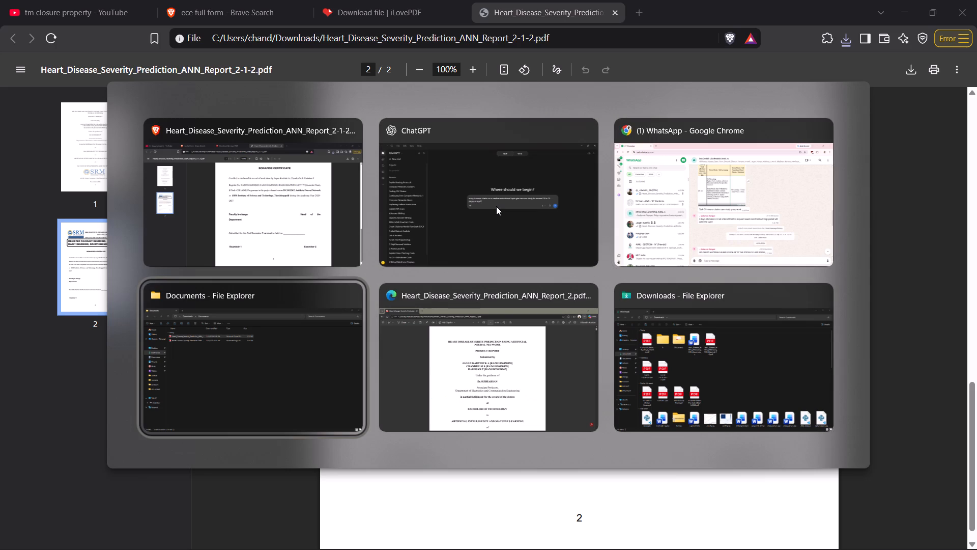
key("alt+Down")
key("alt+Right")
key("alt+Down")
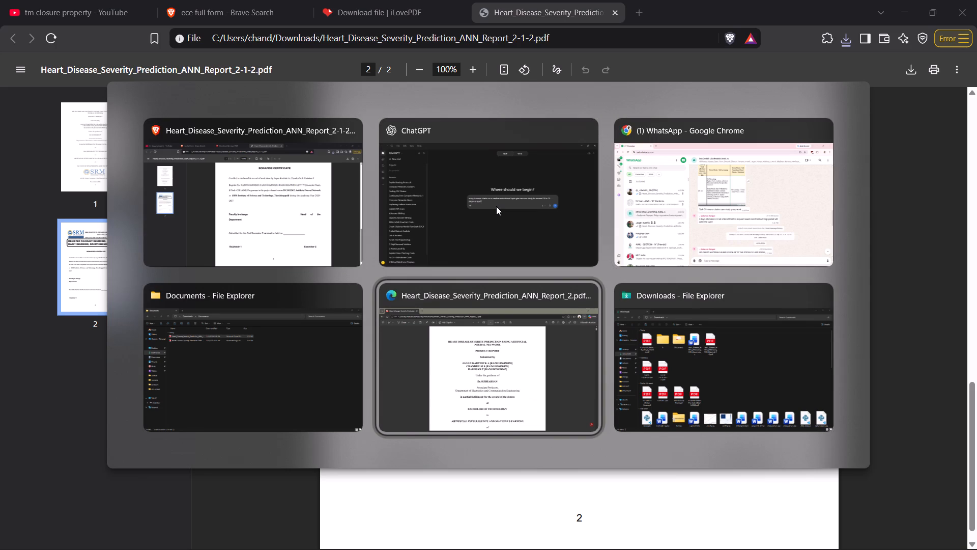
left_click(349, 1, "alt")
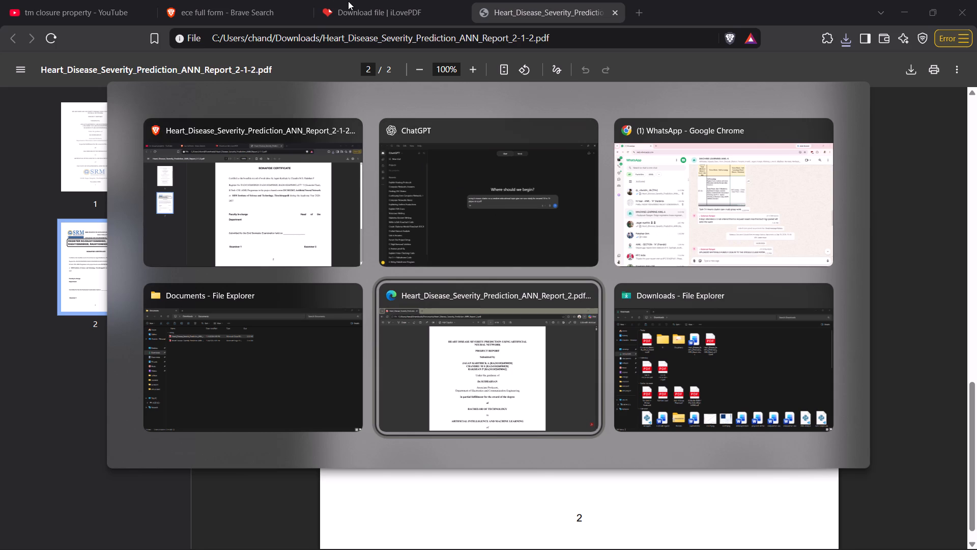
Return to the iLovePDF download page and go back through the Split PDF pages to the site's home page.
left_click(352, 11)
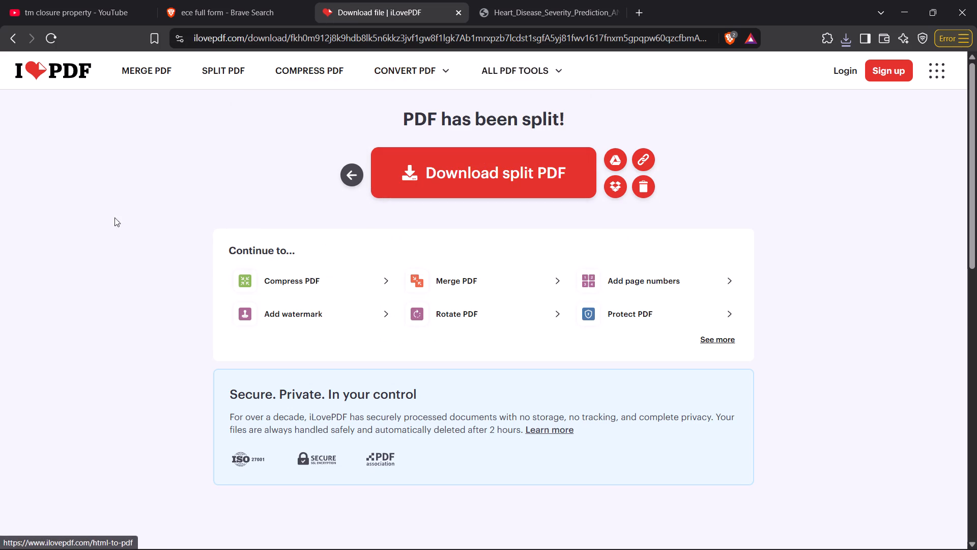
scroll(91, 213, "right", 10)
scroll(416, 233, "right", 4)
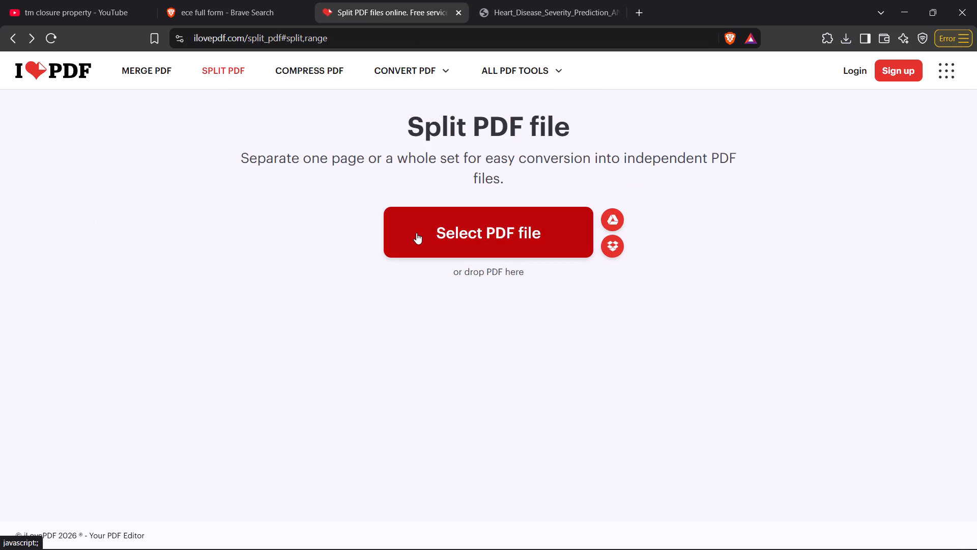
scroll(416, 233, "right", 16)
scroll(416, 233, "right", 20)
scroll(416, 233, "right", 3)
Look through the iLovePDF tool catalogue for a tool suited to changing the report PDF.
scroll(314, 341, "down", 2)
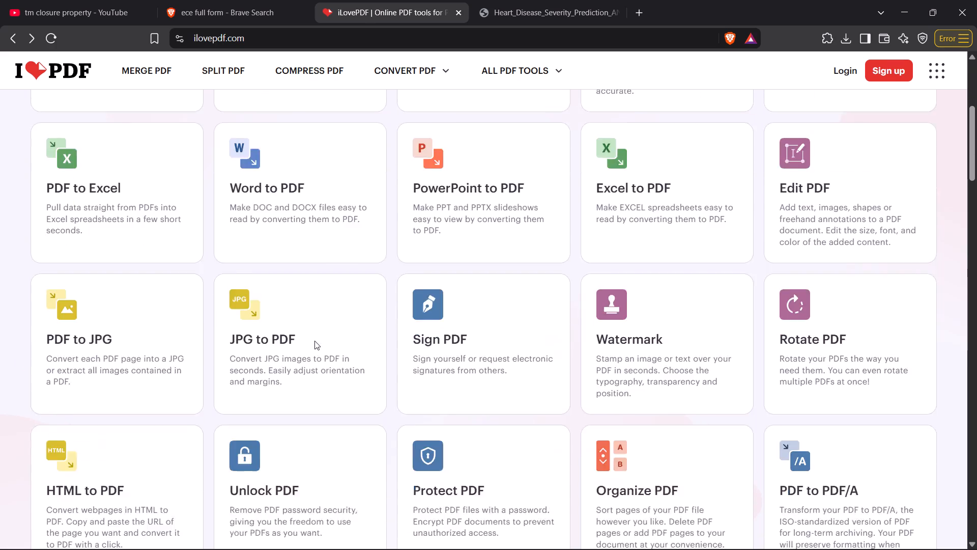
scroll(314, 341, "down", 1)
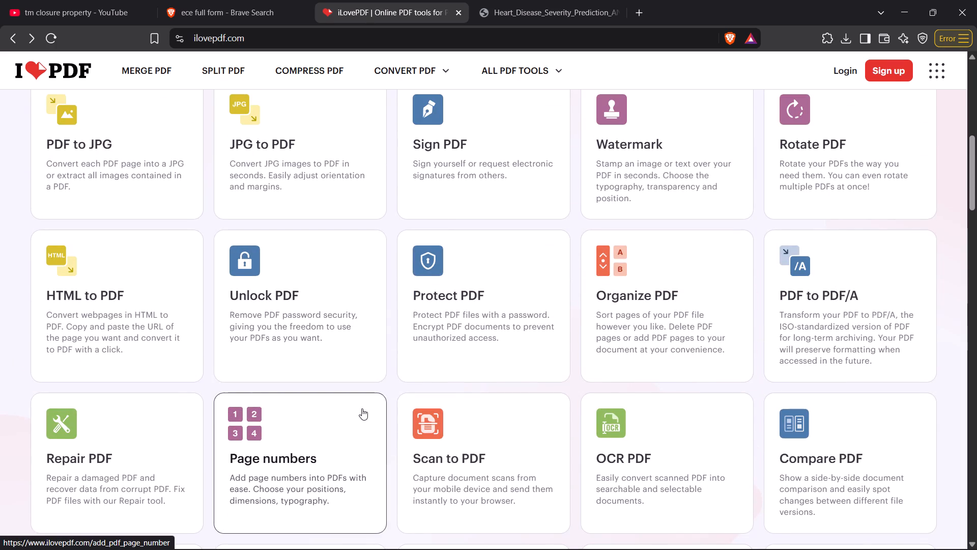
scroll(362, 408, "up", 10)
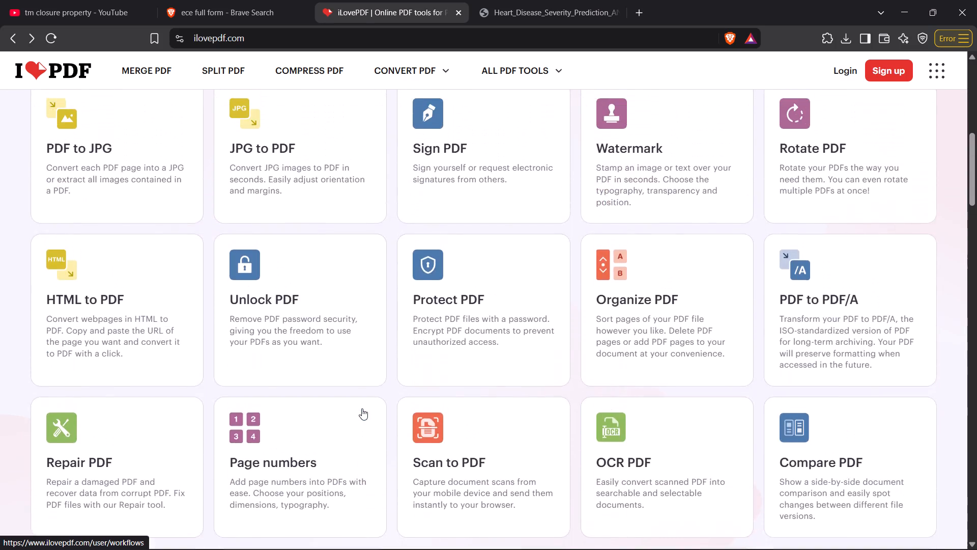
scroll(362, 408, "up", 4)
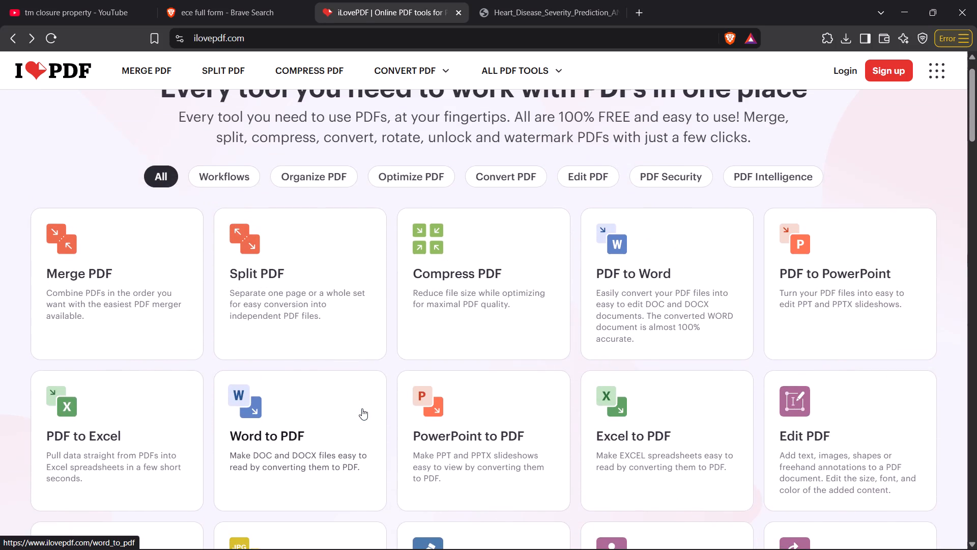
scroll(362, 408, "down", 6)
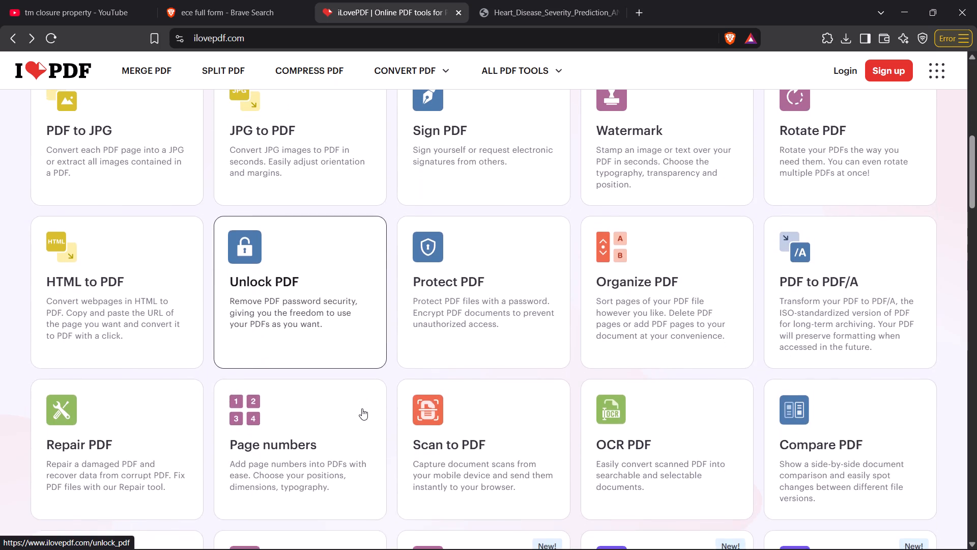
scroll(362, 408, "down", 4)
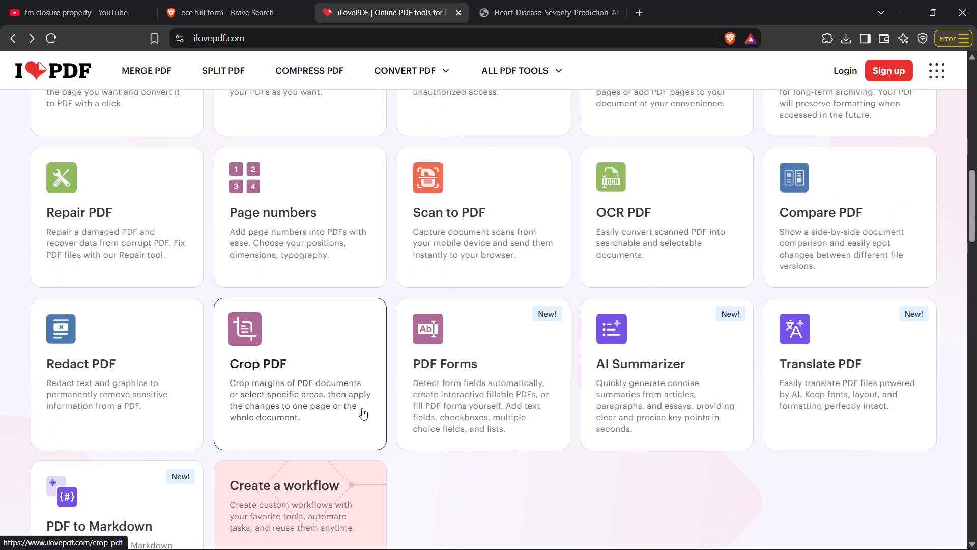
scroll(362, 408, "down", 1)
scroll(362, 408, "right", 1)
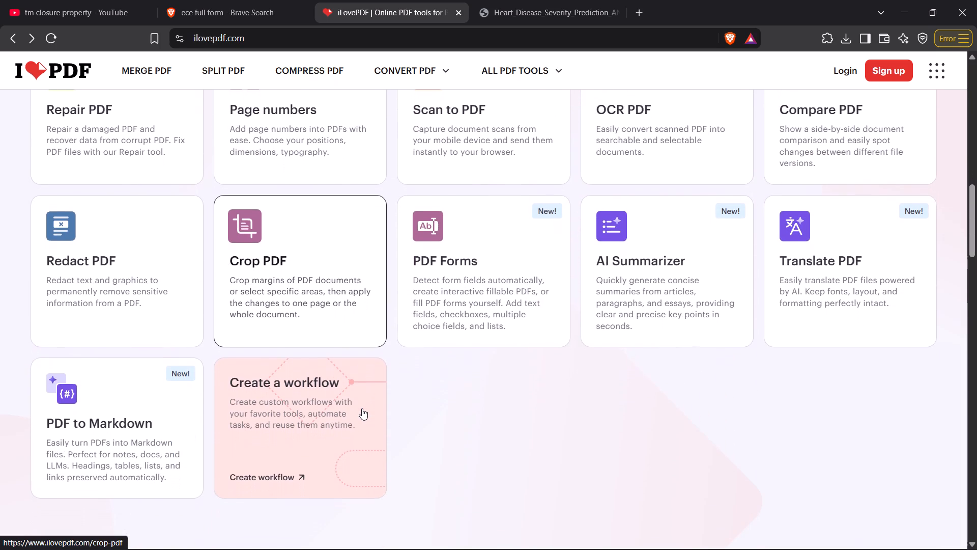
scroll(362, 408, "right", 1)
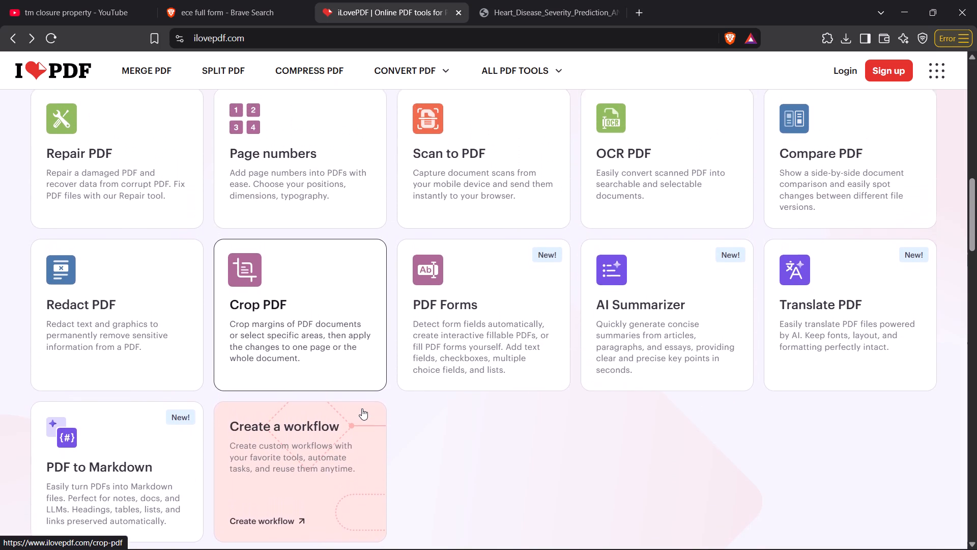
scroll(362, 408, "right", 1)
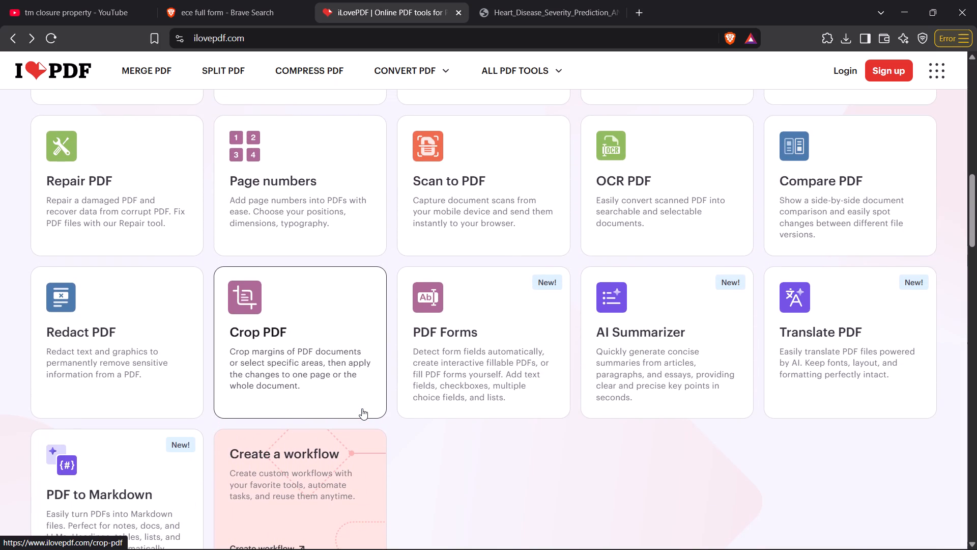
scroll(362, 408, "right", 1)
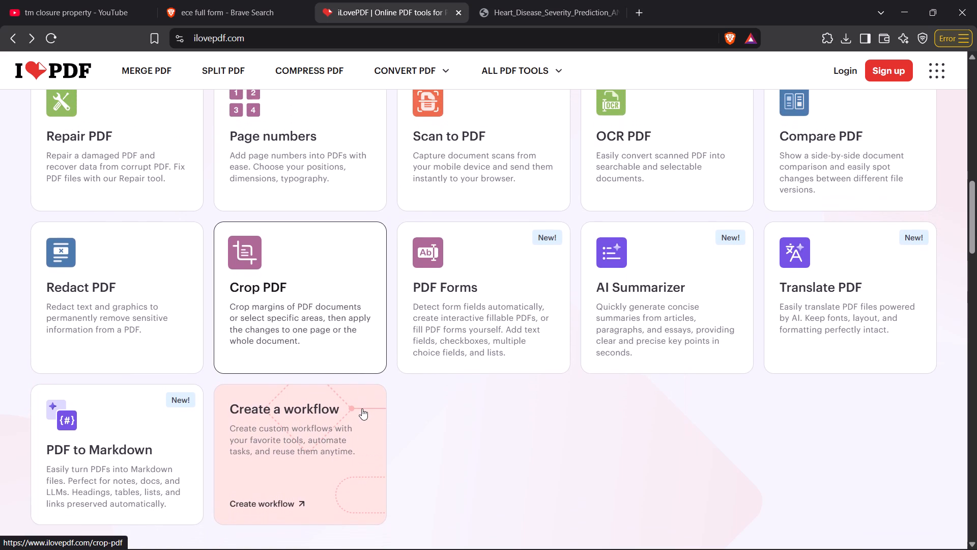
scroll(362, 408, "right", 2)
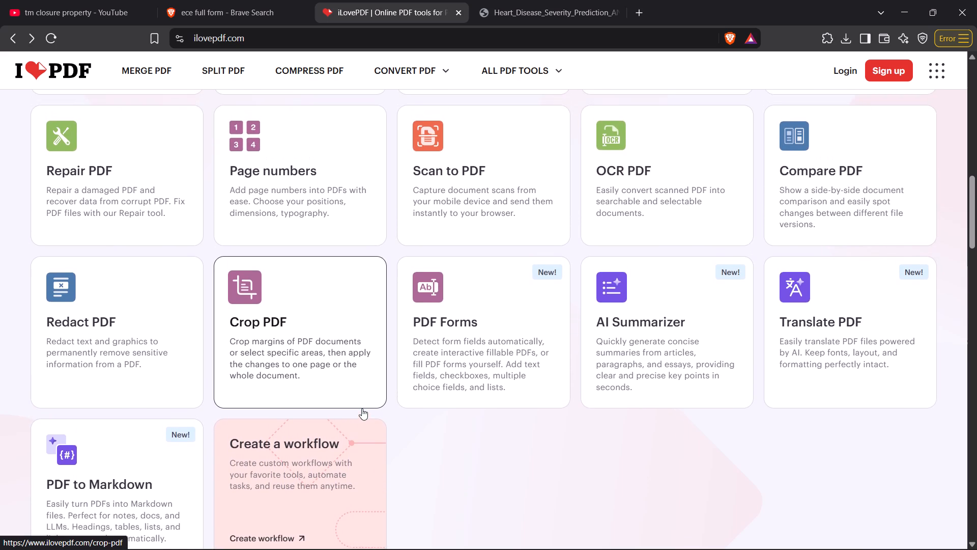
scroll(362, 408, "up", 3)
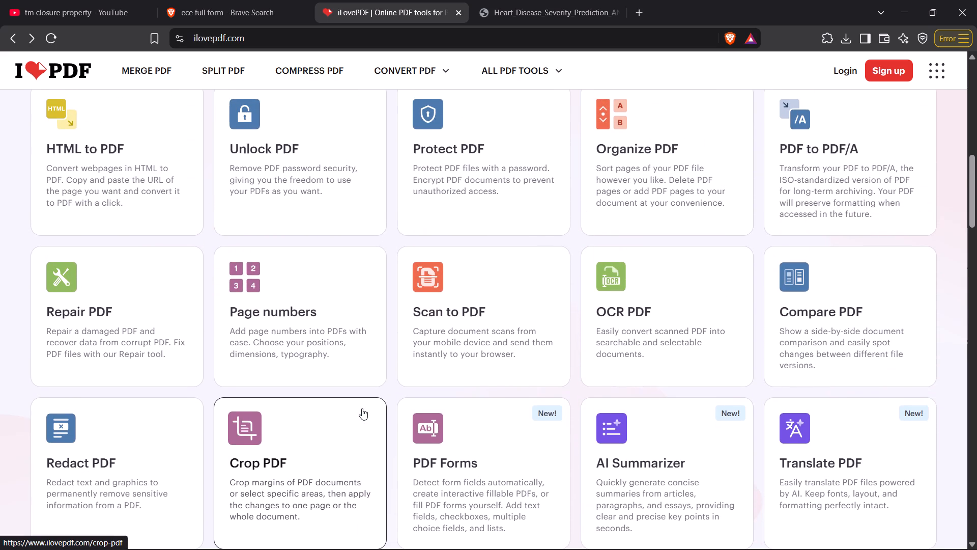
scroll(474, 369, "up", 4)
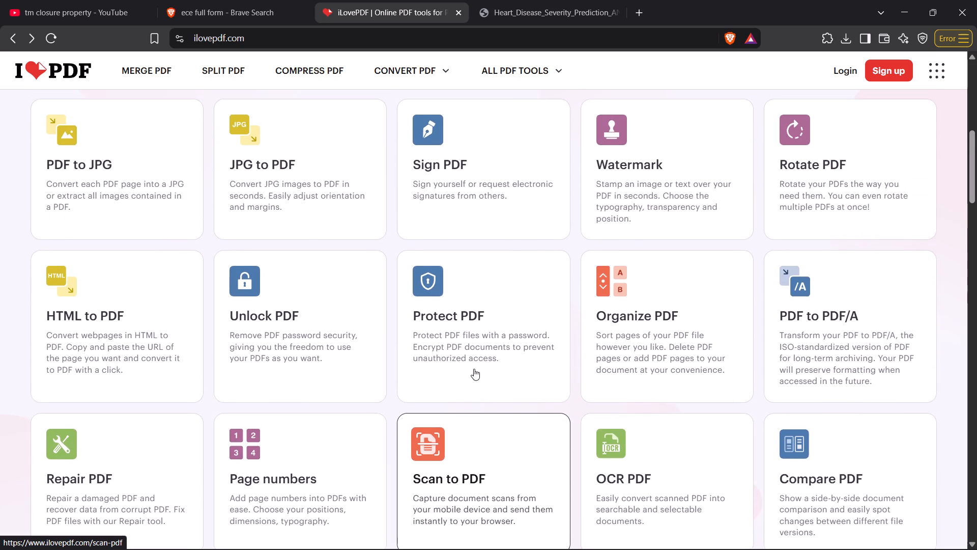
scroll(474, 369, "up", 2)
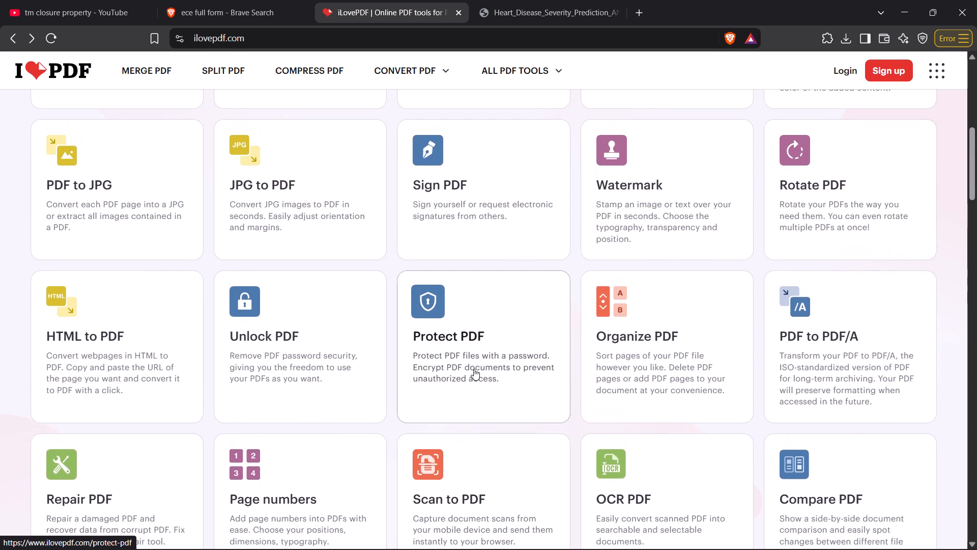
scroll(474, 369, "up", 2)
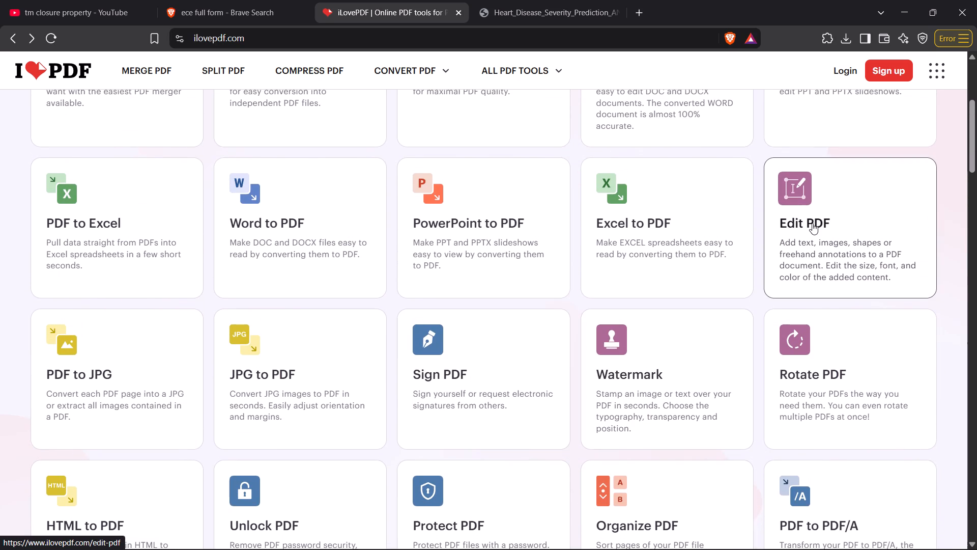
Open the Edit PDF tool and upload Heart_Disease_Severity_Prediction_ANN_Report_2.pdf from the Downloads\Documents folder.
left_click(812, 223)
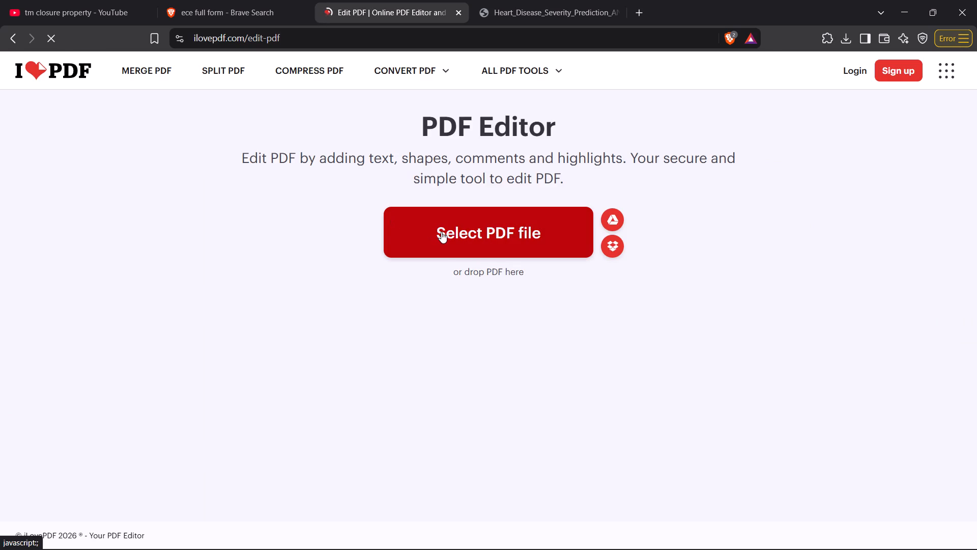
left_click(441, 232)
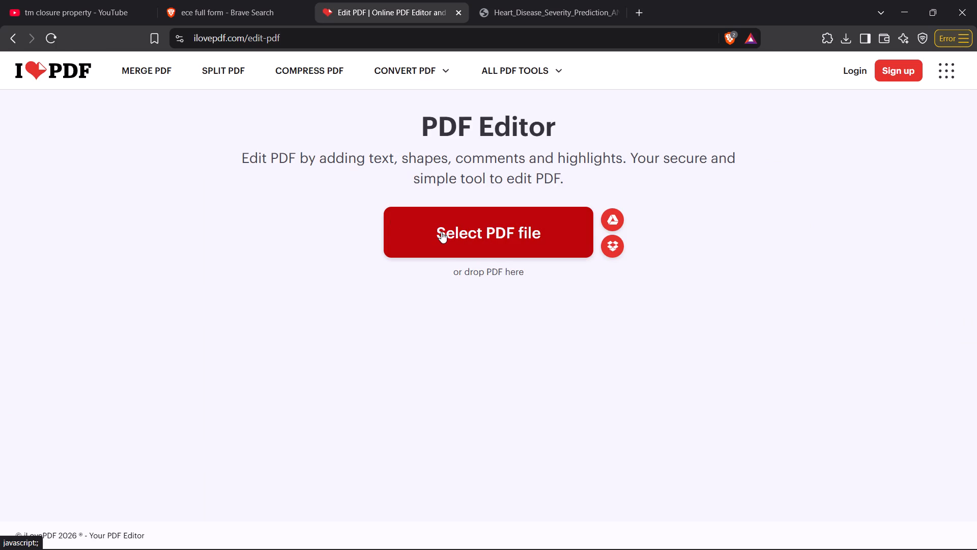
left_click(441, 232)
key("ctrl+v")
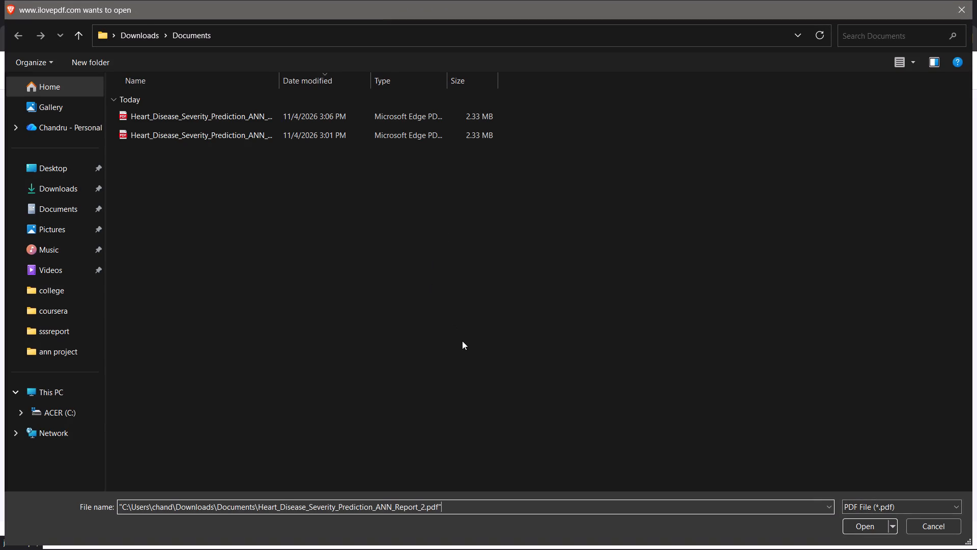
key("Return")
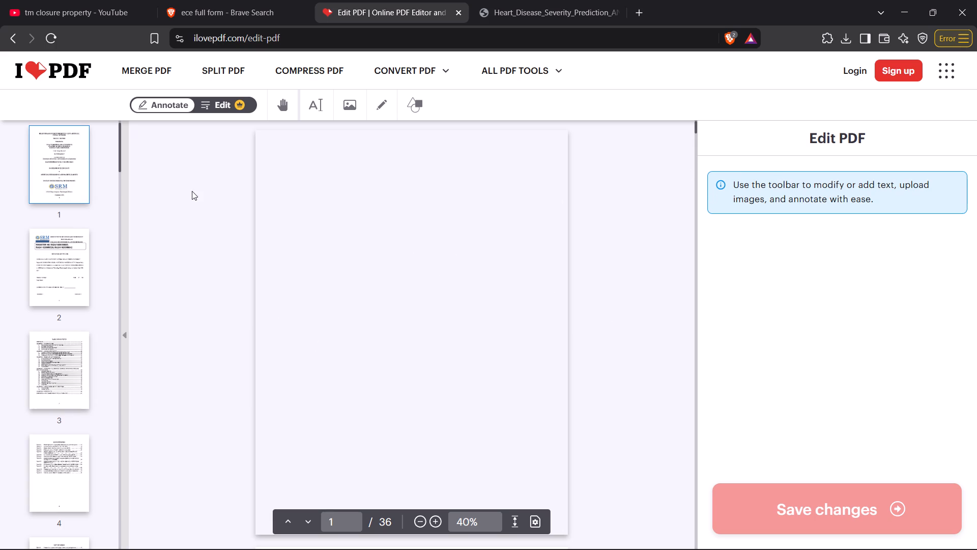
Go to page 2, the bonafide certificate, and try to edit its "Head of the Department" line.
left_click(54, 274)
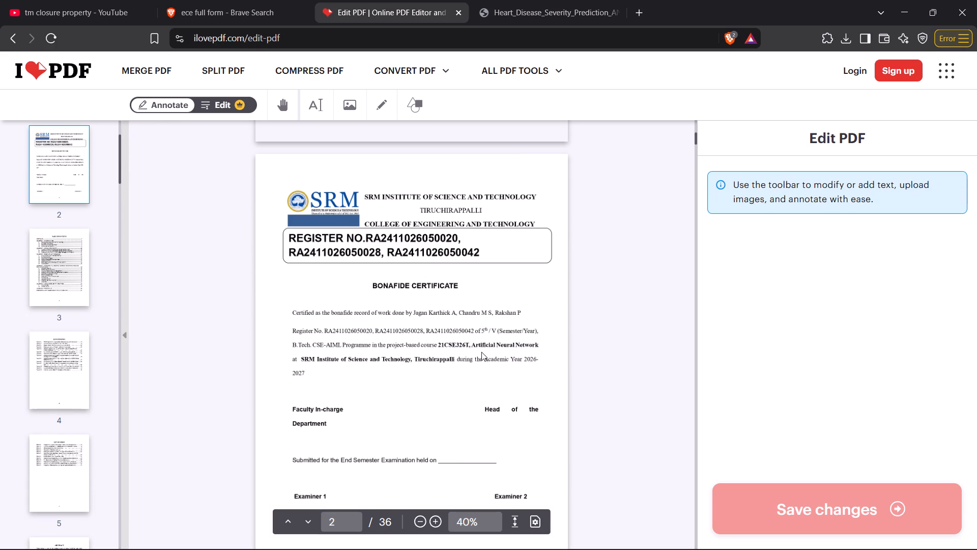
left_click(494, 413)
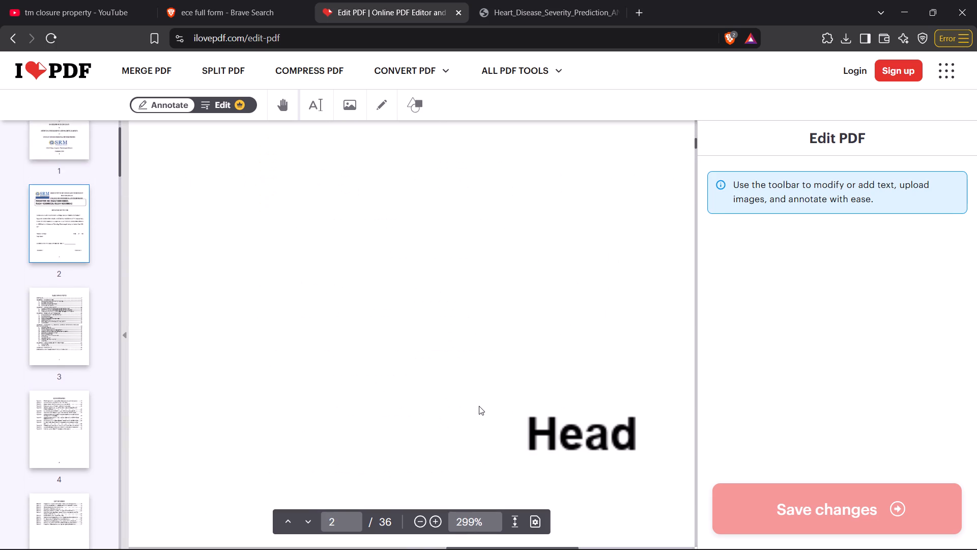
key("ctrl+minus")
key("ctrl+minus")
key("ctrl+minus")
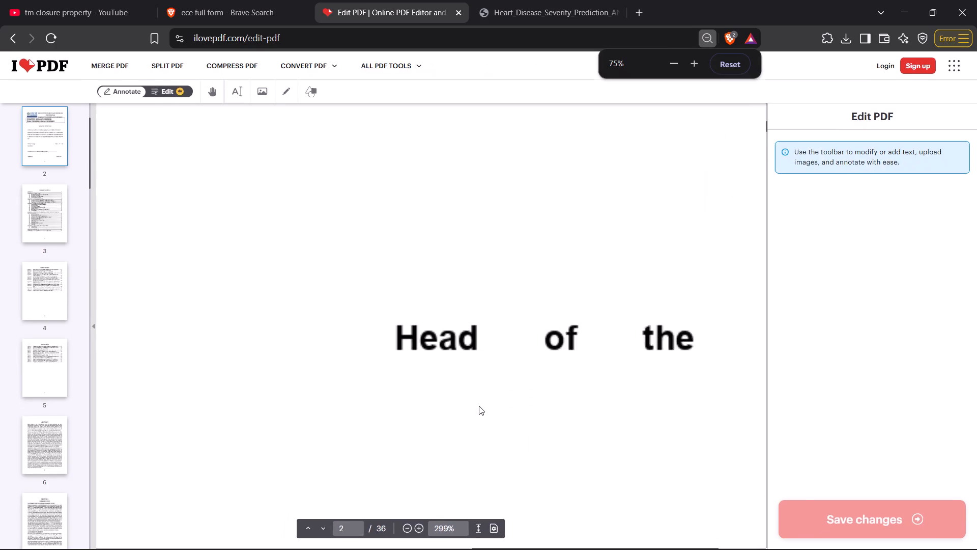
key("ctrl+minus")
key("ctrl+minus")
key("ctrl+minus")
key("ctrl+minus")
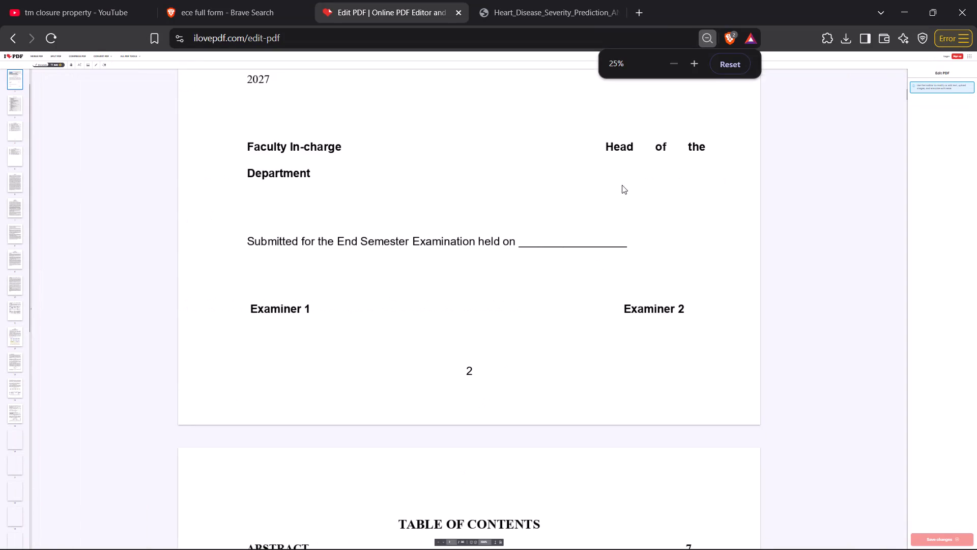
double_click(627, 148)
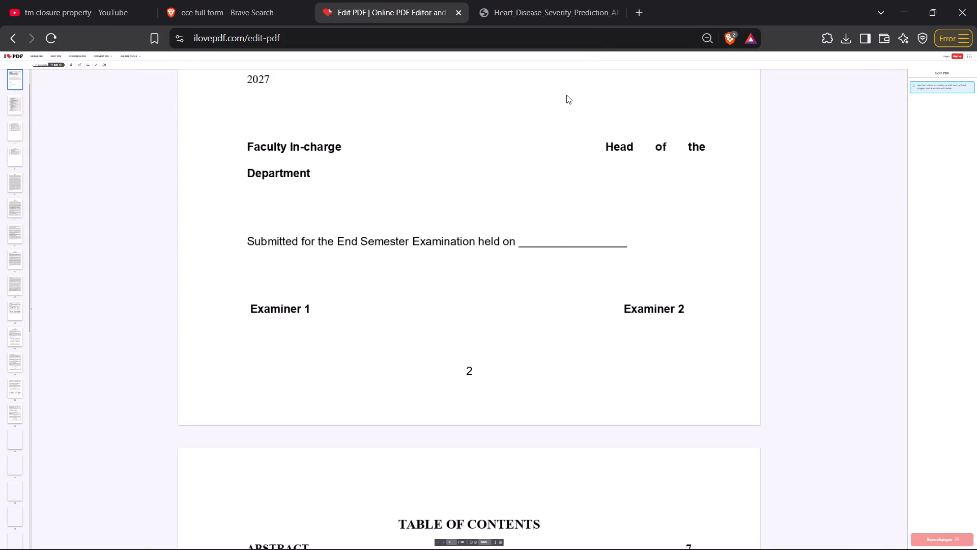
Search the web for "pdf editor" in a new tab and open Sejda's online PDF editor.
left_click(640, 14)
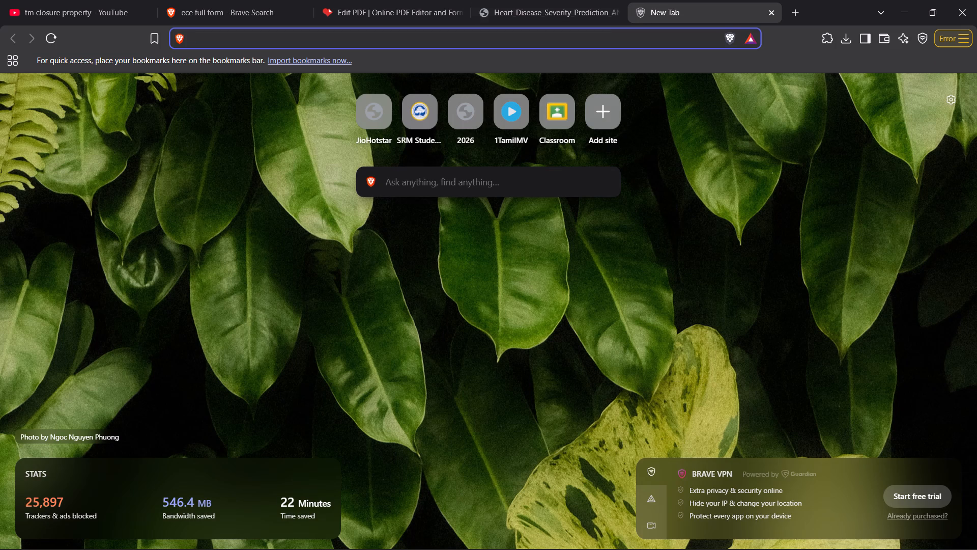
type("pdf edi")
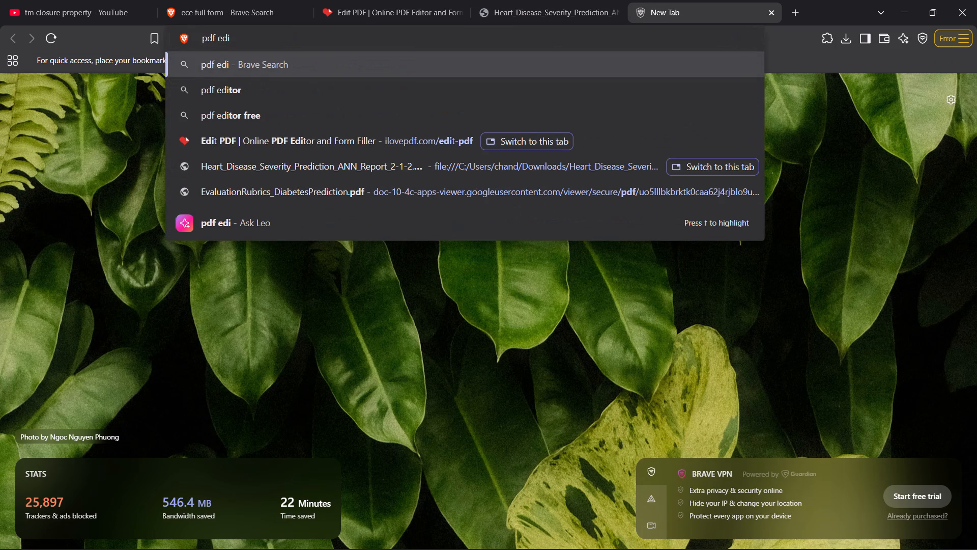
key("Down")
key("Return")
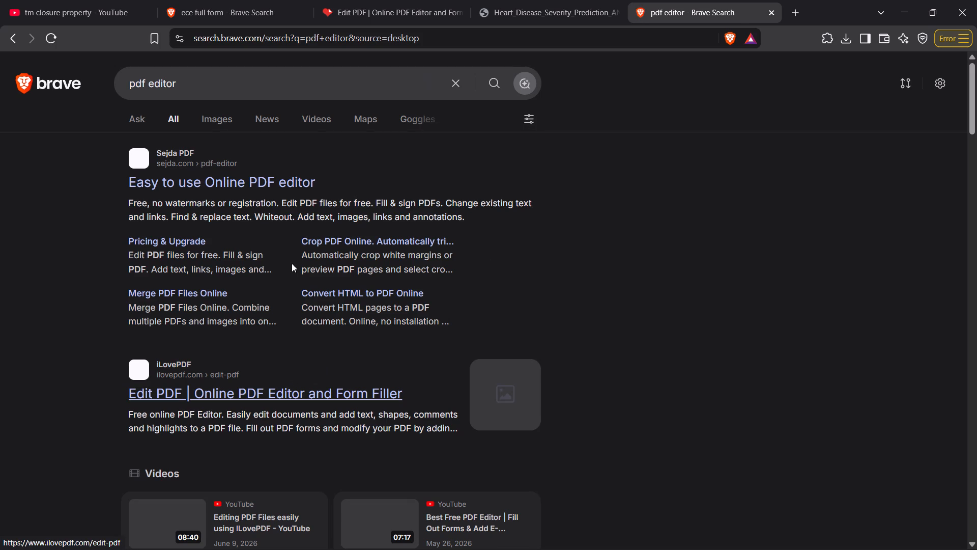
left_click(276, 183)
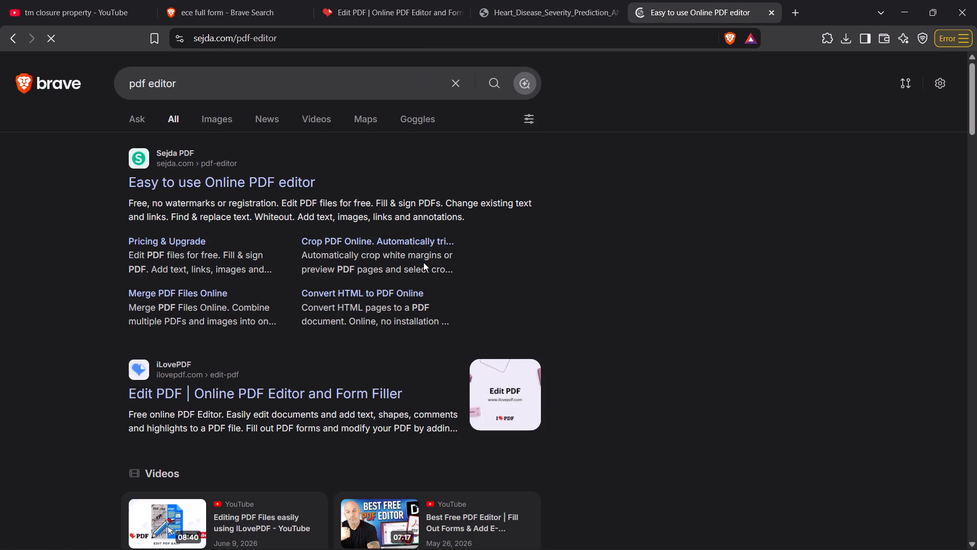
Upload Heart_Disease_Severity_Prediction_ANN_Report_2.pdf from the Downloads\Documents folder to the Sejda editor.
left_click(458, 289)
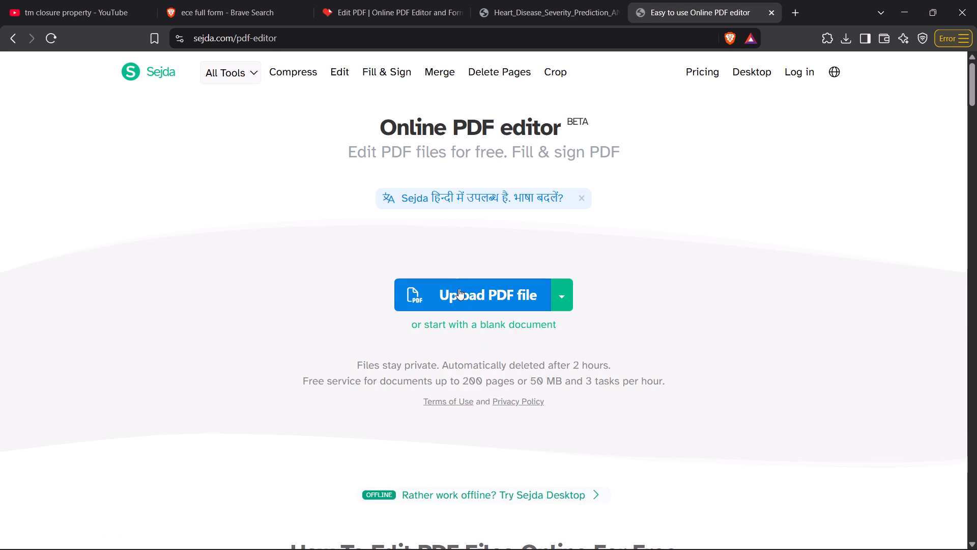
key("ctrl+v")
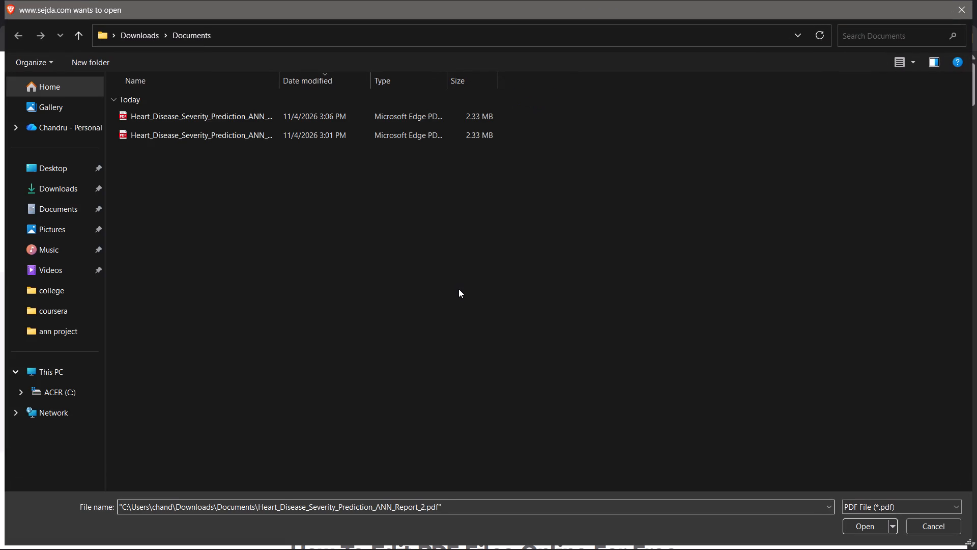
key("Return")
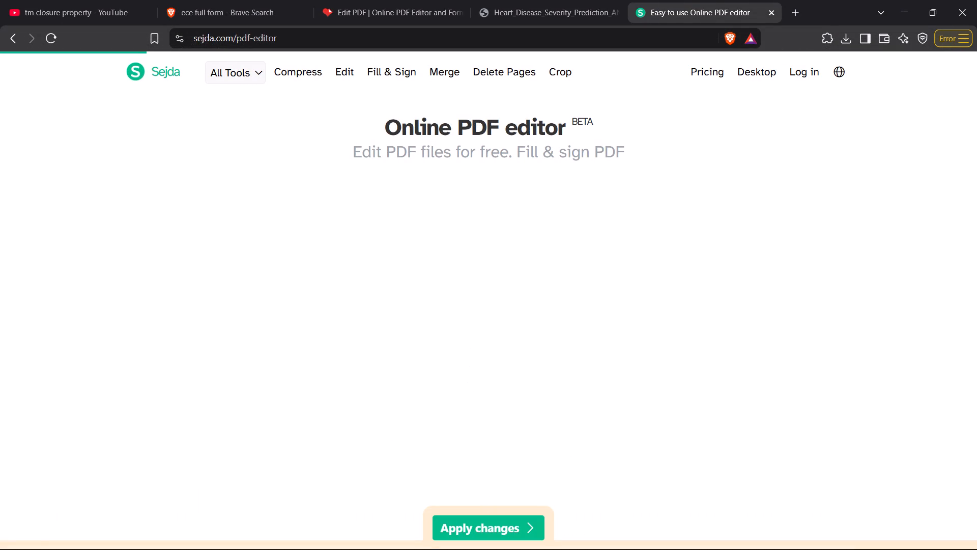
Go to the bonafide certificate on page 2 and remove the leading space from the "Head of the" text.
scroll(628, 252, "down", 1)
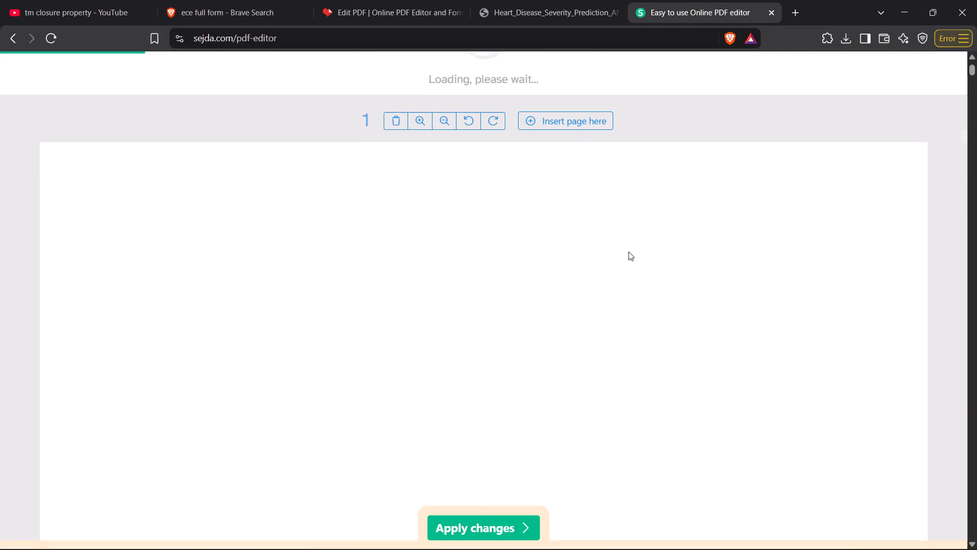
scroll(628, 252, "down", 1)
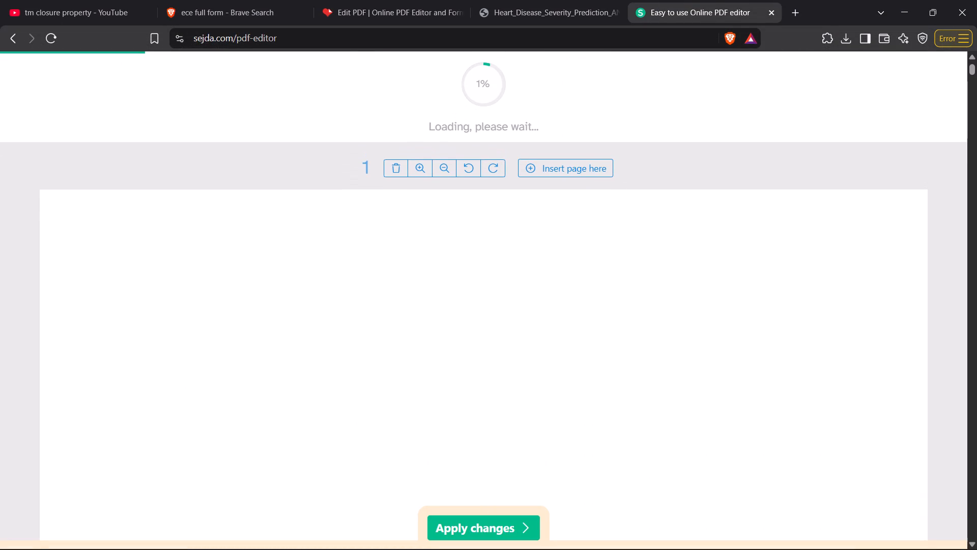
scroll(628, 252, "down", 4)
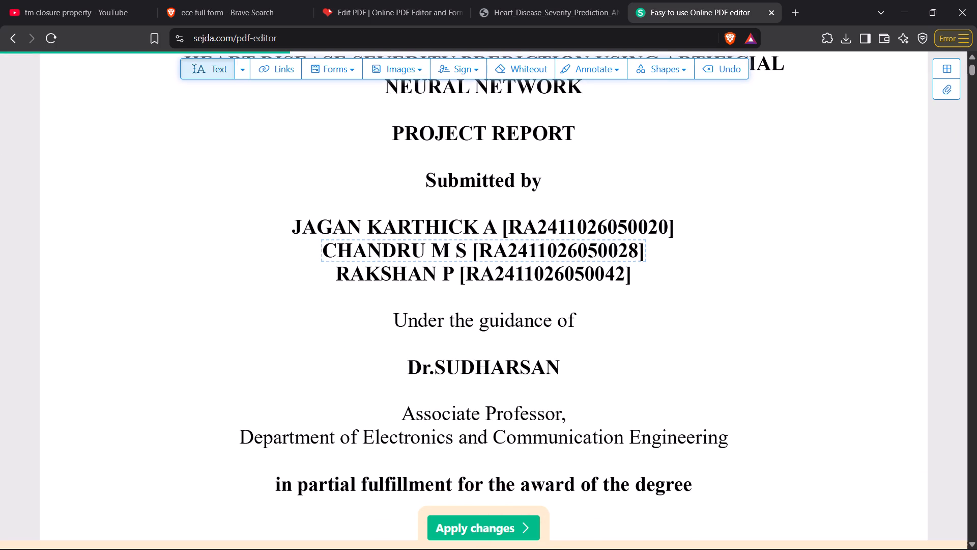
scroll(628, 252, "down", 9)
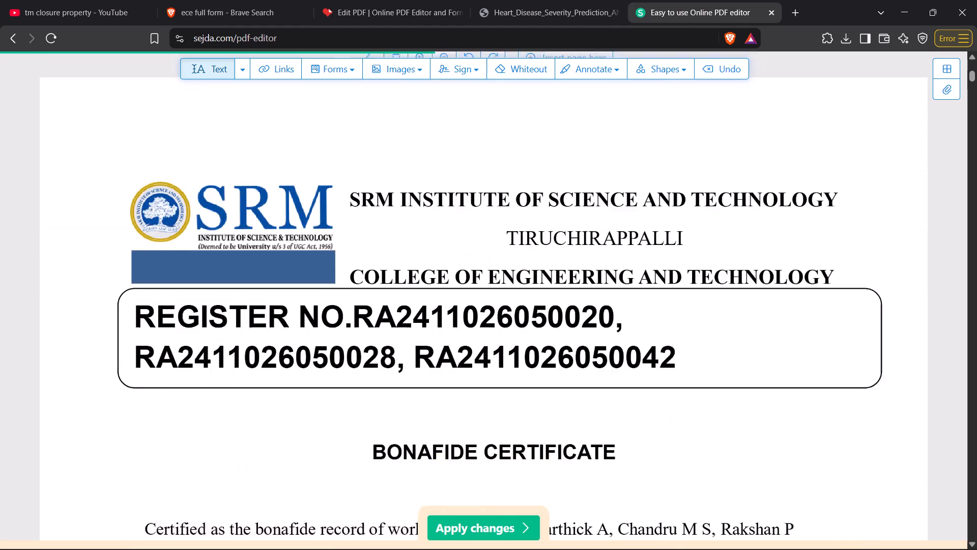
scroll(628, 252, "down", 3)
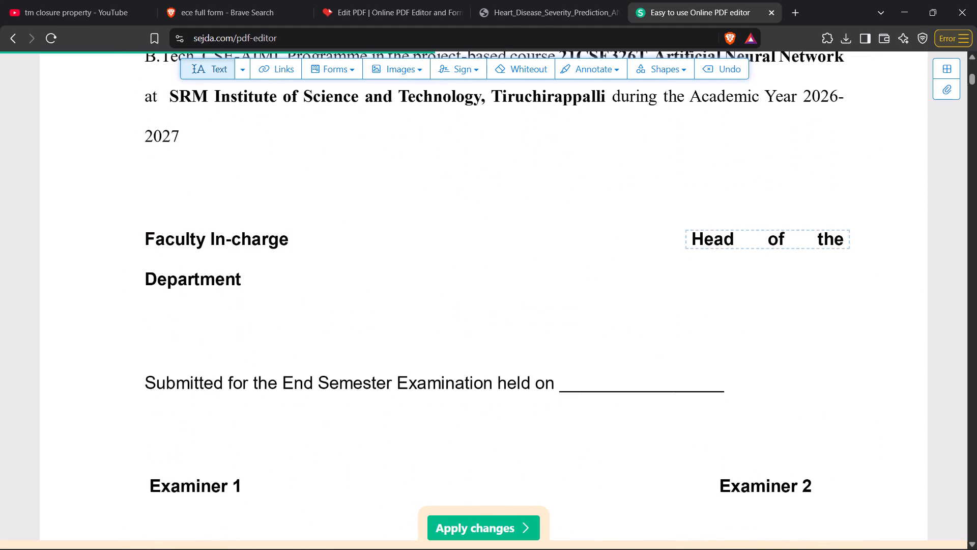
left_click(725, 248)
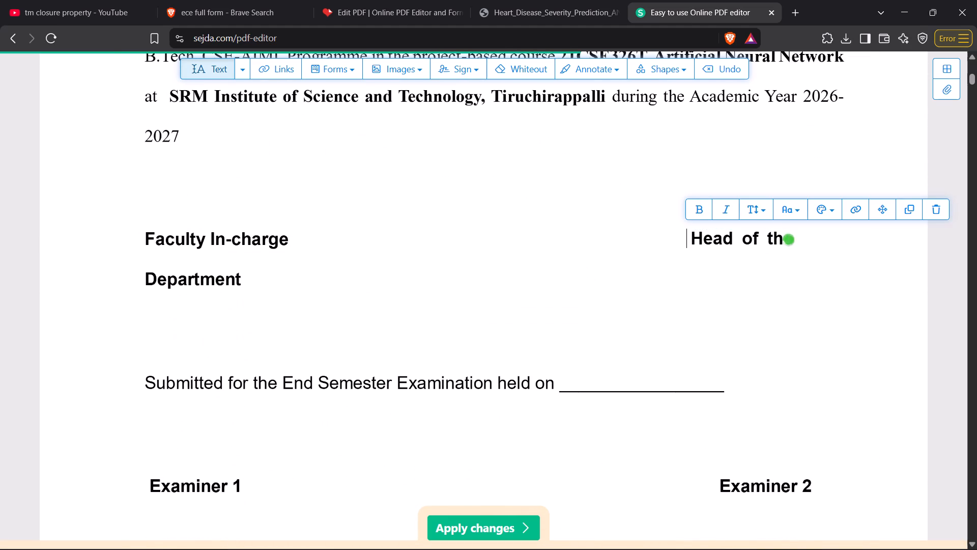
key("BackSpace")
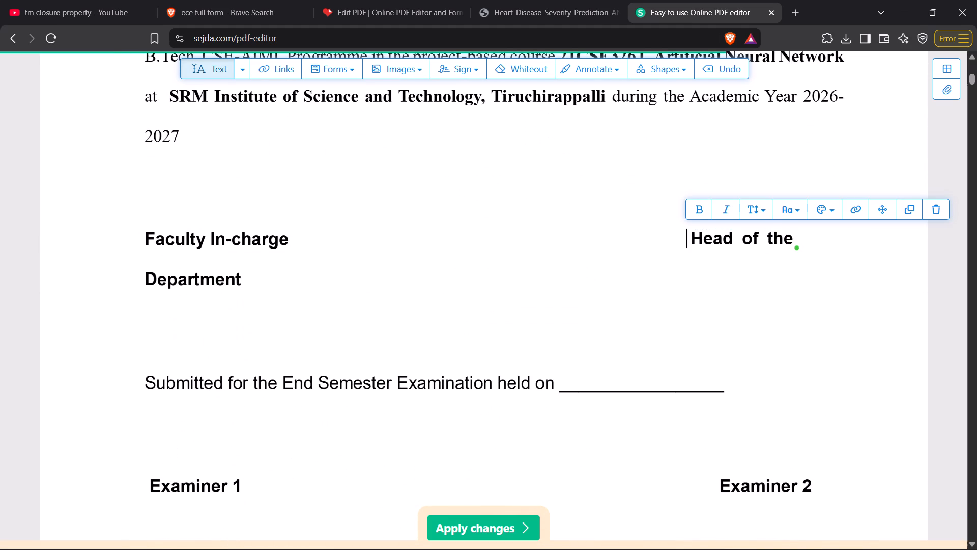
key("Right")
key("BackSpace")
key("BackSpace")
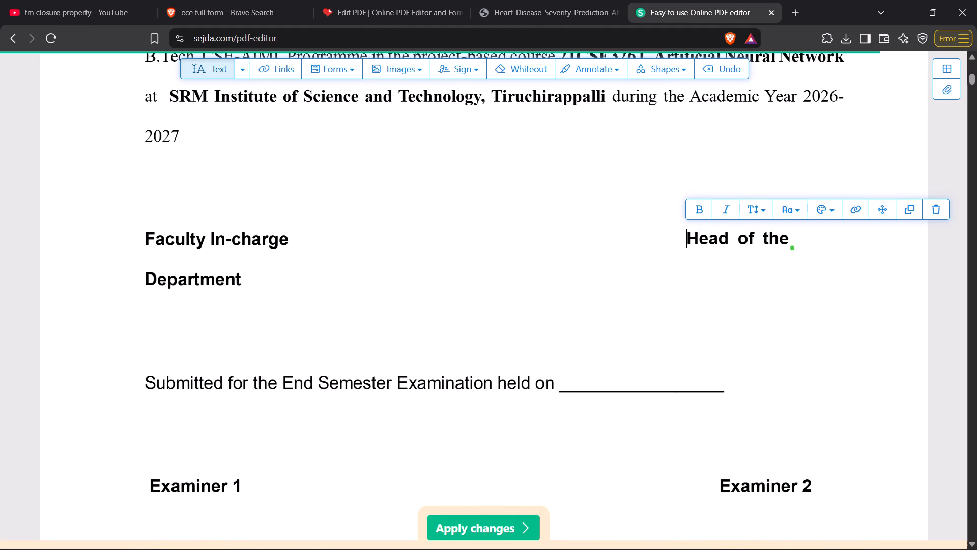
key("BackSpace")
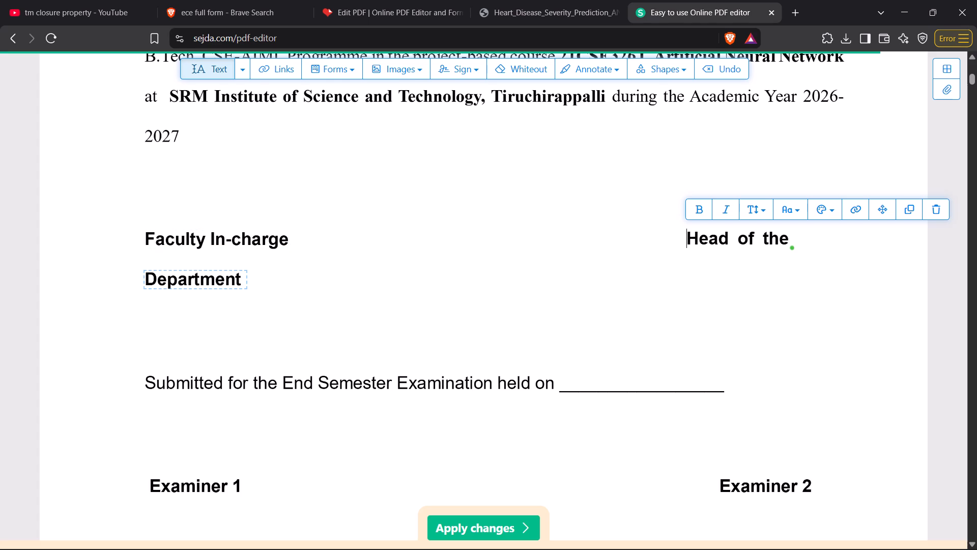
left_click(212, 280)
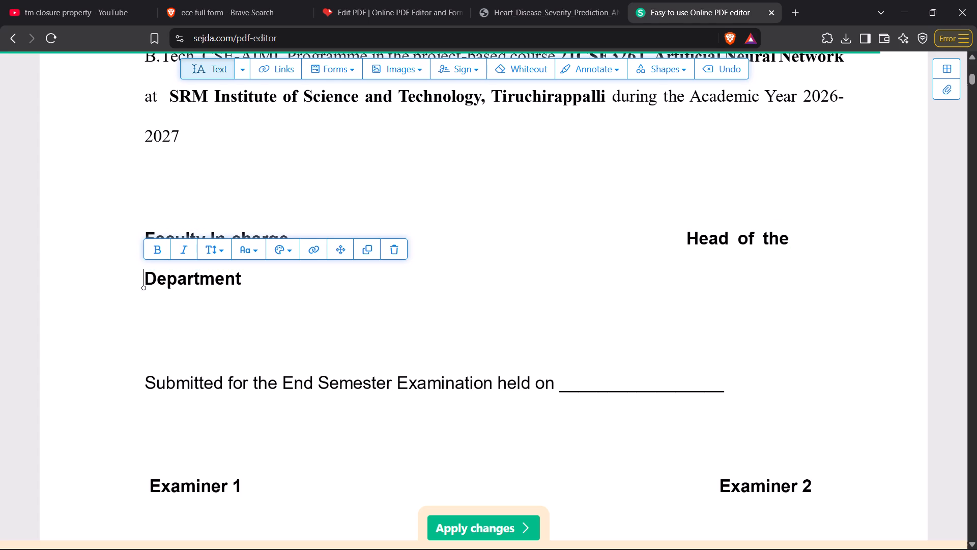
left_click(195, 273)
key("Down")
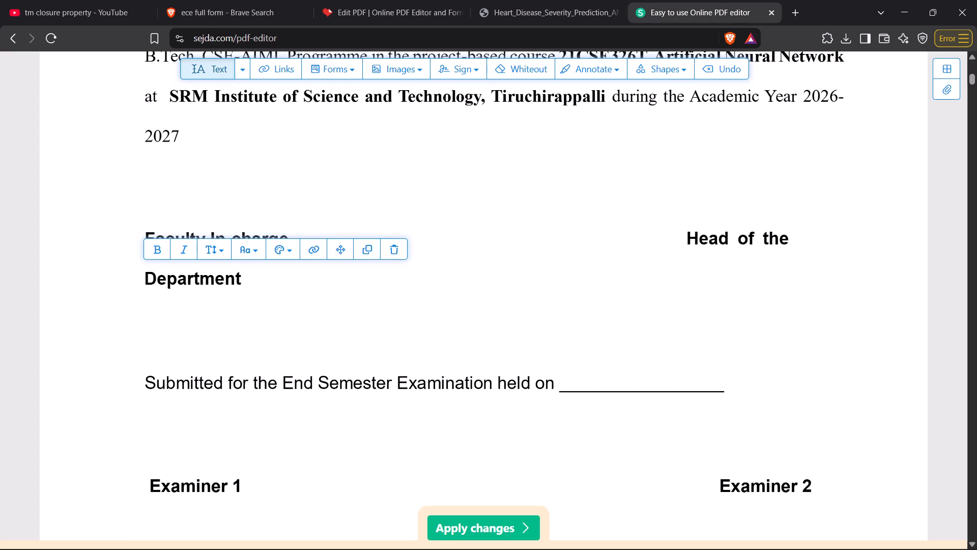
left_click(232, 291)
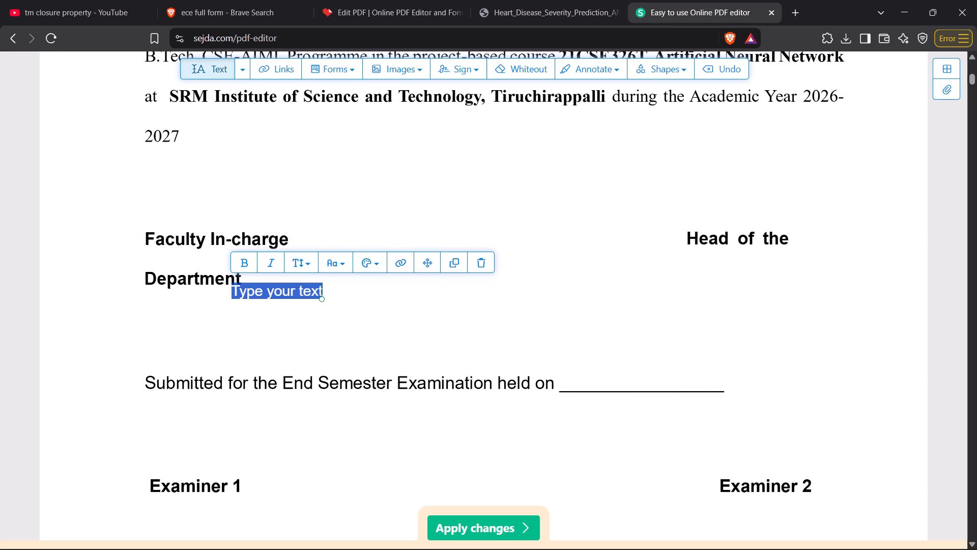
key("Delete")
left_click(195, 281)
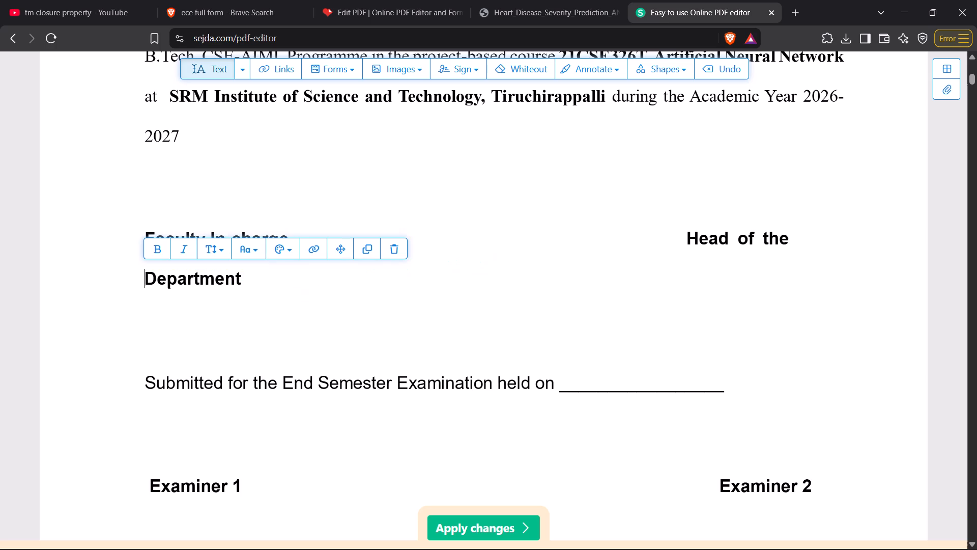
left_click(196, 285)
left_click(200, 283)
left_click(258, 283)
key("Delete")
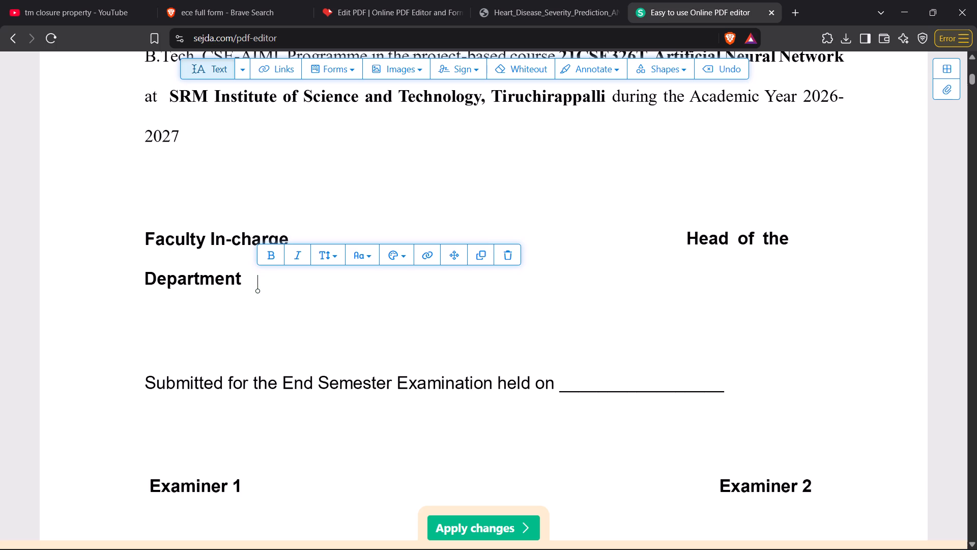
Move the word "Department" up beside "Head of the" and add a space before it so the line reads "Head of the Department".
left_click_drag(209, 288, 485, 255)
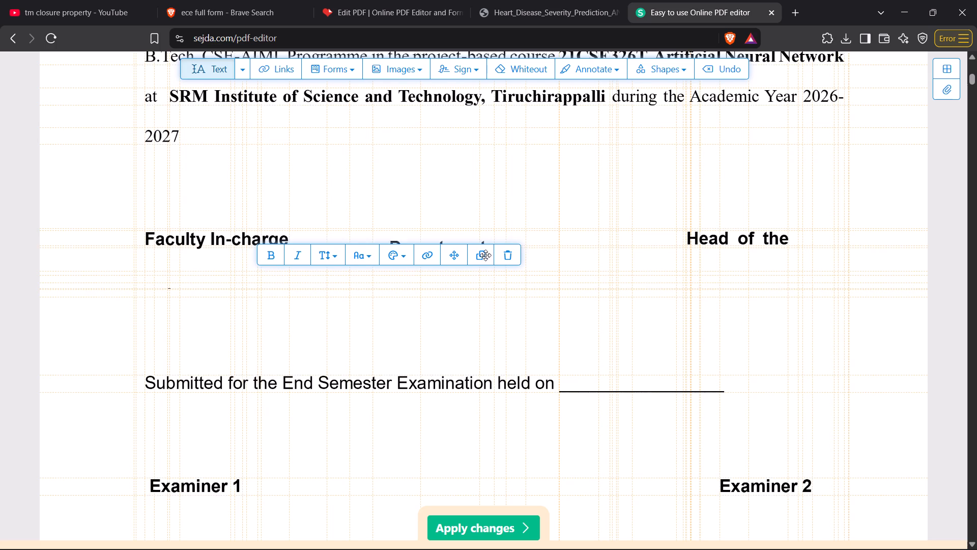
left_click_drag(485, 255, 847, 246)
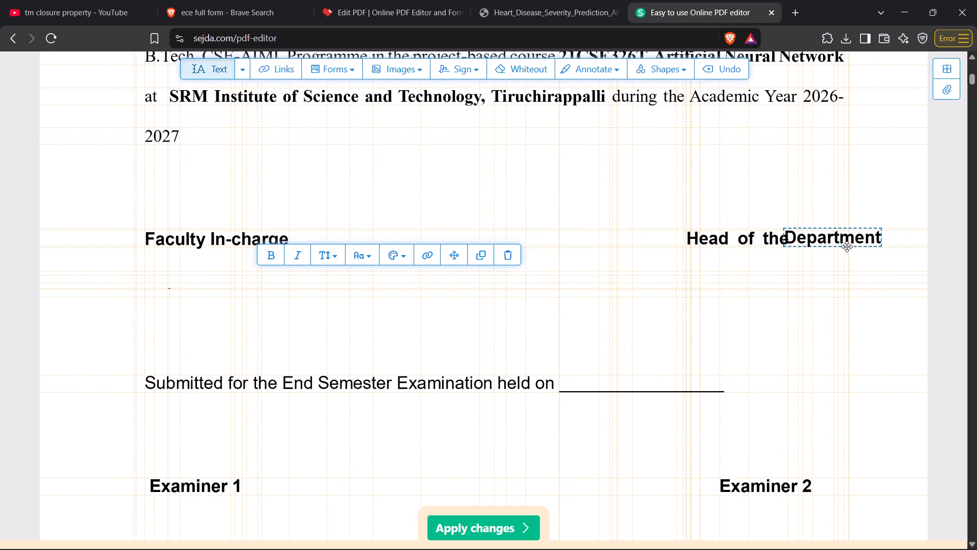
left_click_drag(847, 246, 855, 248)
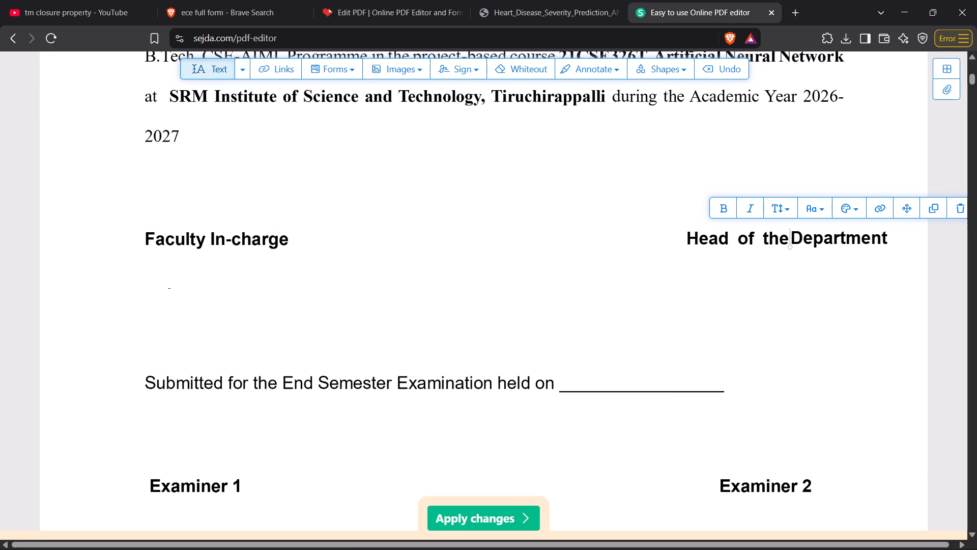
key("Right")
key("Left")
key("Left")
key("space")
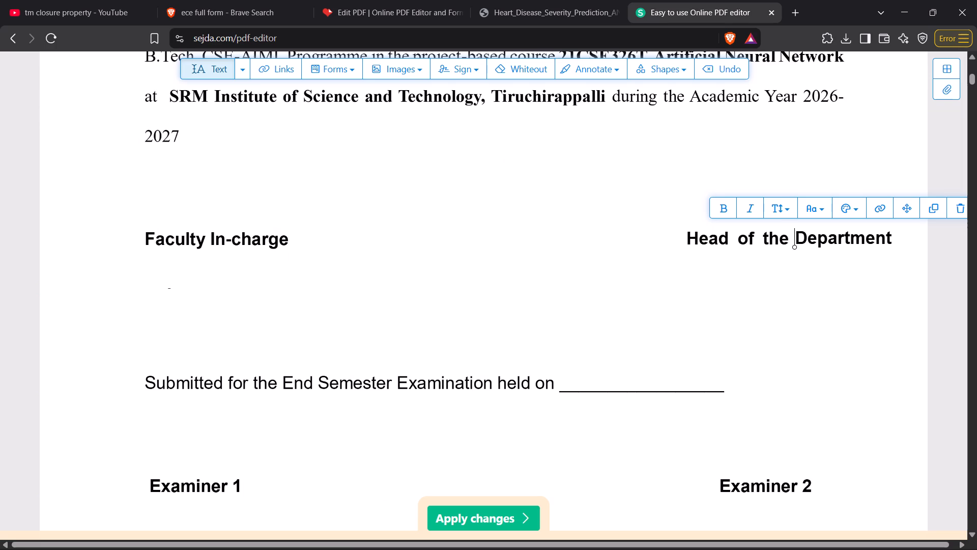
key("Left")
Apply the changes to generate the edited PDF.
key("ctrl+s")
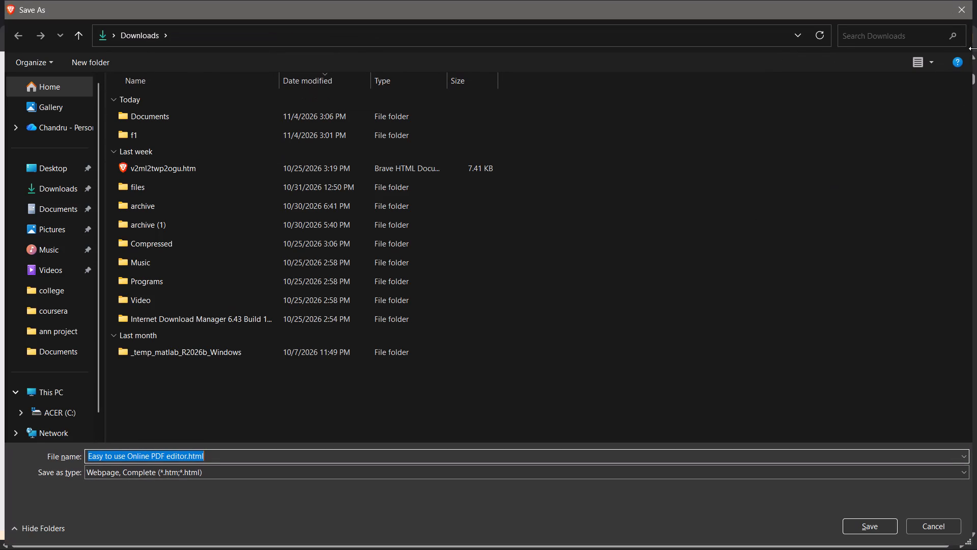
left_click(966, 15)
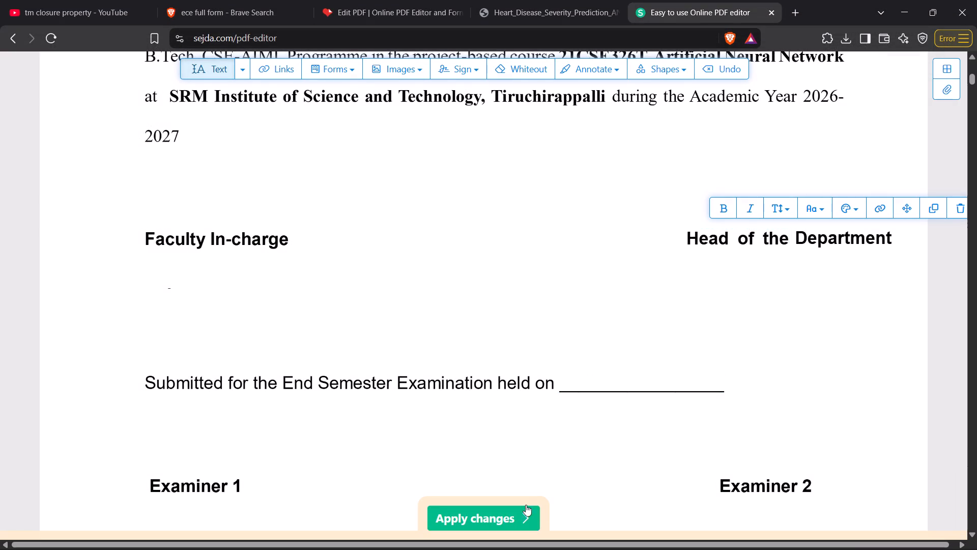
left_click(499, 518)
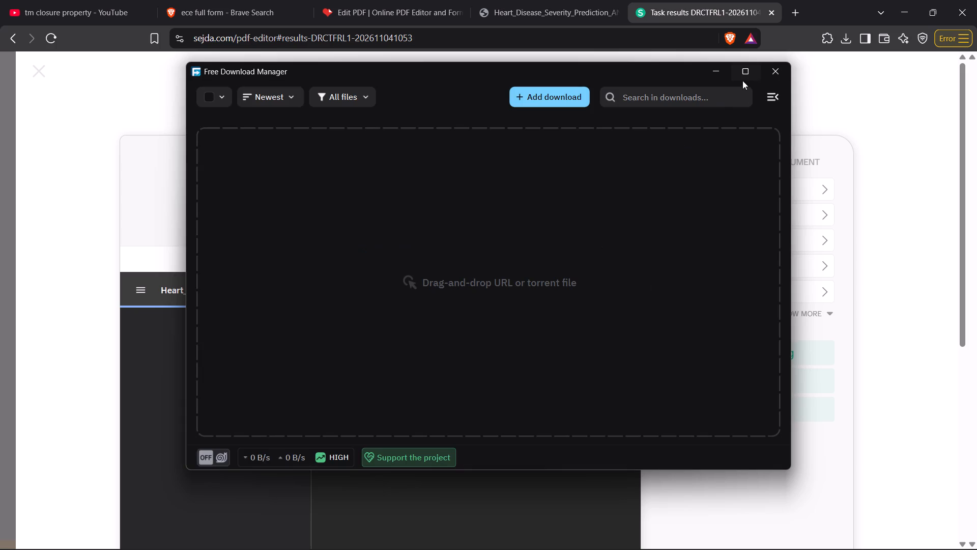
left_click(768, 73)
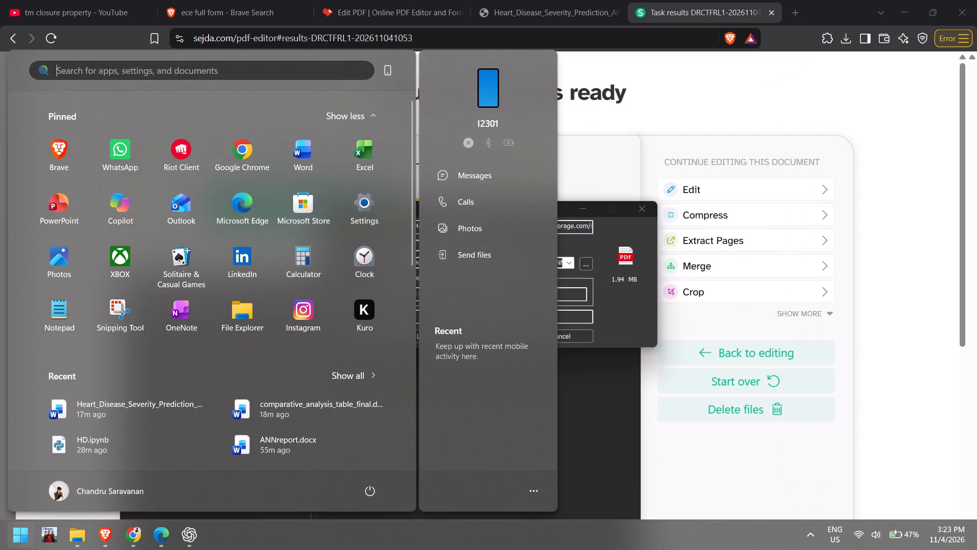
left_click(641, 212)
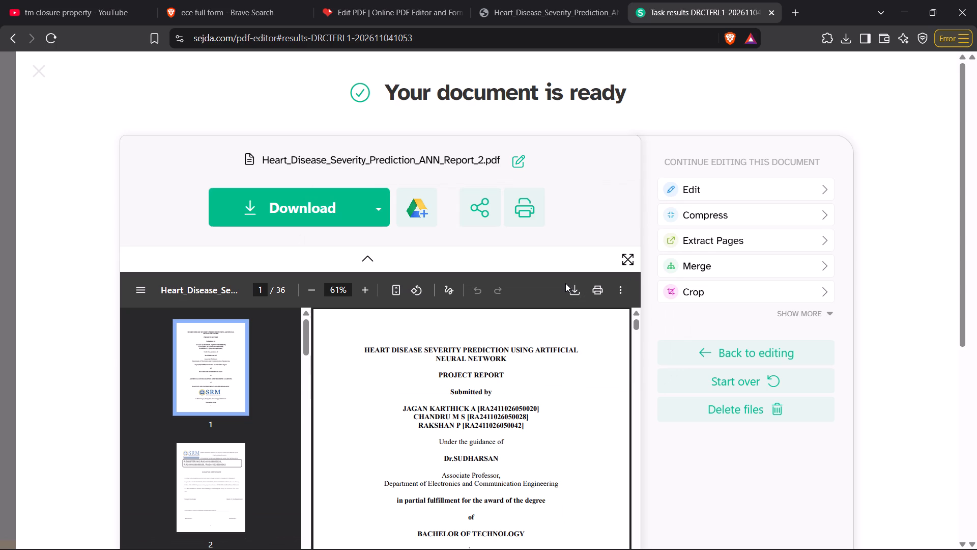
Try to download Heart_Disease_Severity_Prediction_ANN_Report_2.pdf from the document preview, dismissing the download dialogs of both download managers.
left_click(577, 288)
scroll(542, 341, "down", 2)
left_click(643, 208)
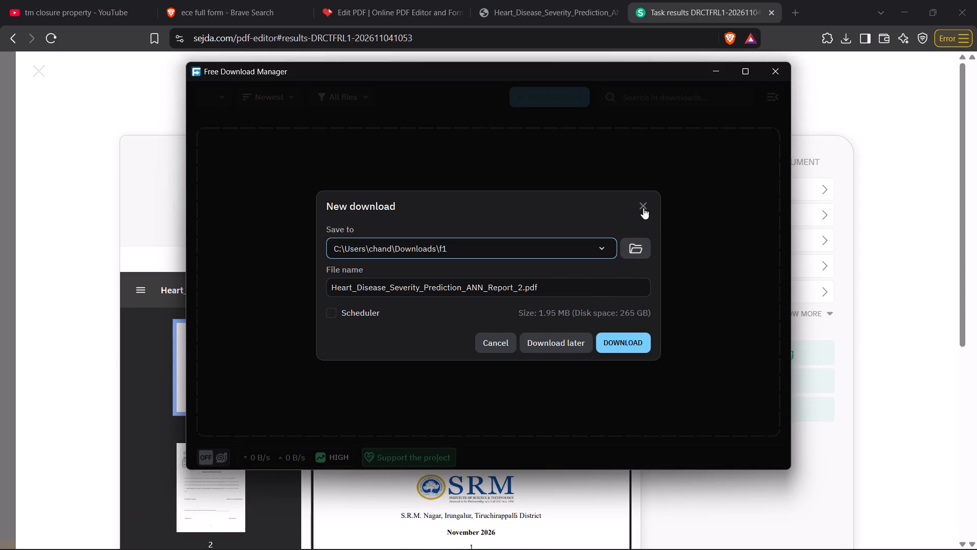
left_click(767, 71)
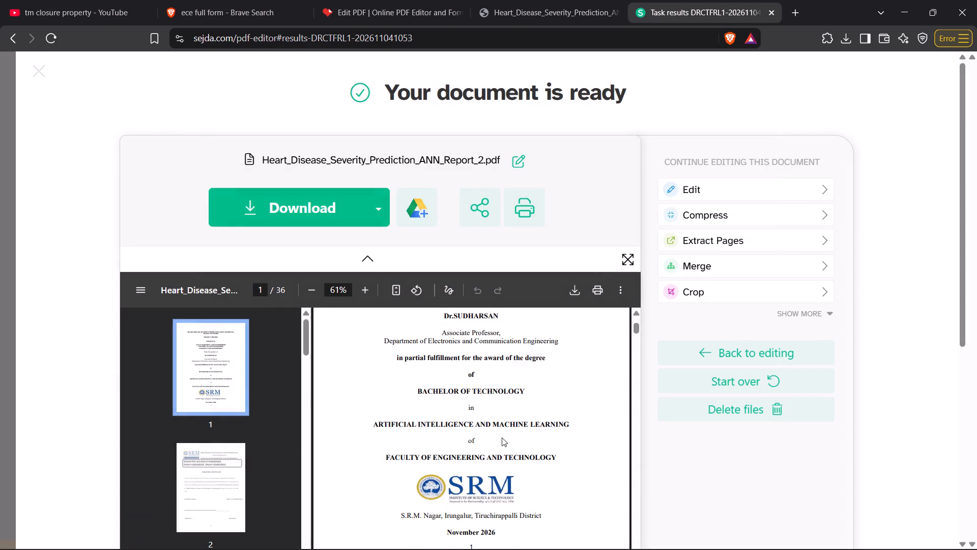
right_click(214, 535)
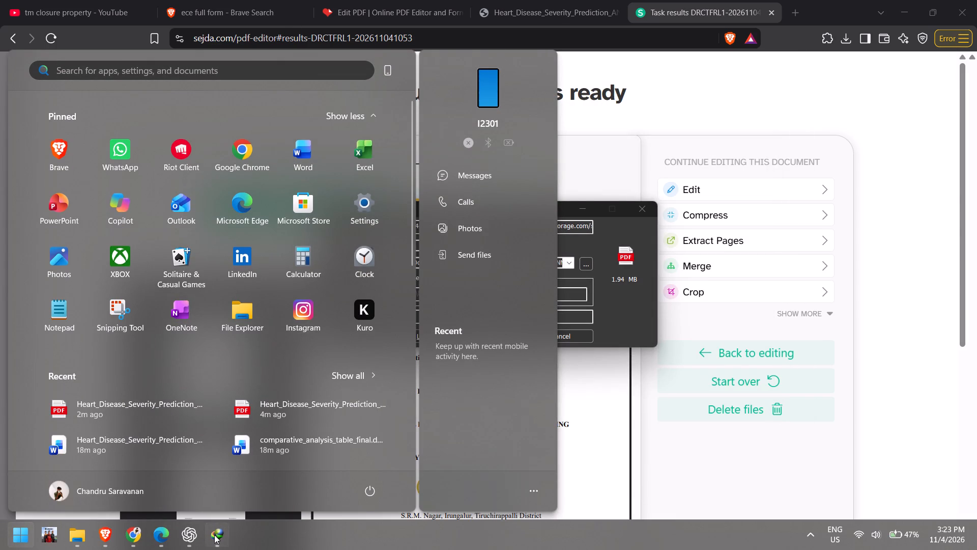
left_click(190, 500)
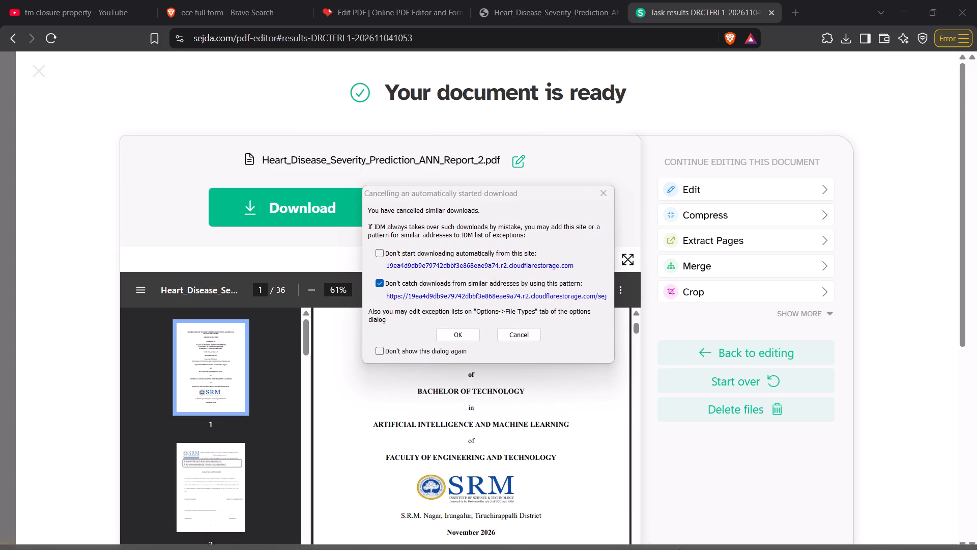
Open Task Manager and search the running processes for "free".
key("ctrl+shift+Escape")
key("ctrl+shift+grave")
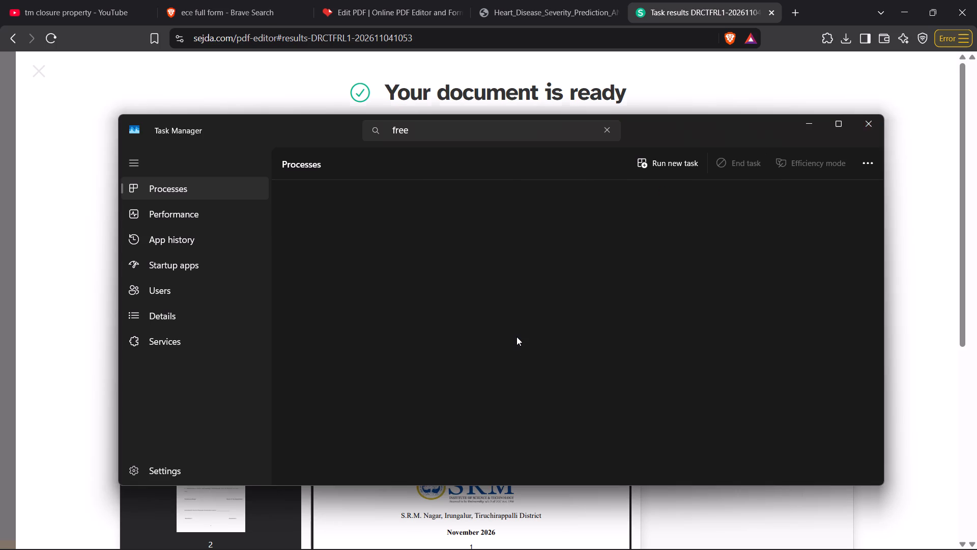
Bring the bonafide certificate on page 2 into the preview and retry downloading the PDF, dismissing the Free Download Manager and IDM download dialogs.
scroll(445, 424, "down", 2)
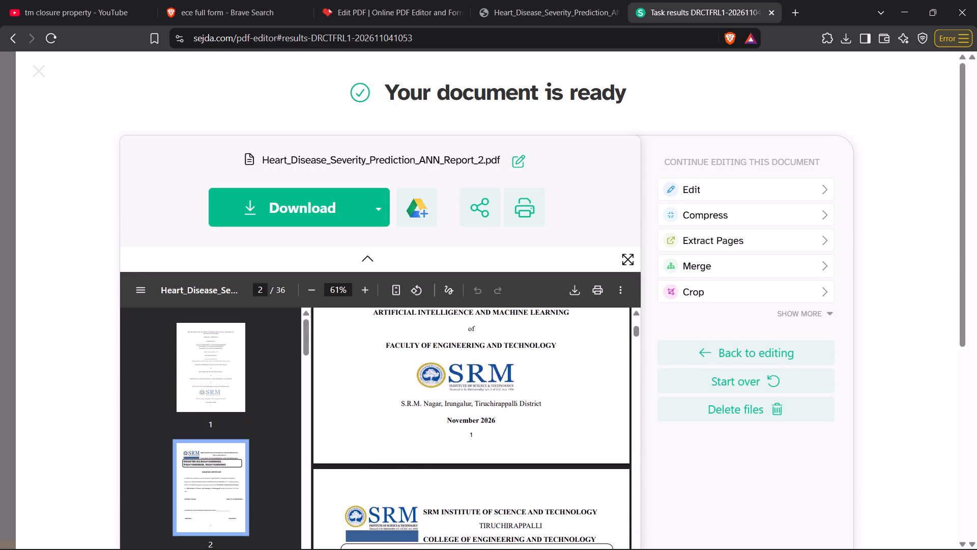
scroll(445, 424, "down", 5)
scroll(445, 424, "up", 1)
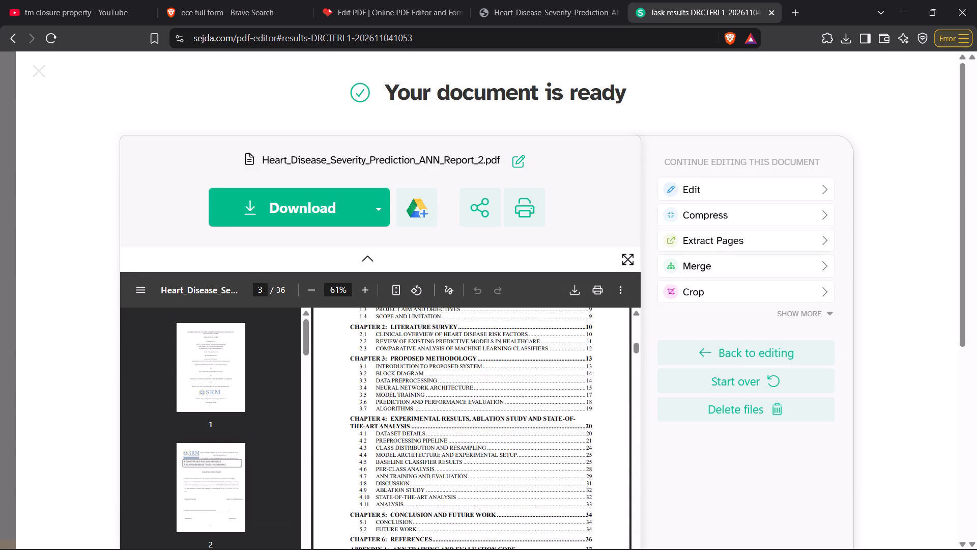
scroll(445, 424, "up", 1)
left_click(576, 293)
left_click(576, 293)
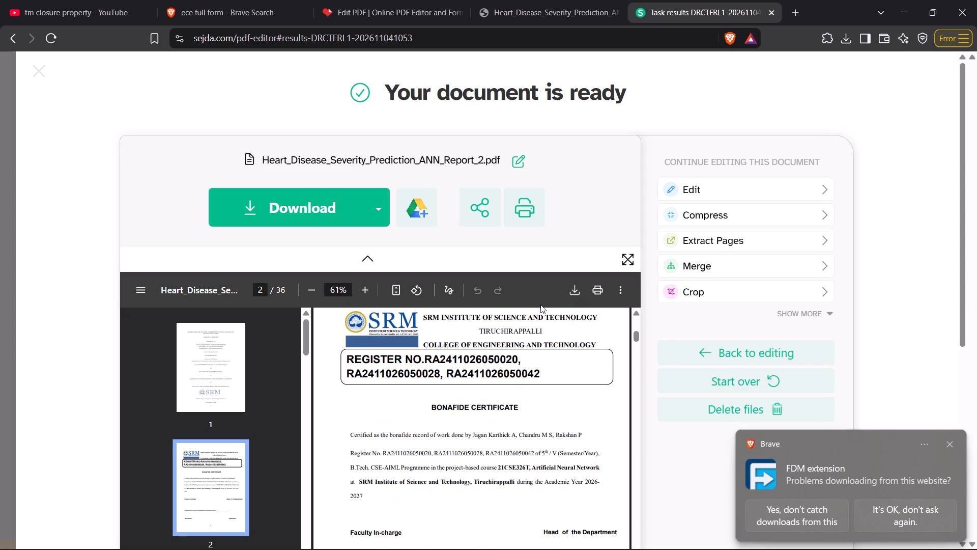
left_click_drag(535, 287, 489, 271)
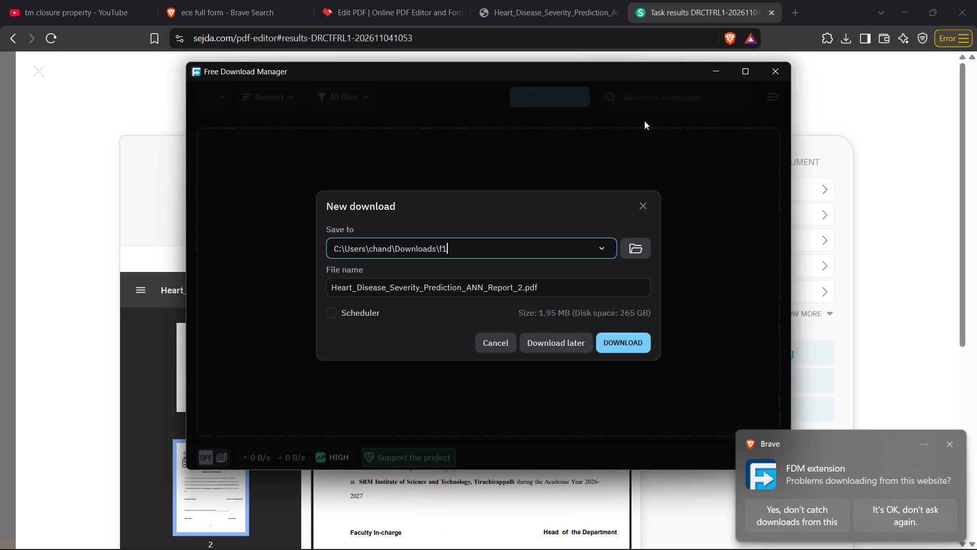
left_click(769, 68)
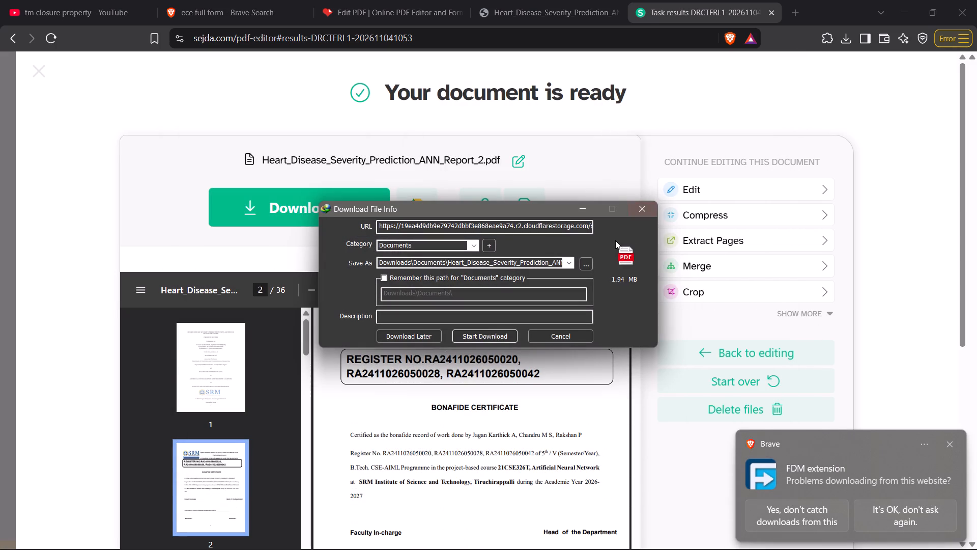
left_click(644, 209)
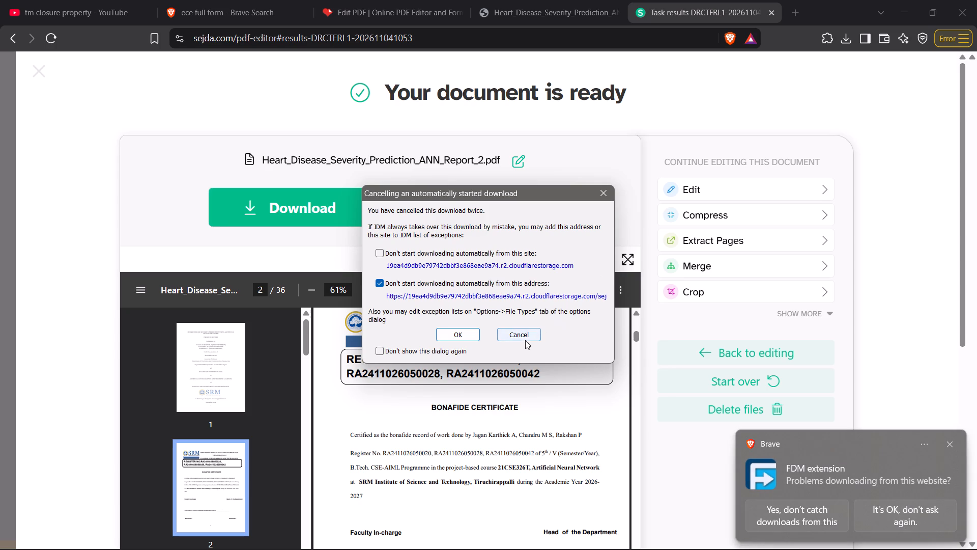
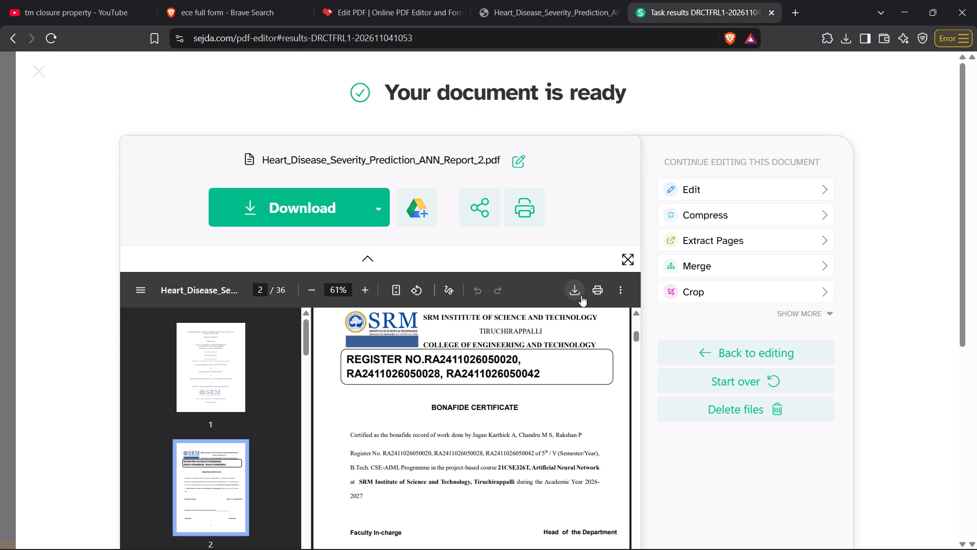
Download the edited PDF from the Sejda preview through IDM into the Documents category, dismiss the app chooser, and view the browser's recent downloads.
left_click(581, 295)
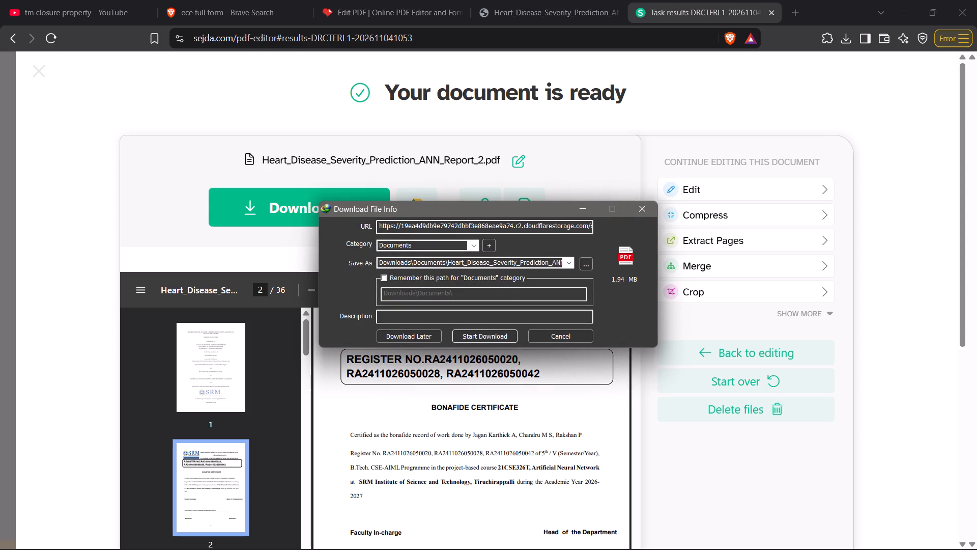
left_click(477, 336)
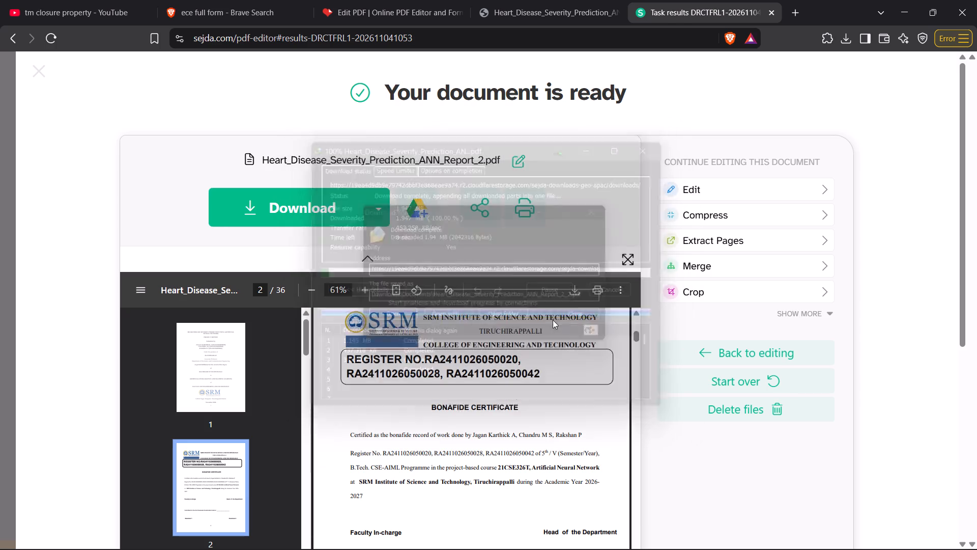
left_click(457, 320)
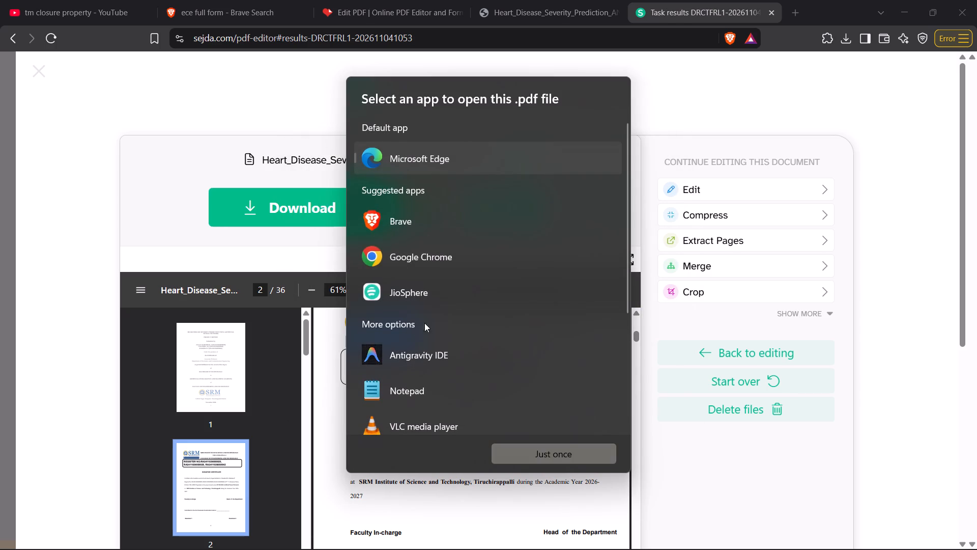
left_click(310, 371)
left_click(848, 38)
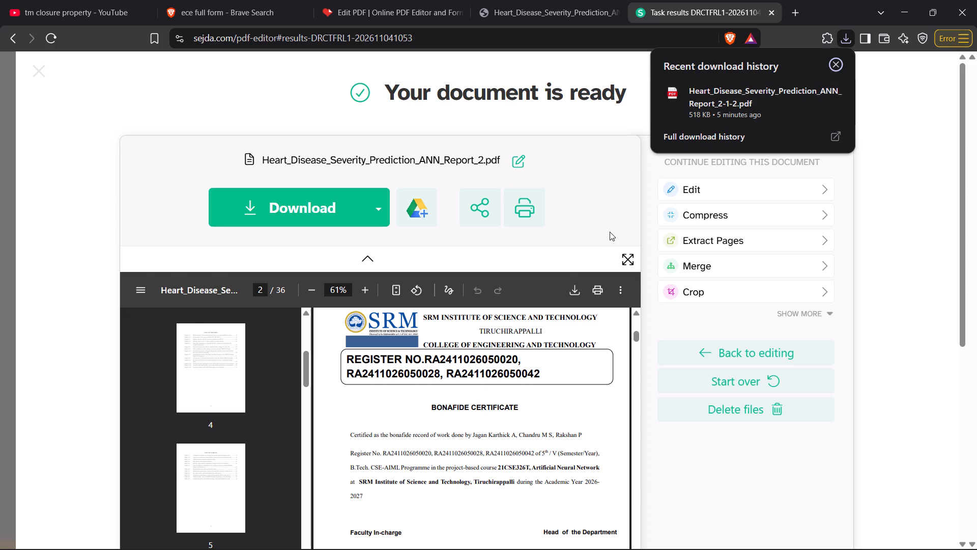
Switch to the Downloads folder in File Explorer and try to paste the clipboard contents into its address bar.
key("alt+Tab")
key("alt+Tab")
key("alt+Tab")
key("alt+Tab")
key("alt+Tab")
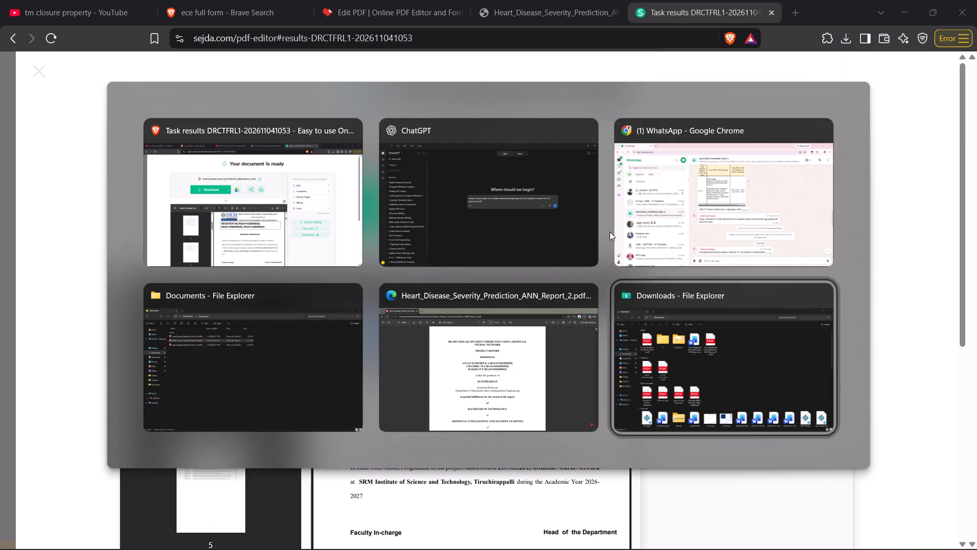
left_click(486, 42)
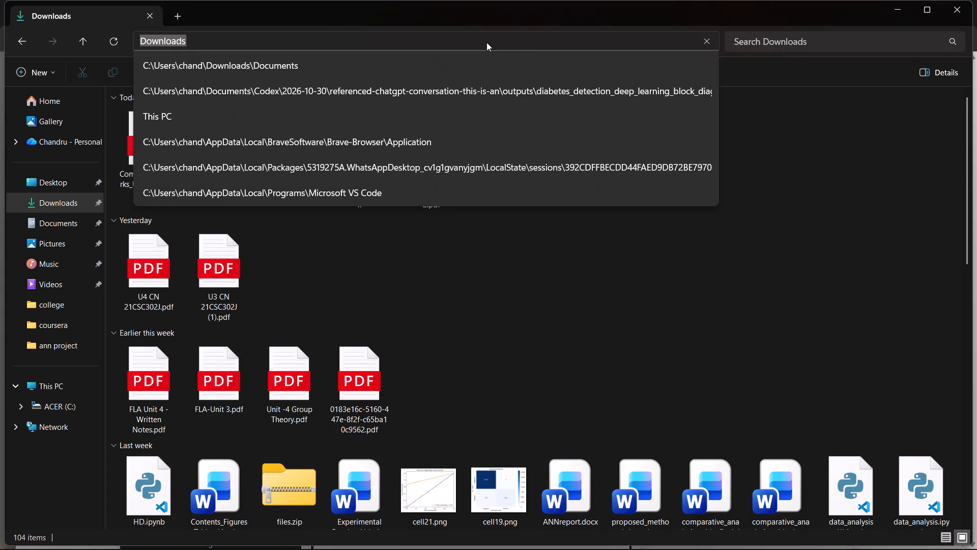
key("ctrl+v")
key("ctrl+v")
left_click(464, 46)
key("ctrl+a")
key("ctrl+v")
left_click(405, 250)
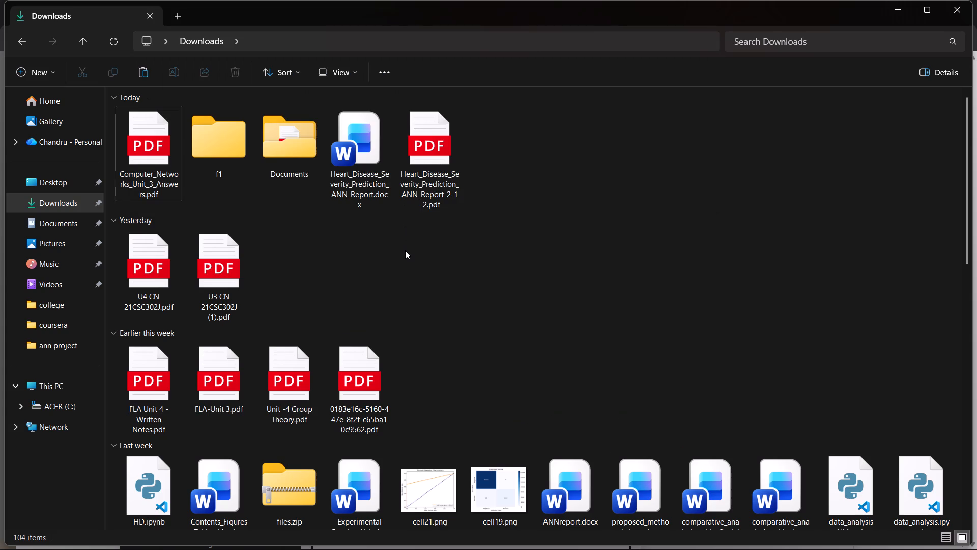
Open Heart_Disease_Severity_Prediction_ANN_Report_2-1-2.pdf, compare its bonafide certificate with the Documents copy already open in Edge, and close Edge.
double_click(443, 153)
scroll(409, 183, "down", 2)
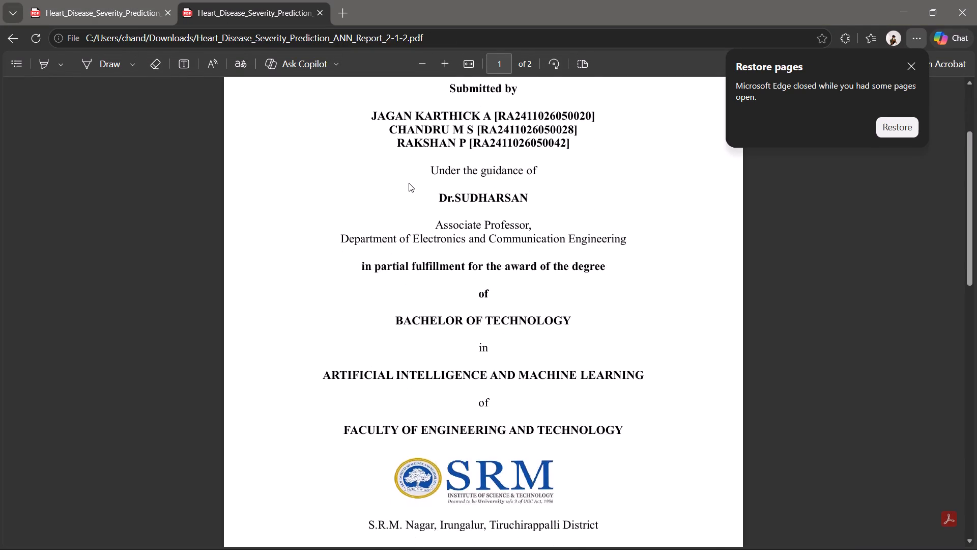
scroll(409, 183, "down", 8)
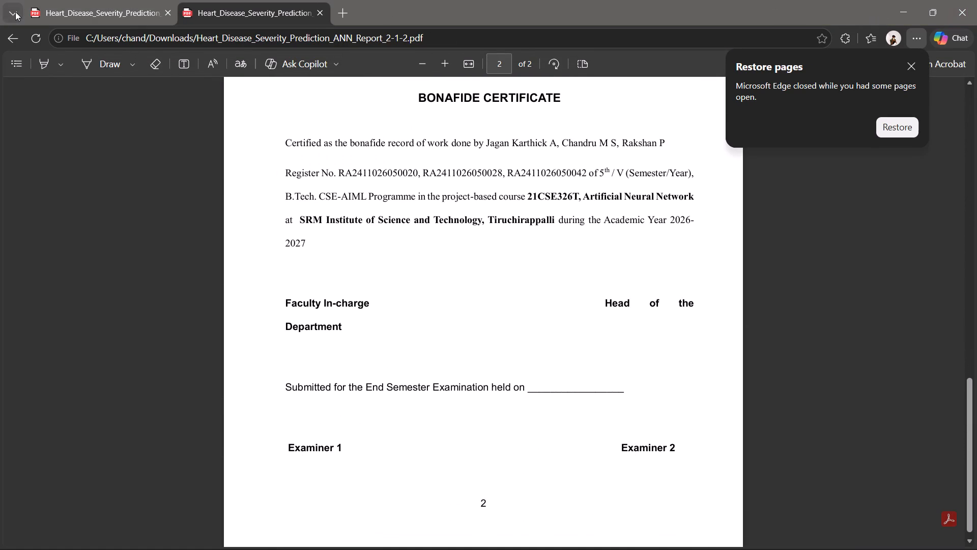
left_click(50, 11)
scroll(351, 225, "down", 4)
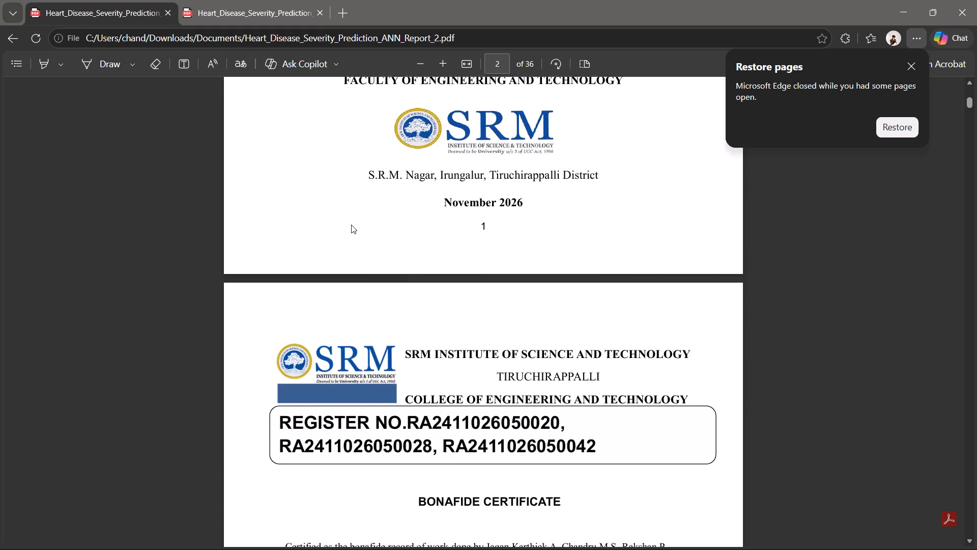
scroll(351, 225, "down", 4)
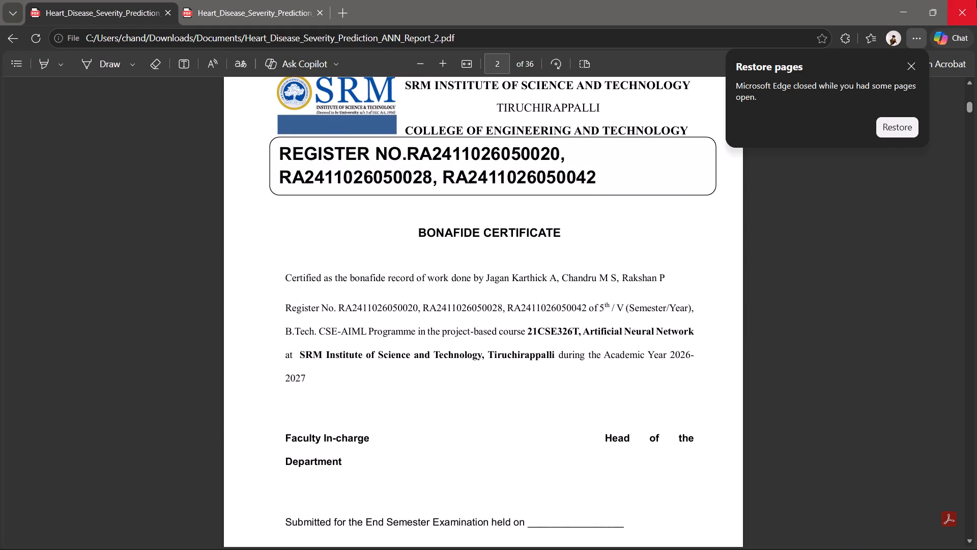
left_click(976, 0)
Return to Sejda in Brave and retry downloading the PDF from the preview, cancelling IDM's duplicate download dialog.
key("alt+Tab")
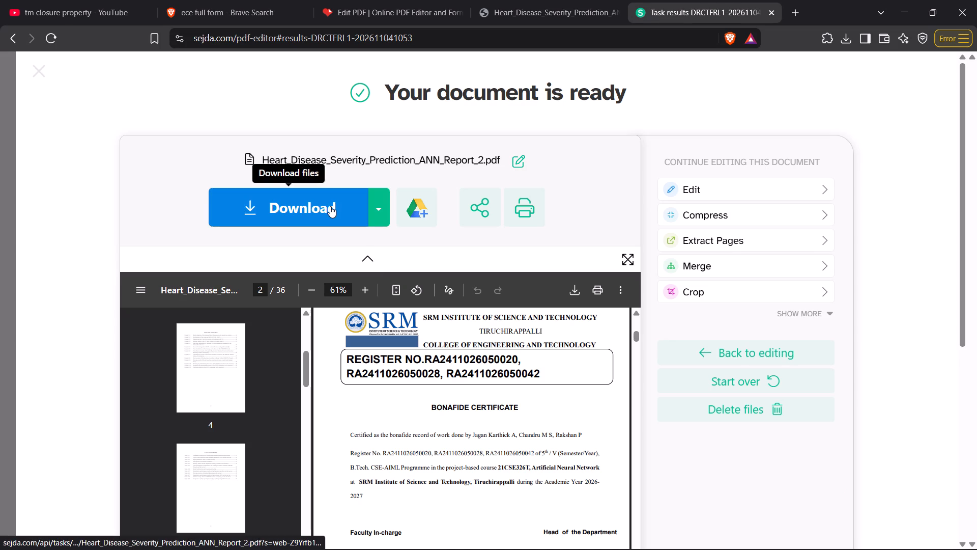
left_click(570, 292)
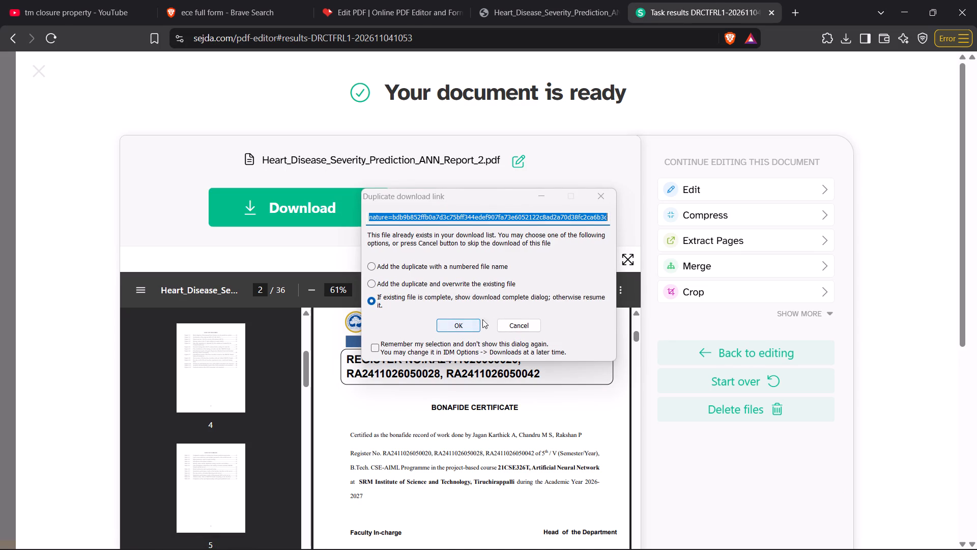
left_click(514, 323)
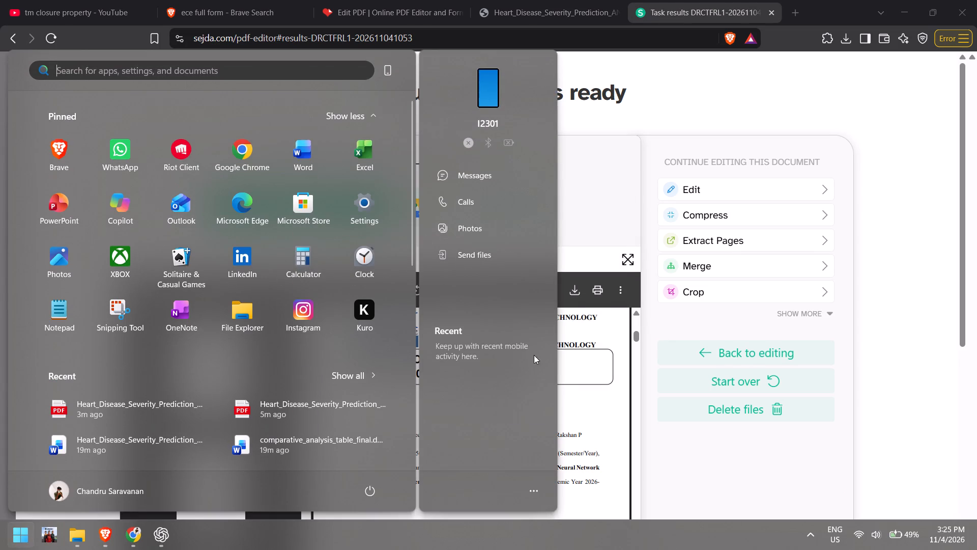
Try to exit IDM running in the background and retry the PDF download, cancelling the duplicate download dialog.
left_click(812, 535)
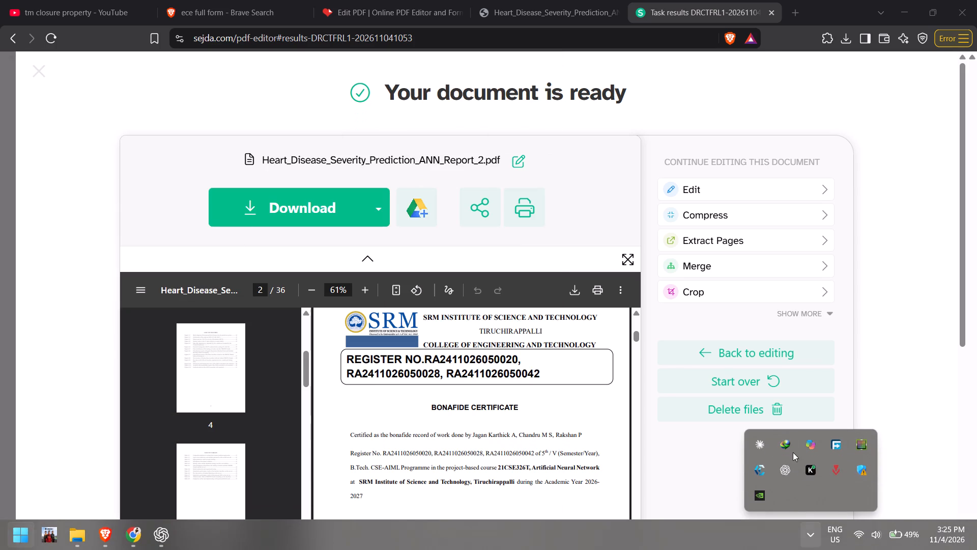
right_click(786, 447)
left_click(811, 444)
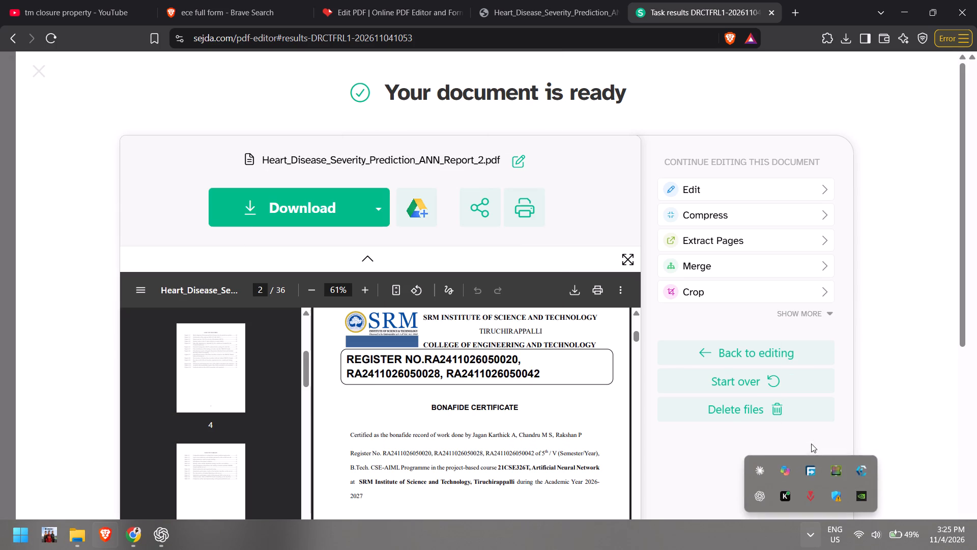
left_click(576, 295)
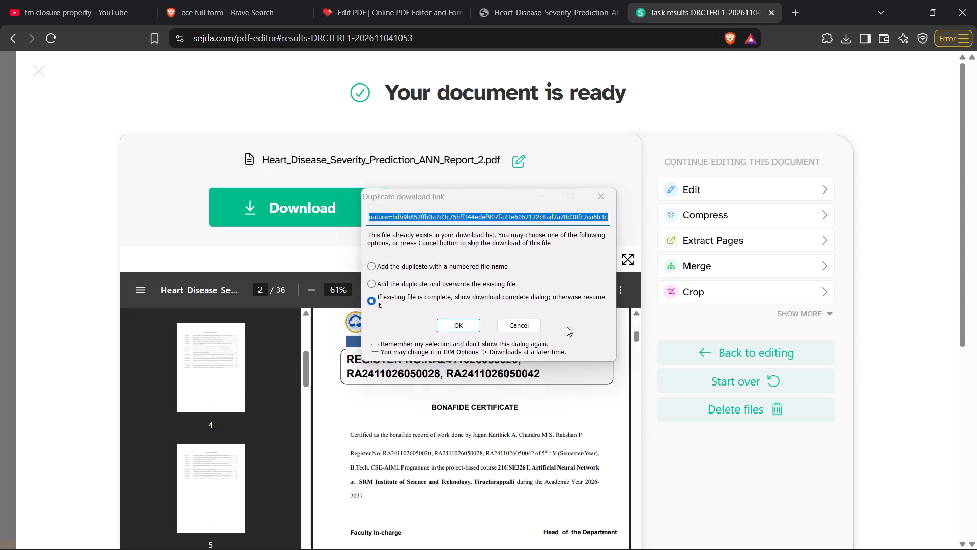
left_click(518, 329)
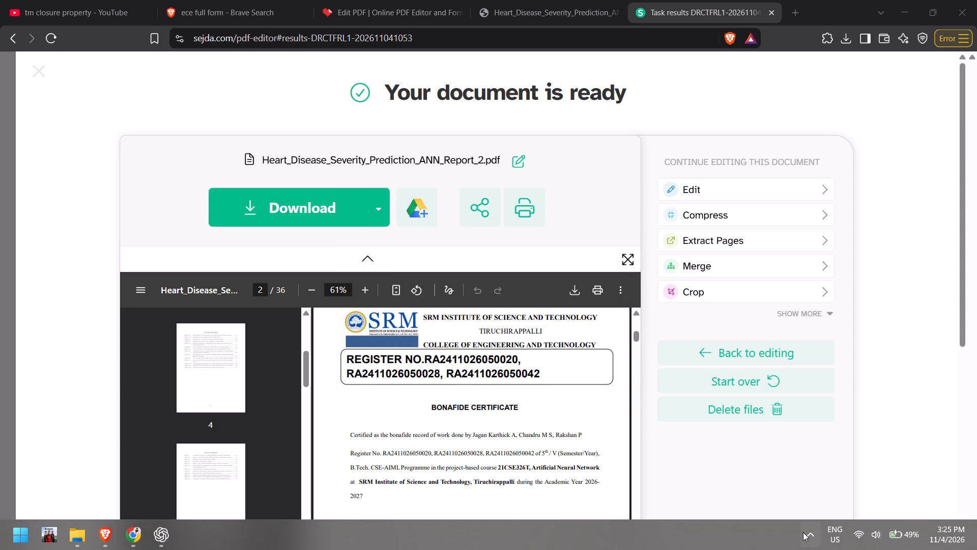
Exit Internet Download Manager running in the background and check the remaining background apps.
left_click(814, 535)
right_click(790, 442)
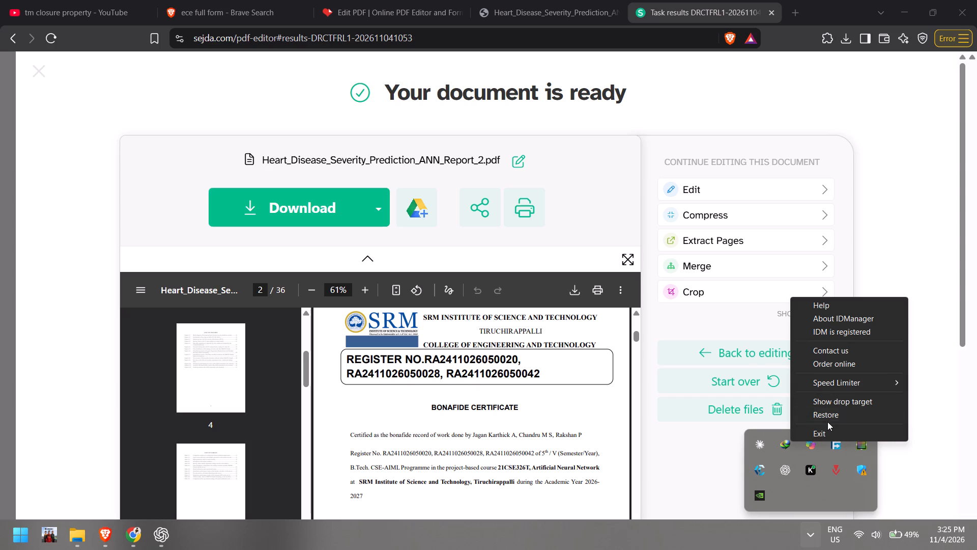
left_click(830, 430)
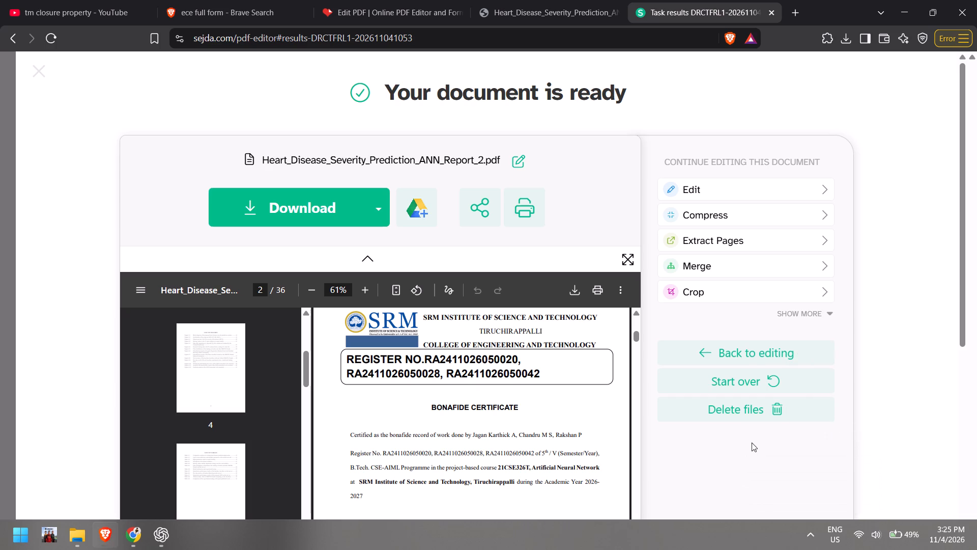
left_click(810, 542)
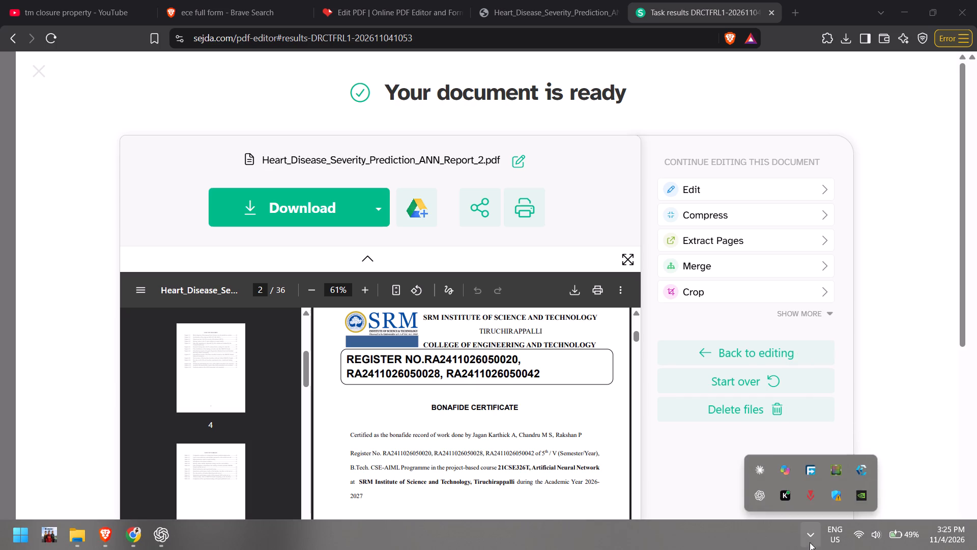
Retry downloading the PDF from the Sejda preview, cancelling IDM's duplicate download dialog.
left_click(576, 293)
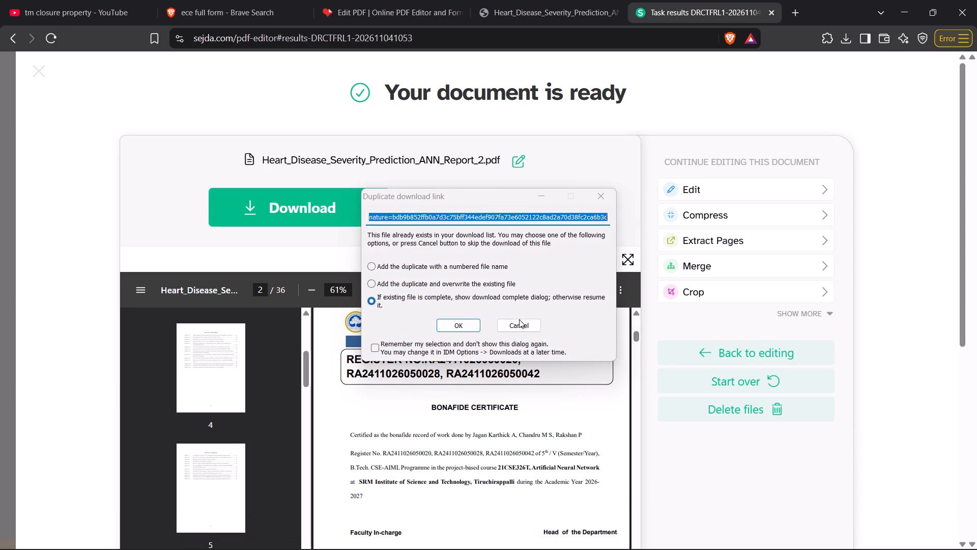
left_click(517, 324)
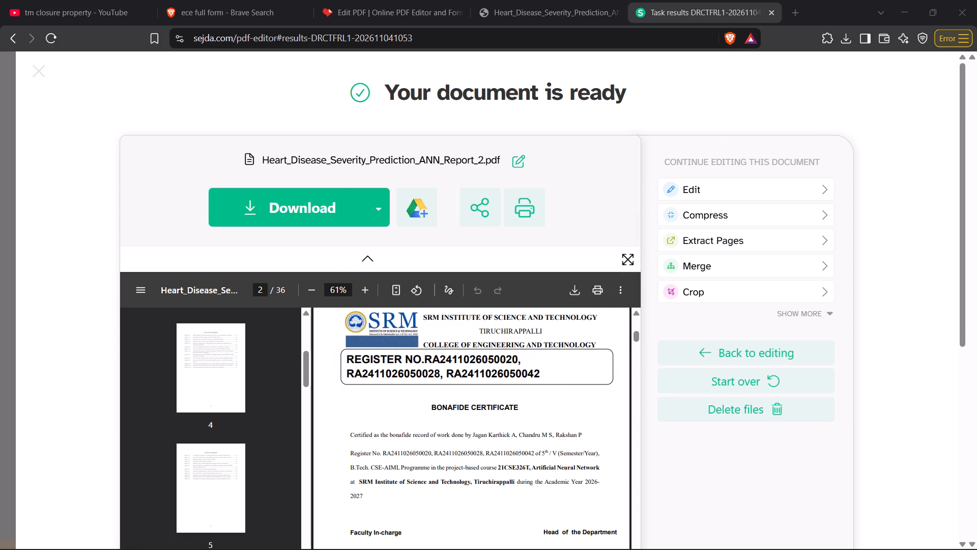
Search Windows for "uni" and open the Add or remove programs settings.
key("u")
key("BackSpace")
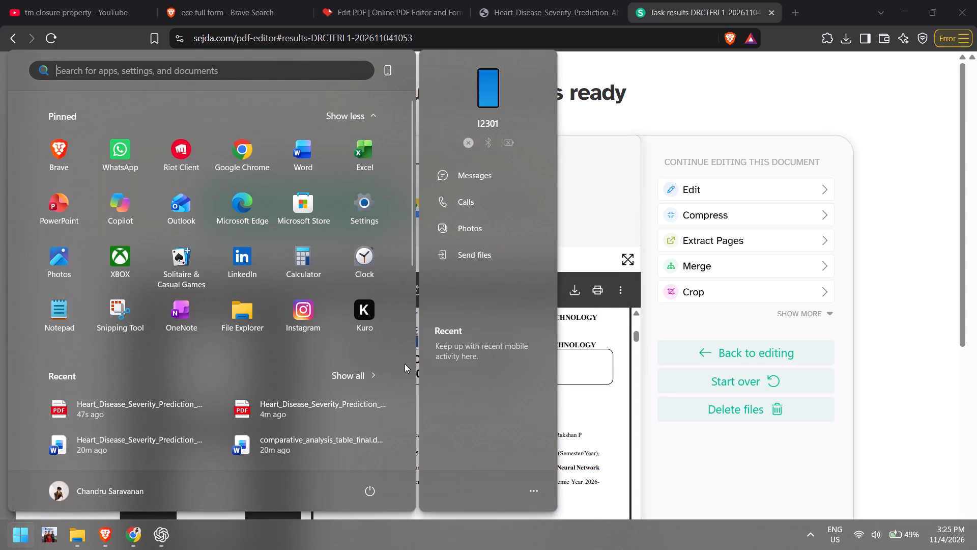
type("add")
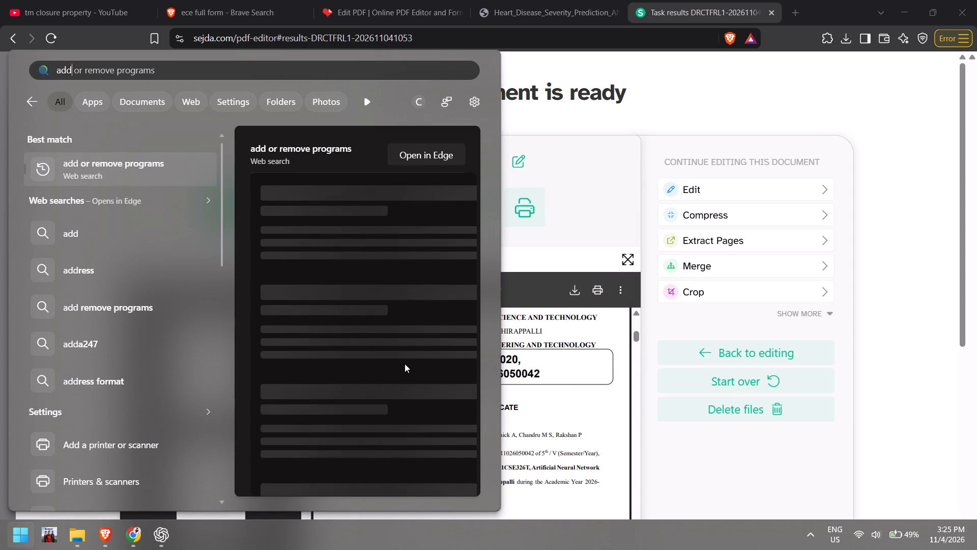
key("BackSpace")
key("BackSpace")
key("BackSpace")
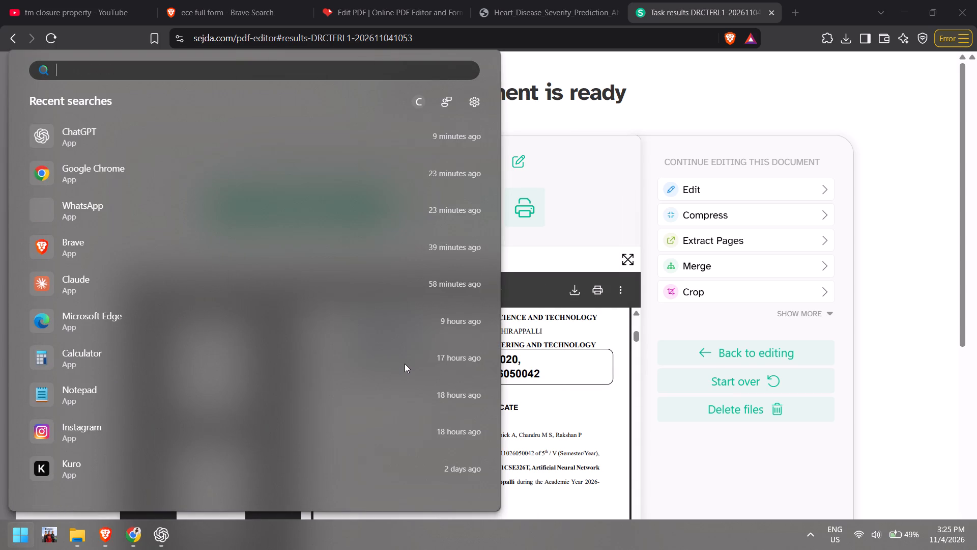
type("uni")
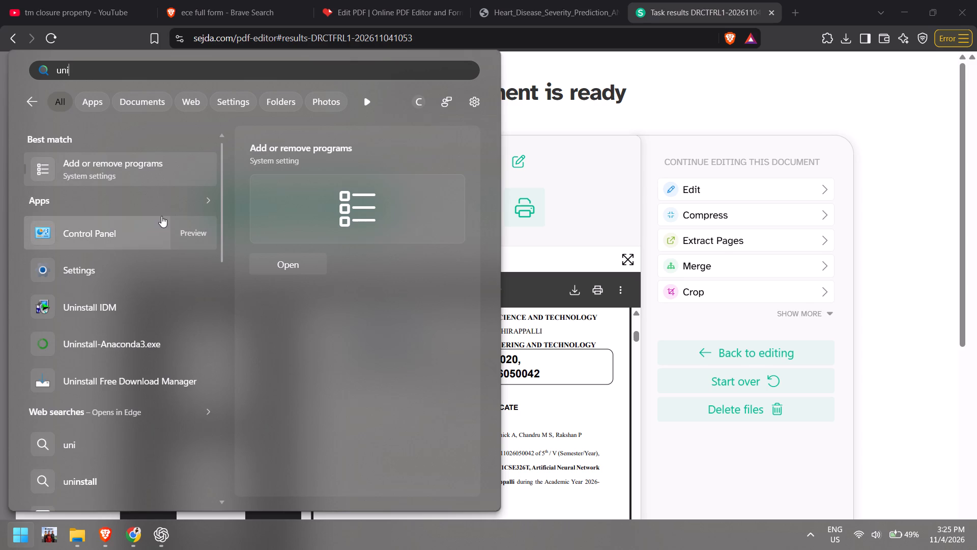
left_click(123, 159)
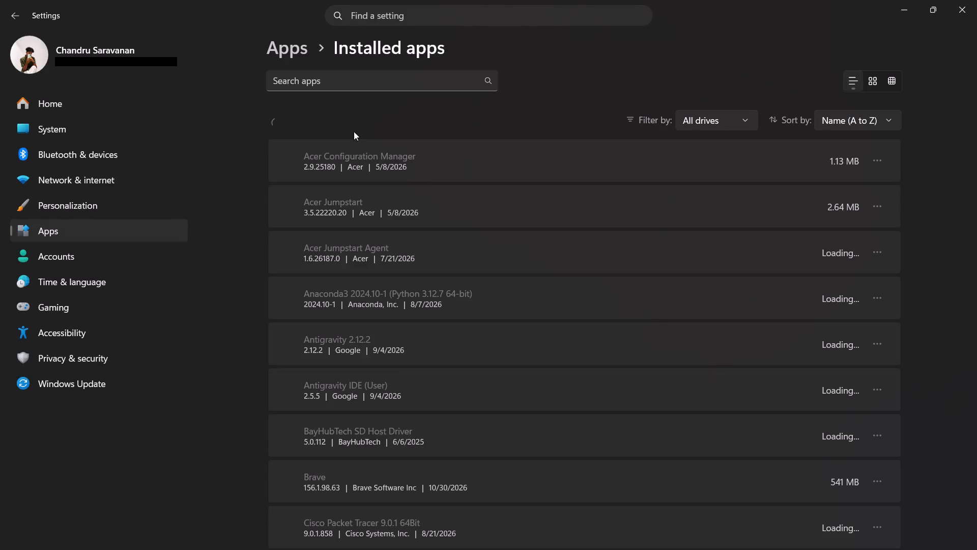
Search the installed apps for "free" and start uninstalling Free Download Manager with all of its components.
left_click(377, 13)
type("free")
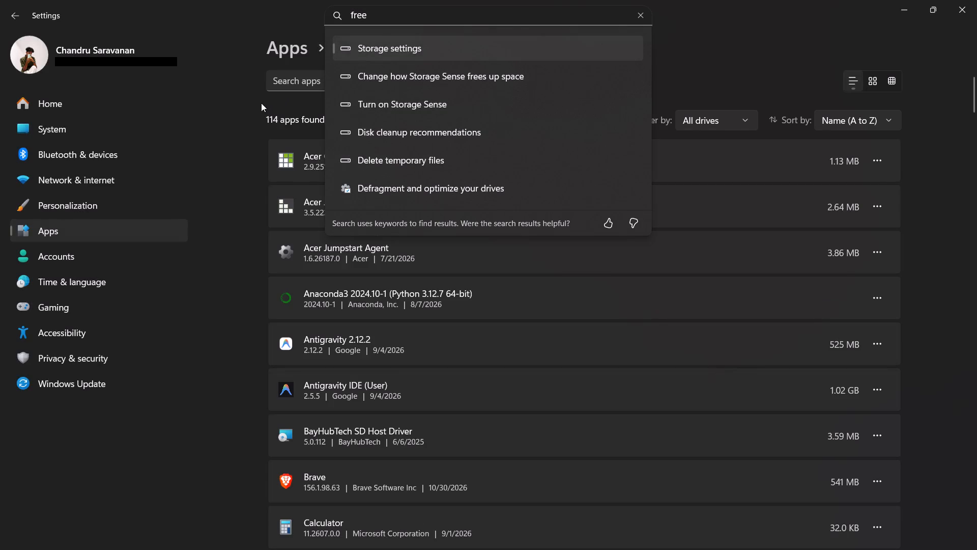
left_click(262, 103)
type("free")
left_click(360, 156)
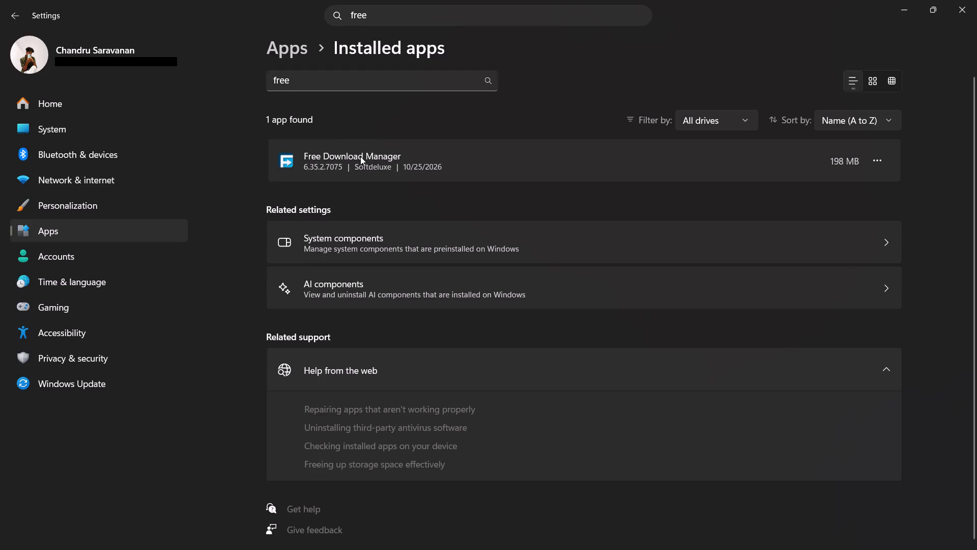
left_click(876, 156)
left_click(806, 211)
left_click(857, 226)
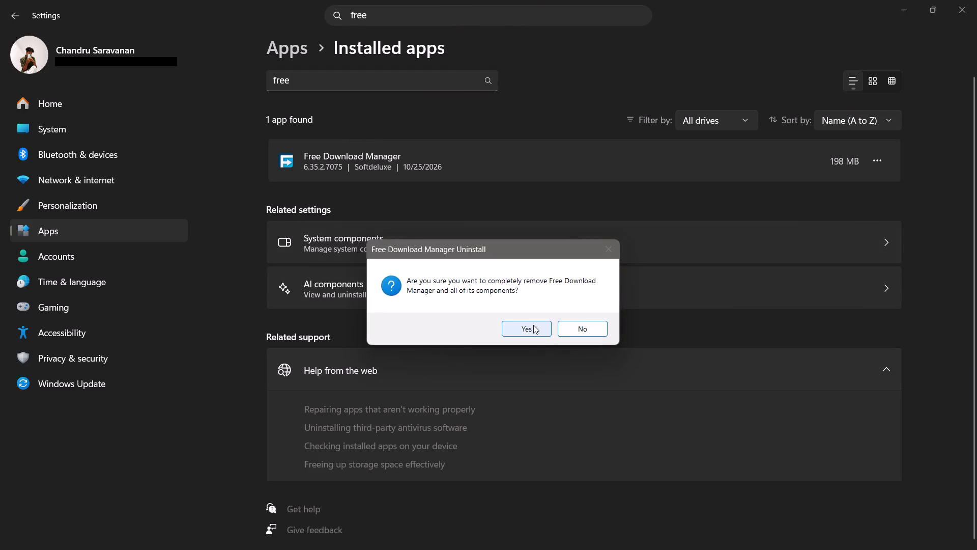
left_click(533, 325)
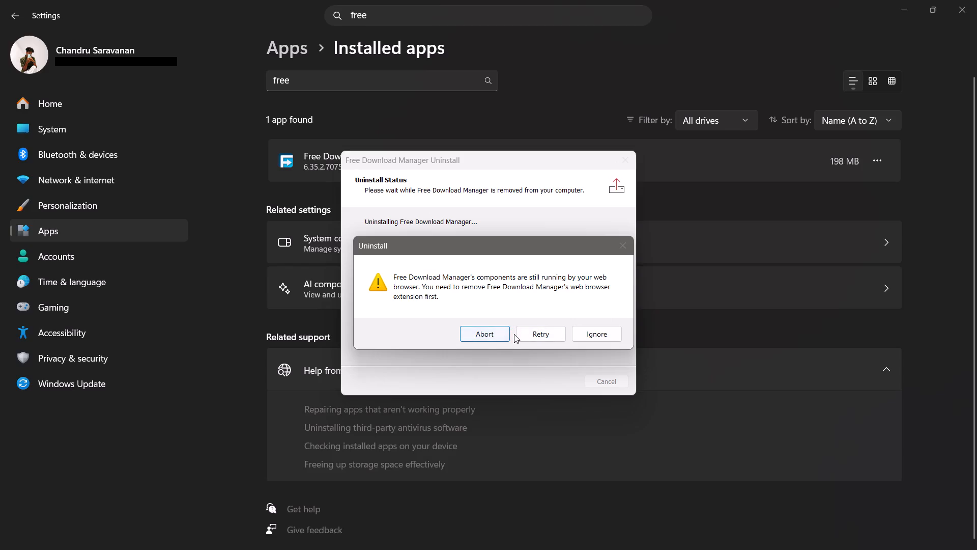
Retry the Free Download Manager removal until it goes through, cancelling IDM's download and exception dialogs, and close the uninstall feedback page.
left_click(541, 337)
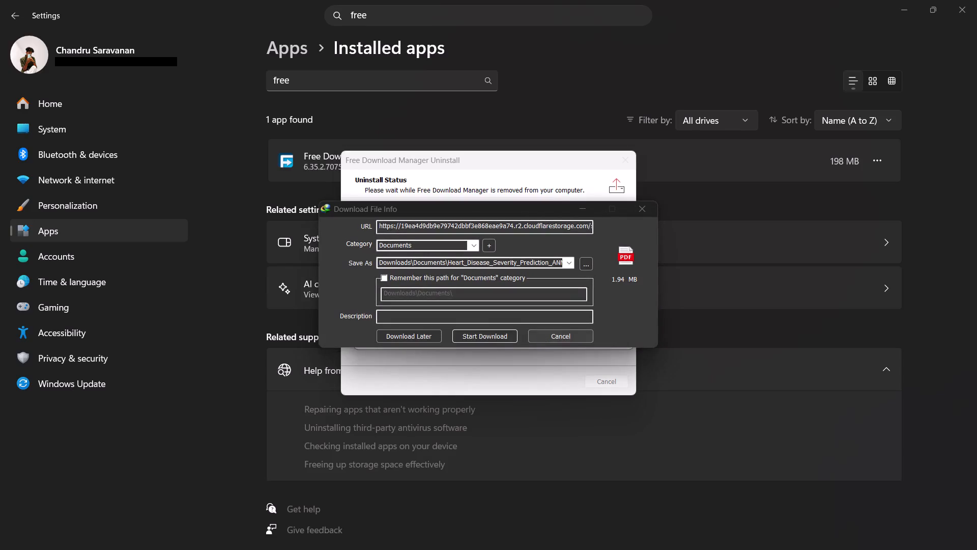
left_click(558, 337)
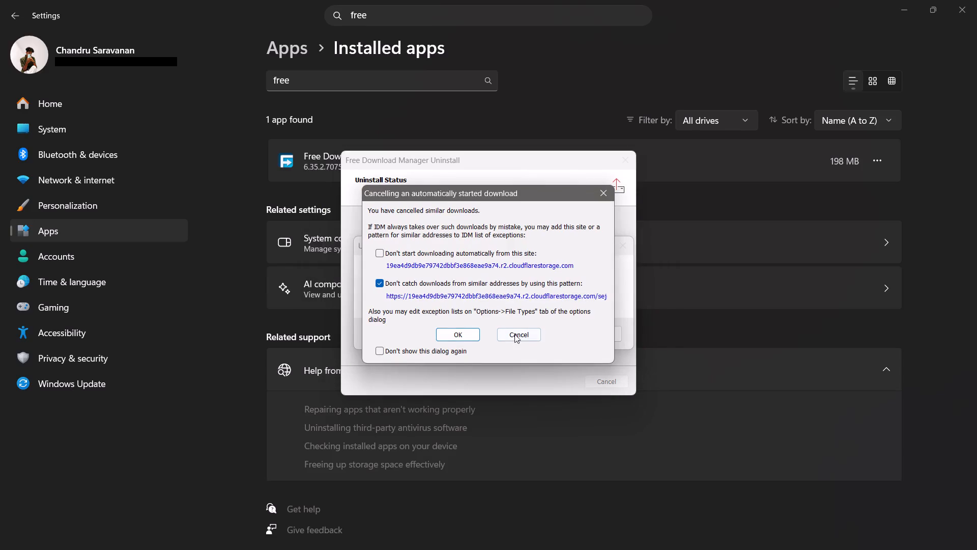
left_click(515, 332)
left_click(531, 334)
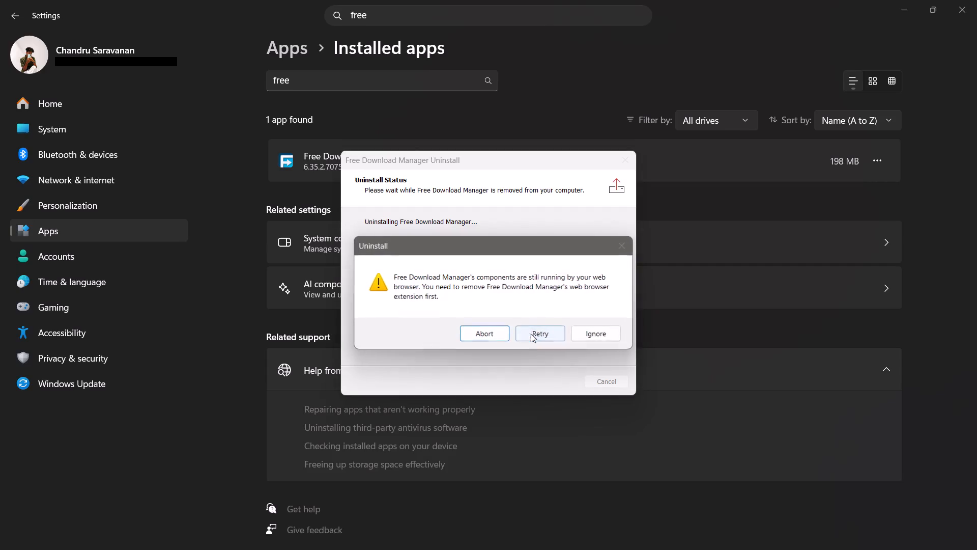
left_click(531, 334)
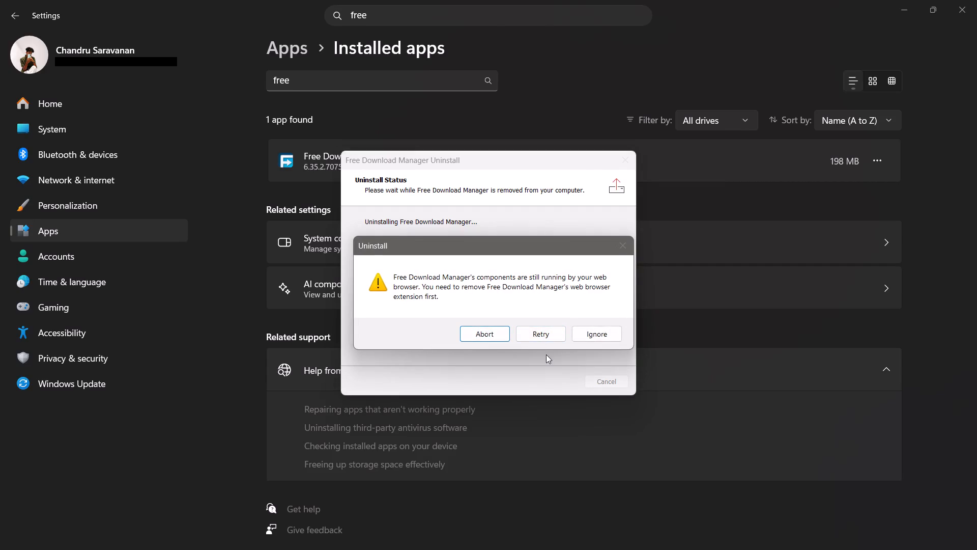
key("ctrl+shift+Escape")
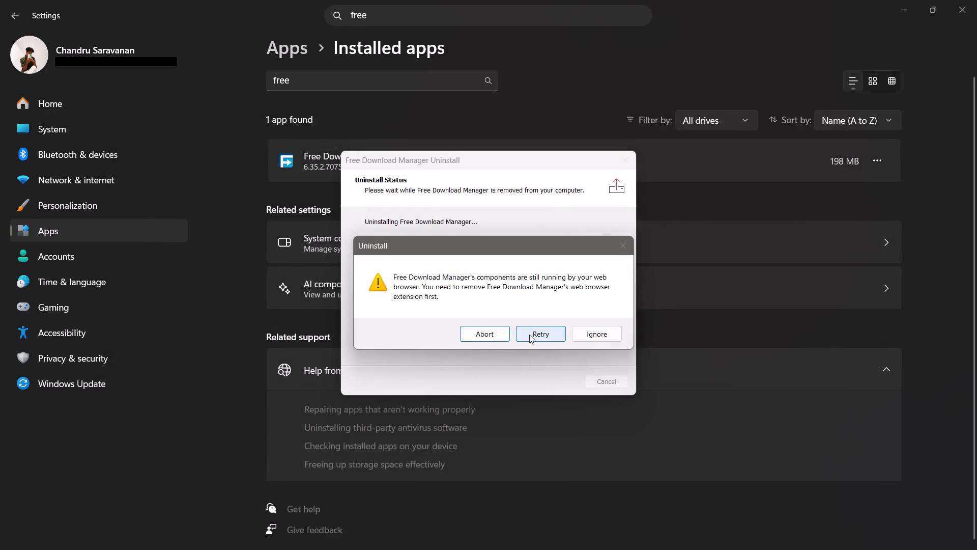
left_click(529, 335)
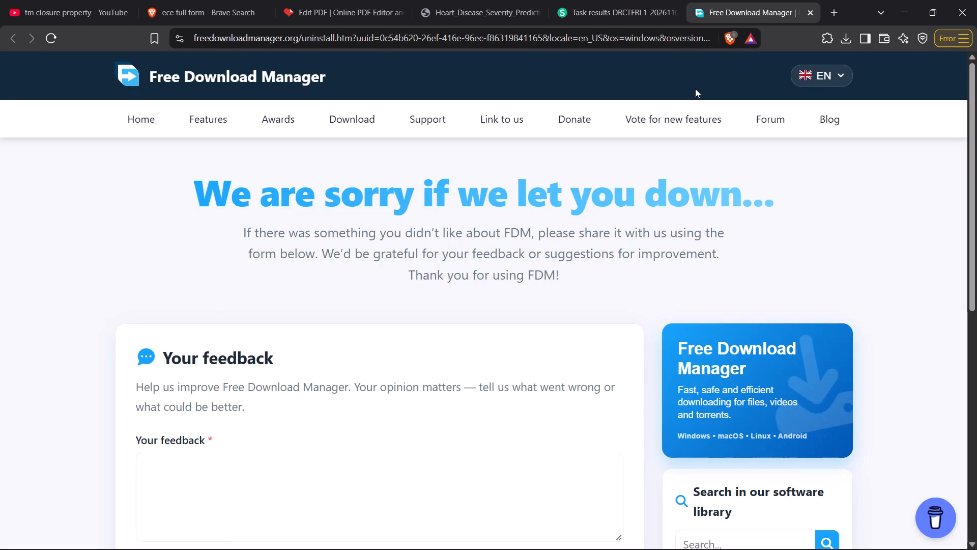
left_click(815, 13)
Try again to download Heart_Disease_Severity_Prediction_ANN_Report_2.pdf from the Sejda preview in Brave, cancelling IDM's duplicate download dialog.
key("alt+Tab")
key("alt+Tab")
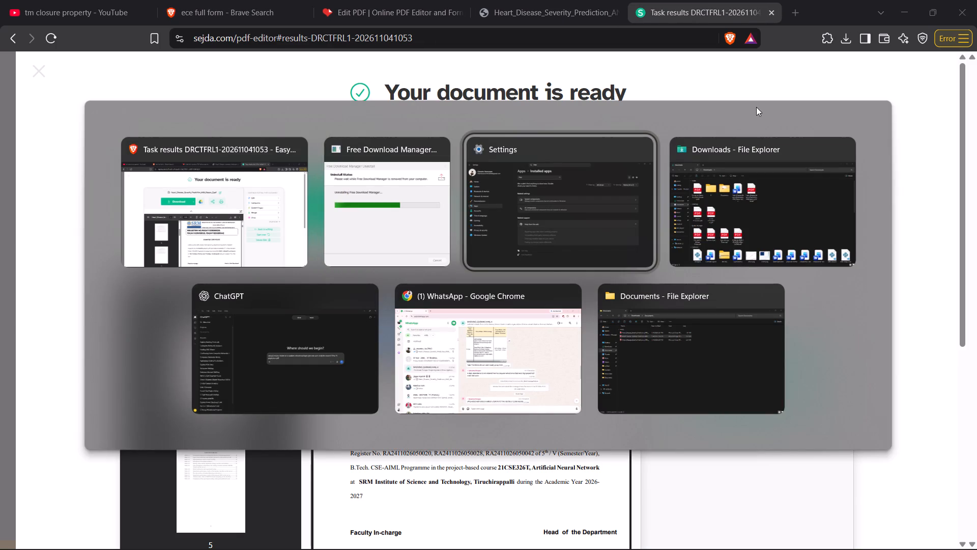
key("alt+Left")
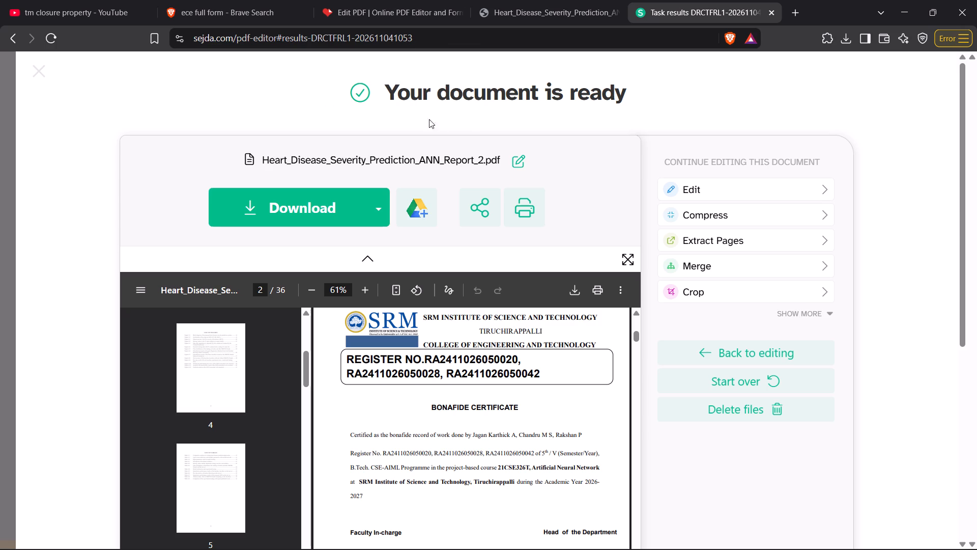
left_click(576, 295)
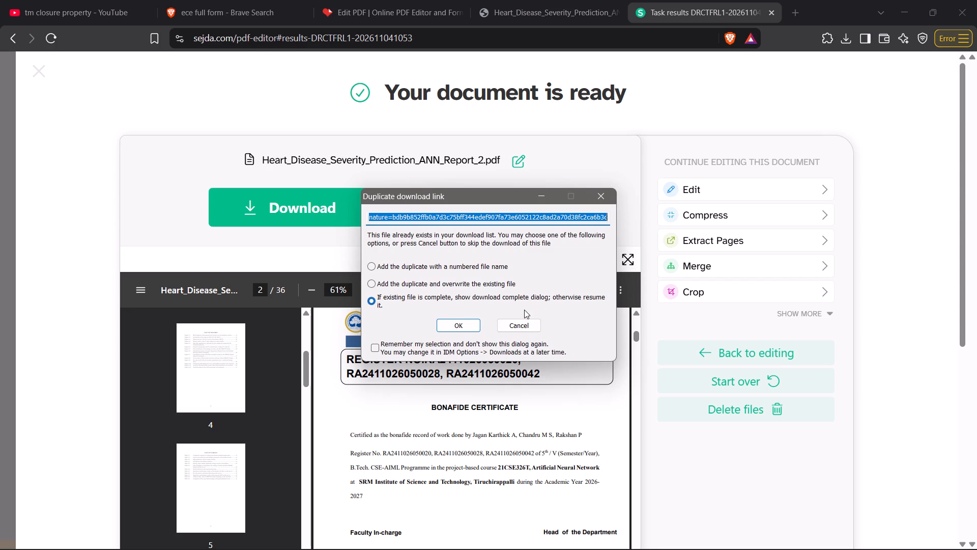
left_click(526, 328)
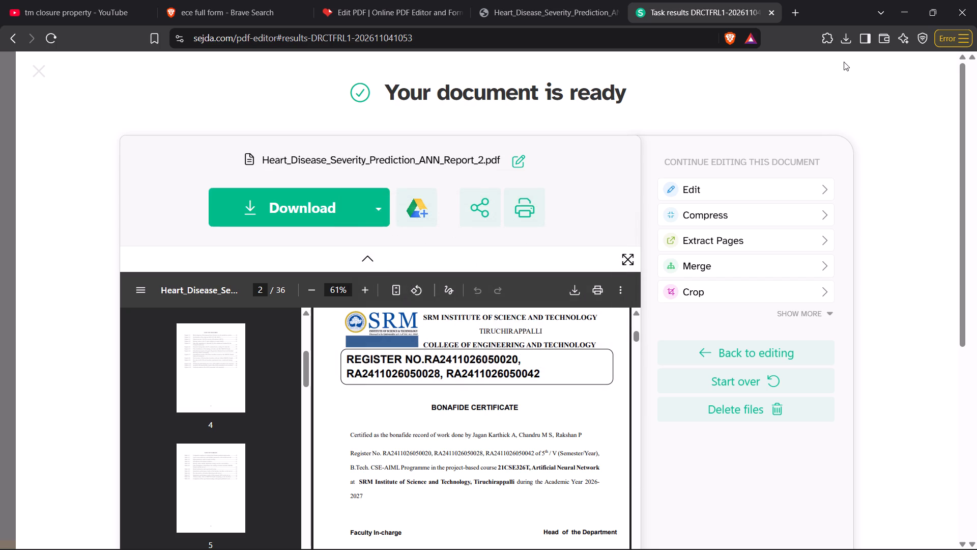
Remove the Free Download Manager extension from Brave.
left_click(827, 38)
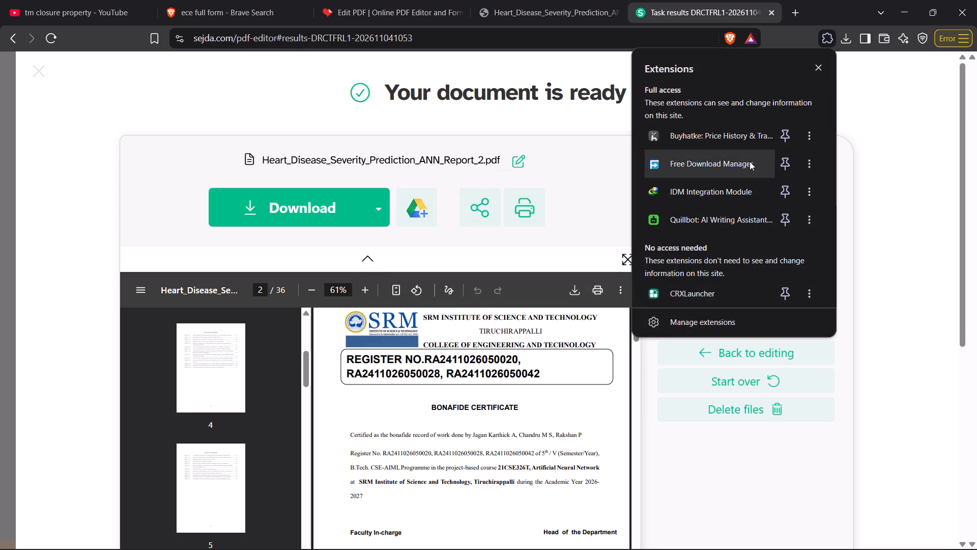
left_click(799, 163)
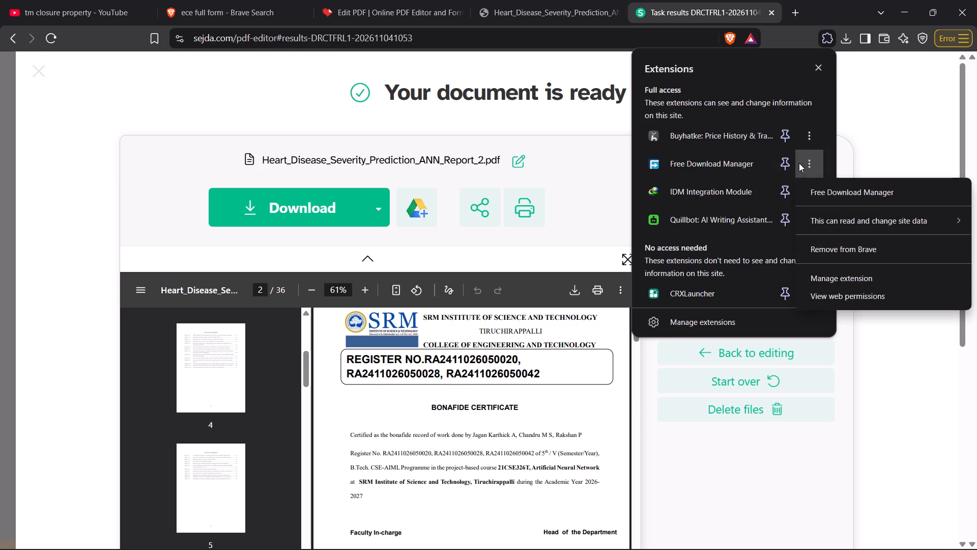
left_click(824, 252)
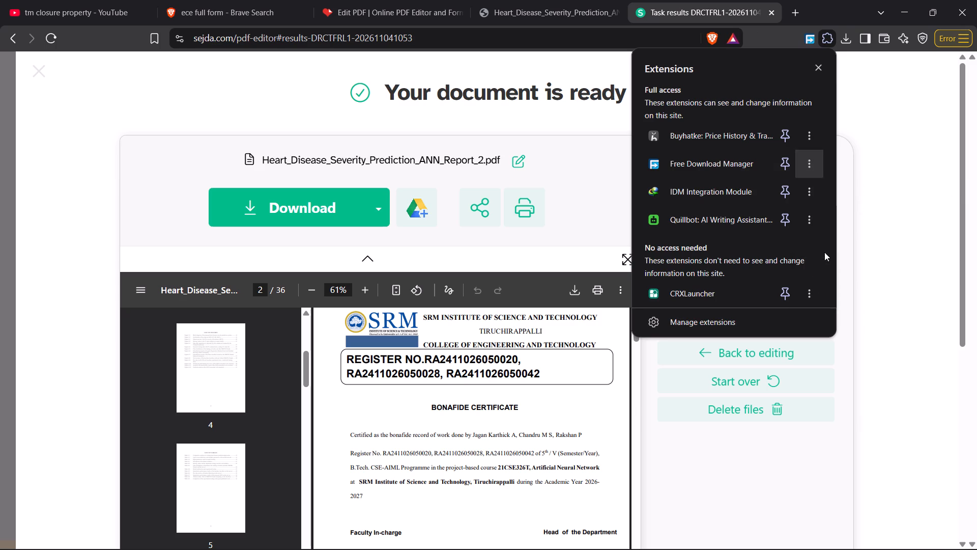
left_click(731, 146)
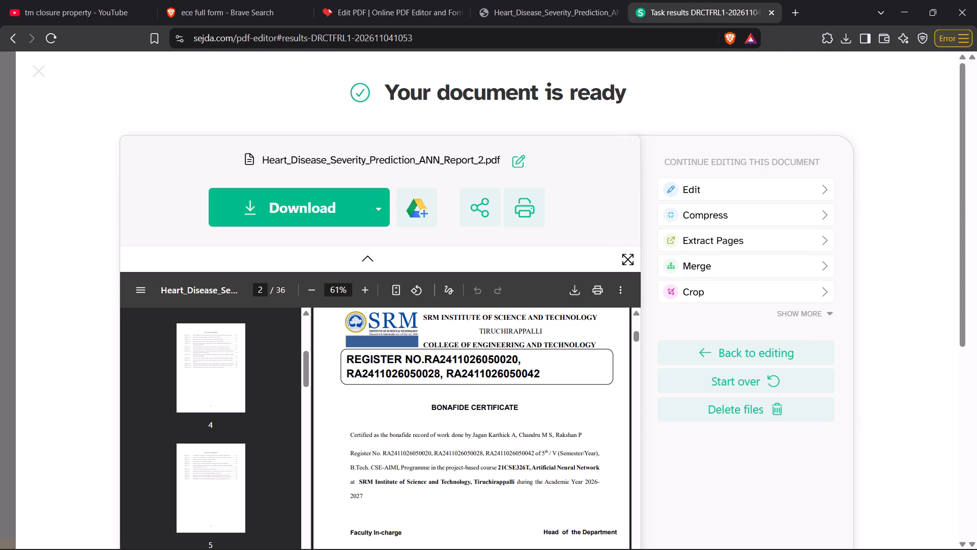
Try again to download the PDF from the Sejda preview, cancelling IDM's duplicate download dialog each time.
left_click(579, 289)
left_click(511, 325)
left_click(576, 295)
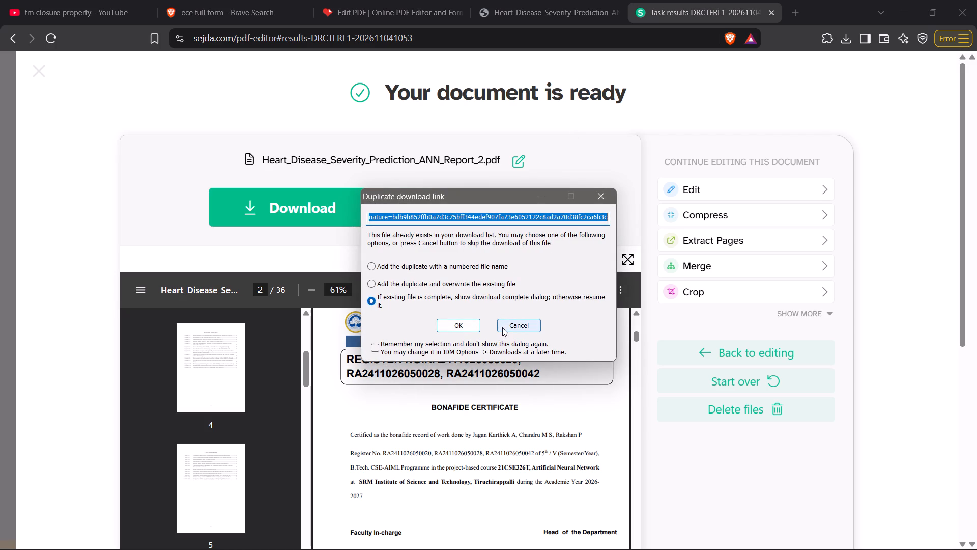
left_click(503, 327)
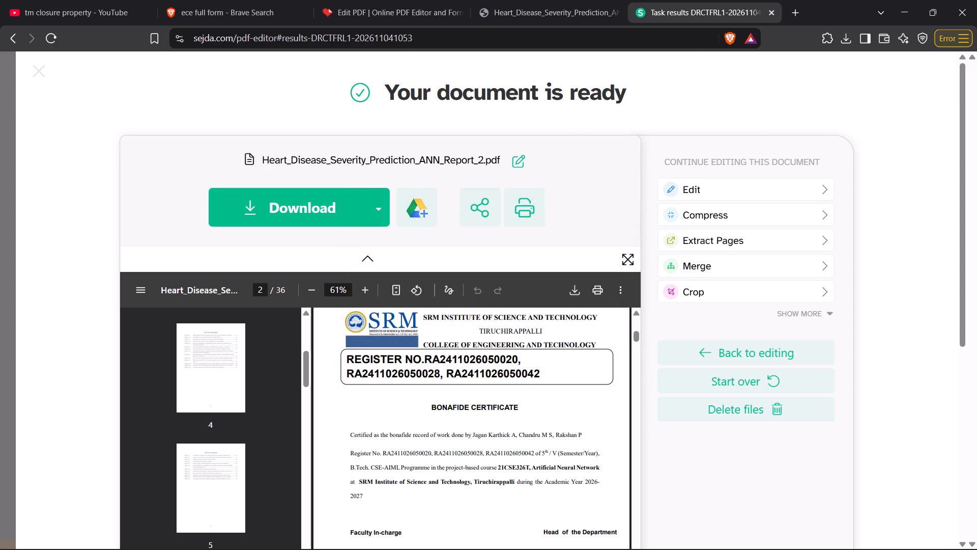
Print all pages of the previewed report in color using Microsoft Print to PDF.
left_click(605, 284)
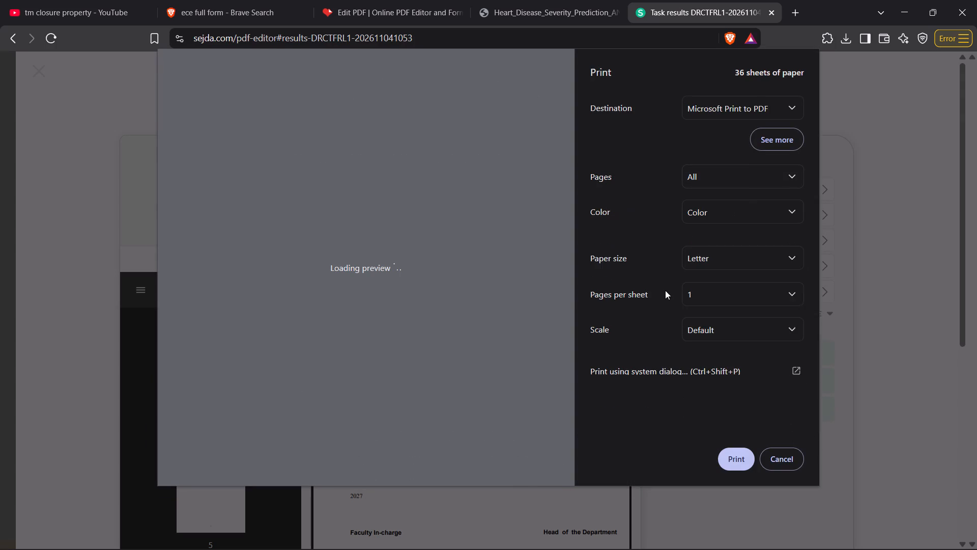
left_click(732, 460)
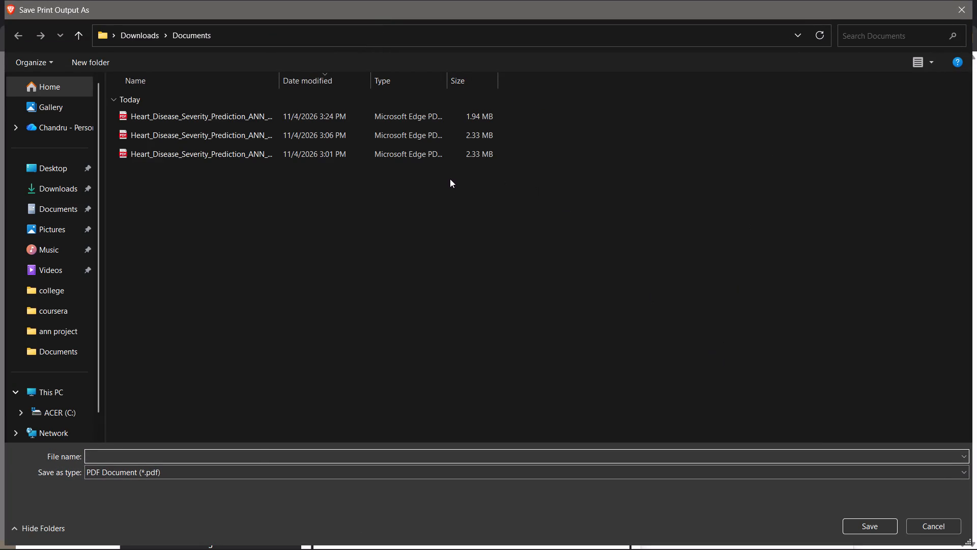
Delete the three older Heart_Disease_Severity_Prediction_ANN report PDFs from the Documents folder in Downloads, within the save dialog.
key("ctrl+a")
left_click(436, 151)
key("ctrl+a")
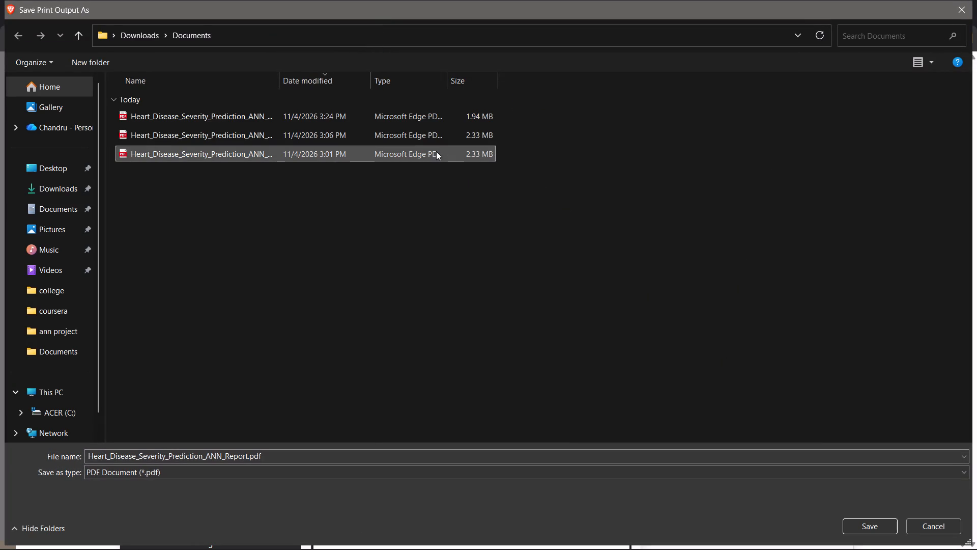
key("ctrl+a")
left_click(475, 197)
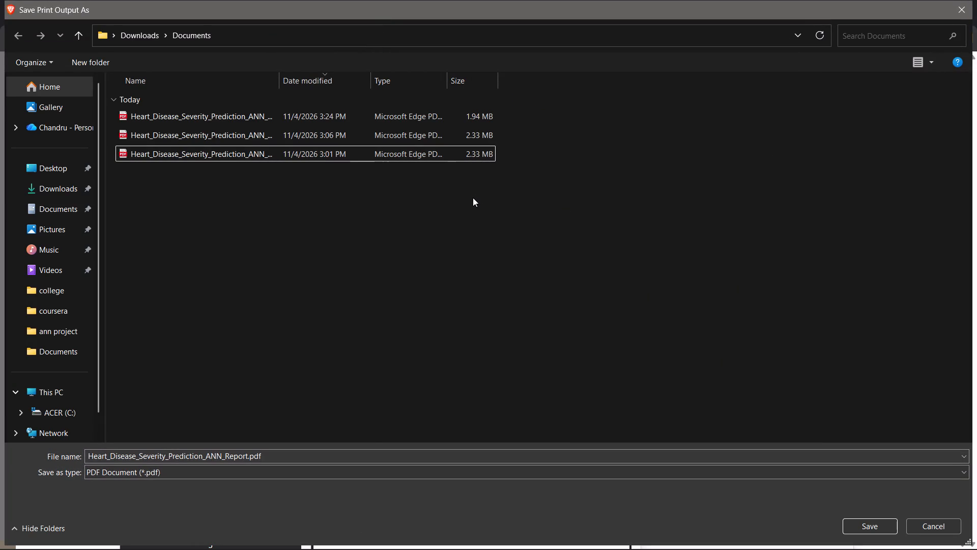
key("Down")
key("Up")
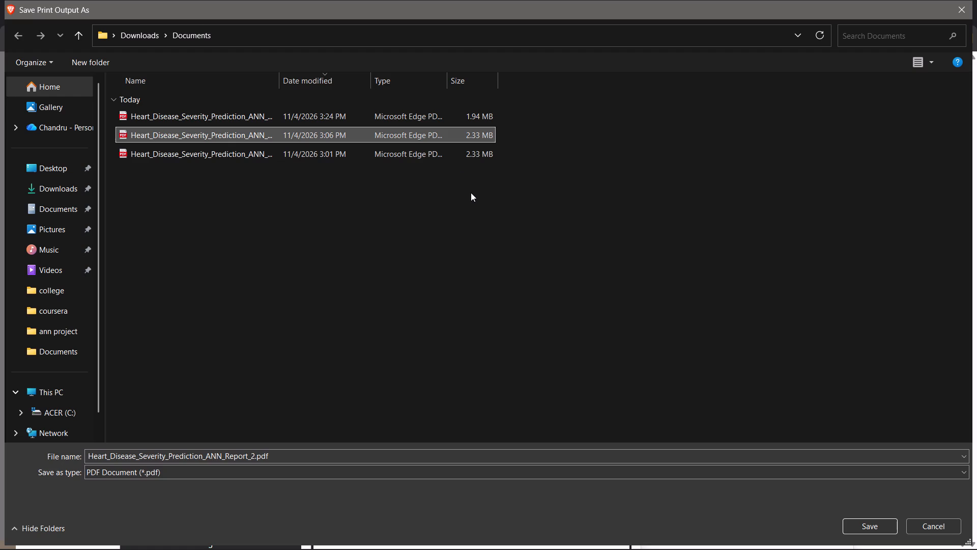
key("Up")
key("shift+Down")
key("shift+Down")
key("shift+Down")
key("Delete")
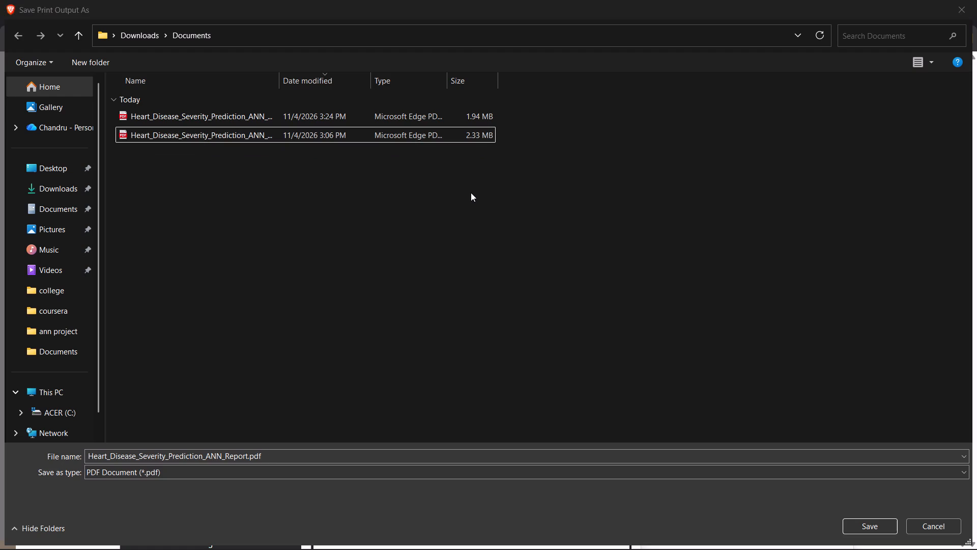
key("Up")
key("Down")
key("Up")
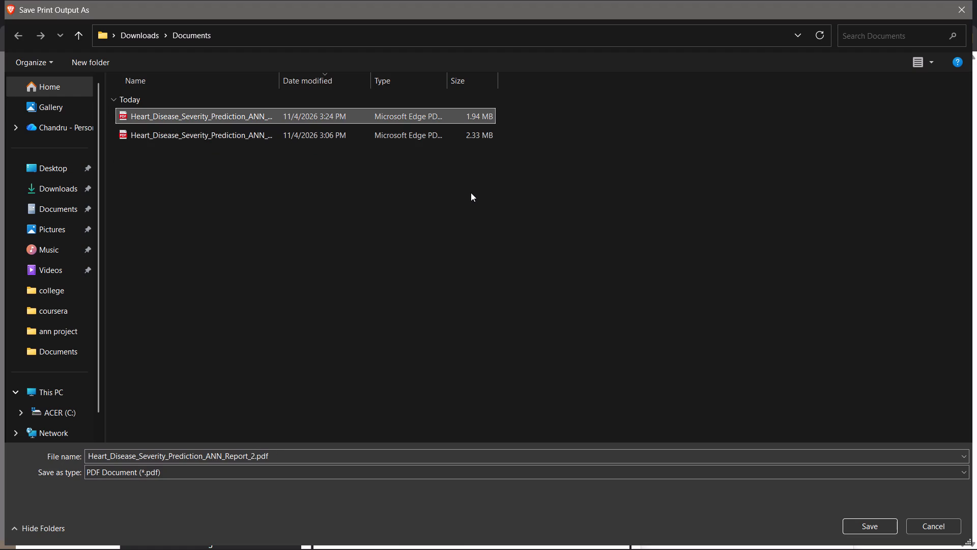
key("Delete")
key("Down")
key("Delete")
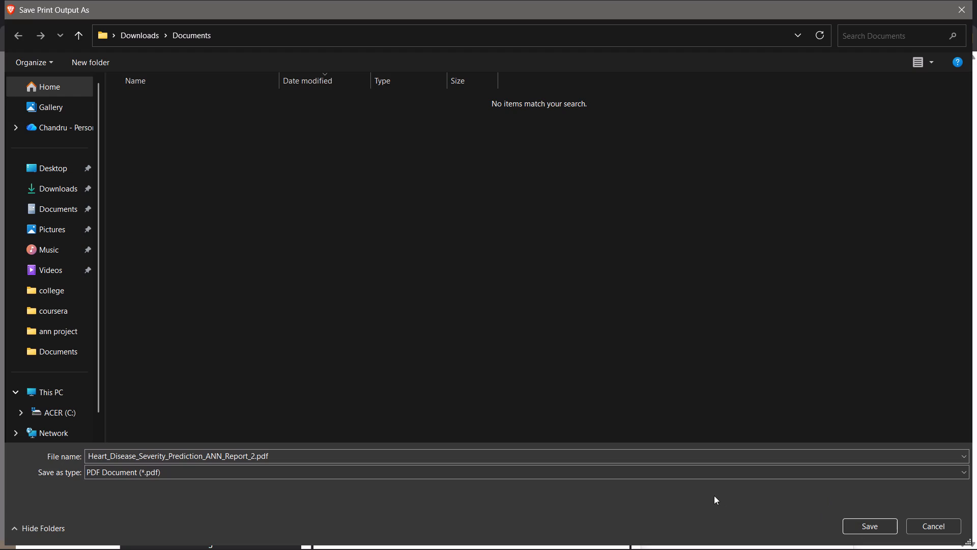
Save the print output as MLreport in the Documents folder inside Downloads.
left_click(644, 457)
key("BackSpace")
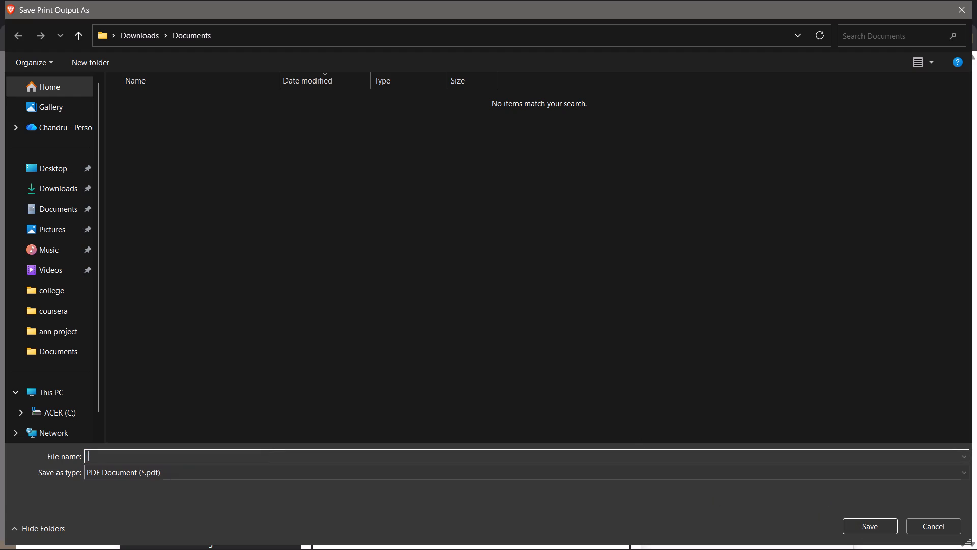
type("ml")
type("report")
key("Left")
key("Left")
key("Left")
key("Left")
key("Left")
key("Left")
key("BackSpace")
key("BackSpace")
type("ML")
key("Return")
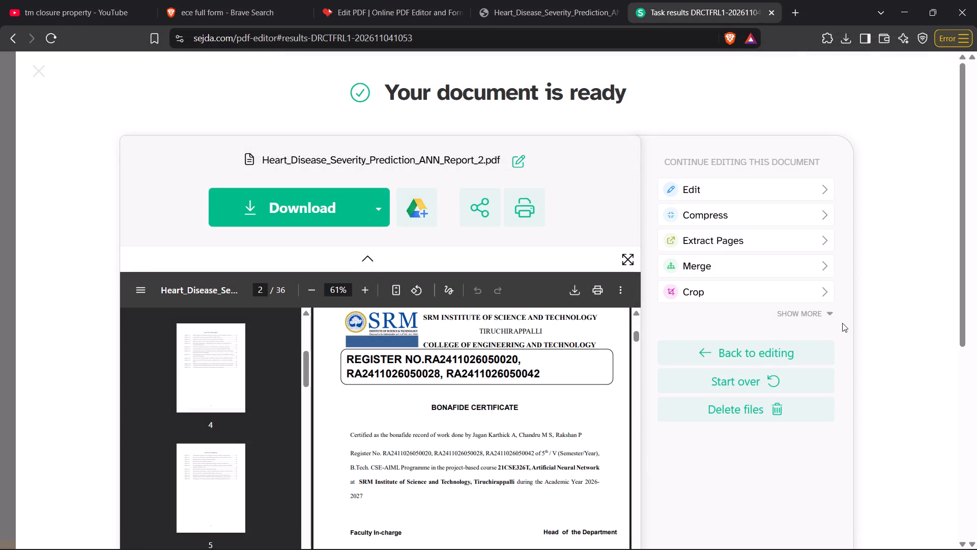
Look through the open windows and Brave's recent download history for the saved report.
key("alt+Tab")
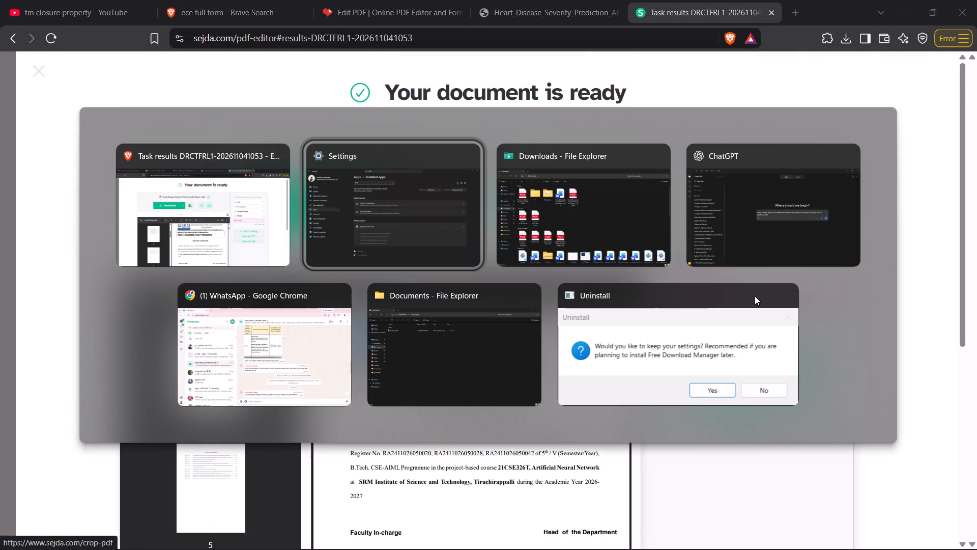
key("alt+Tab")
key("alt+Tab")
key("alt+Tab")
key("alt+Tab")
key("alt+Tab")
key("alt+Tab")
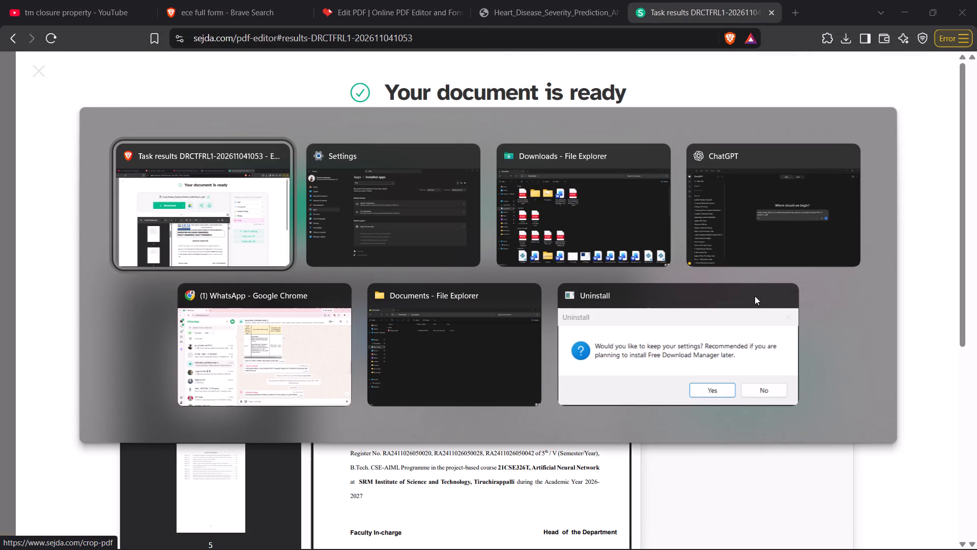
left_click(842, 41)
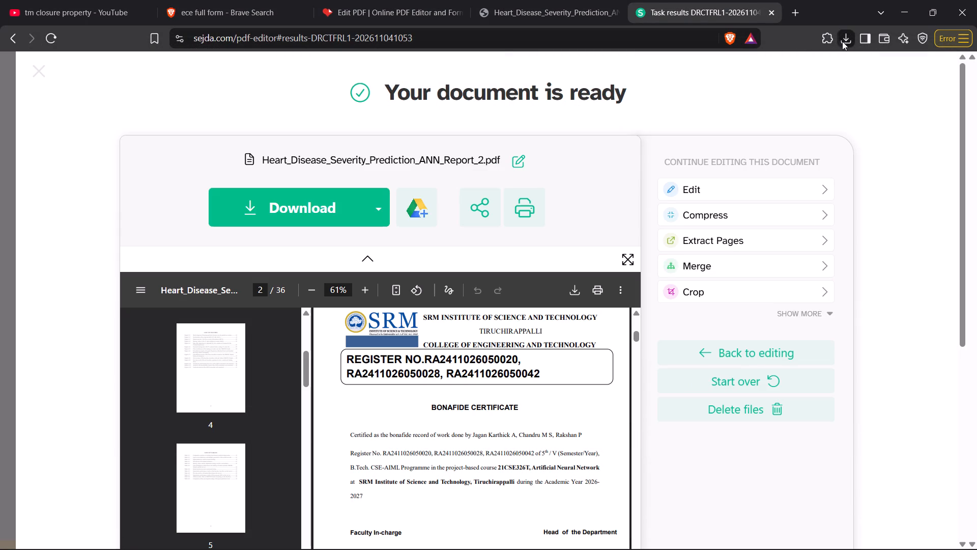
left_click(895, 132)
Switch to File Explorer, copy MLreport.pdf from the Documents folder in Downloads, and return to the browser.
key("alt+Tab")
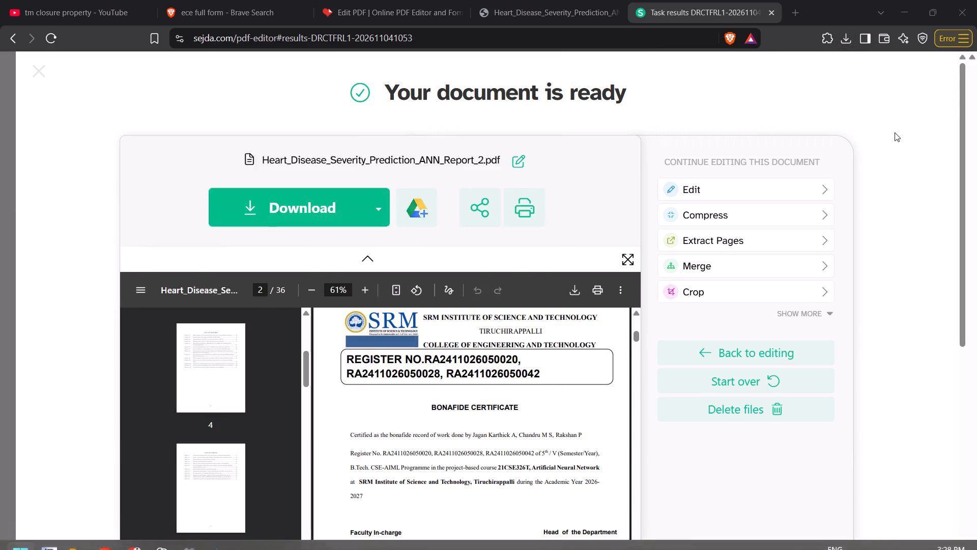
key("alt+Tab")
key("alt+Tab")
double_click(270, 116)
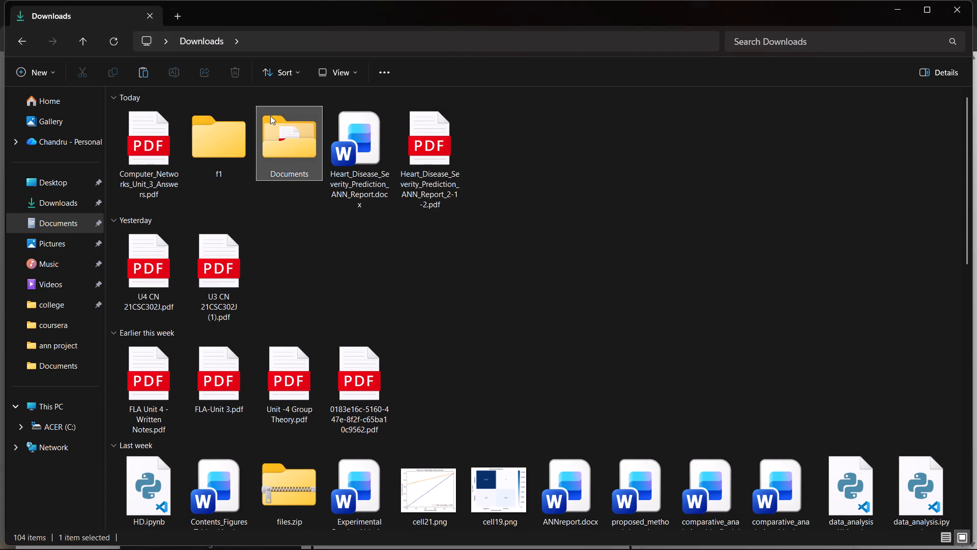
left_click(241, 130)
key("ctrl+c")
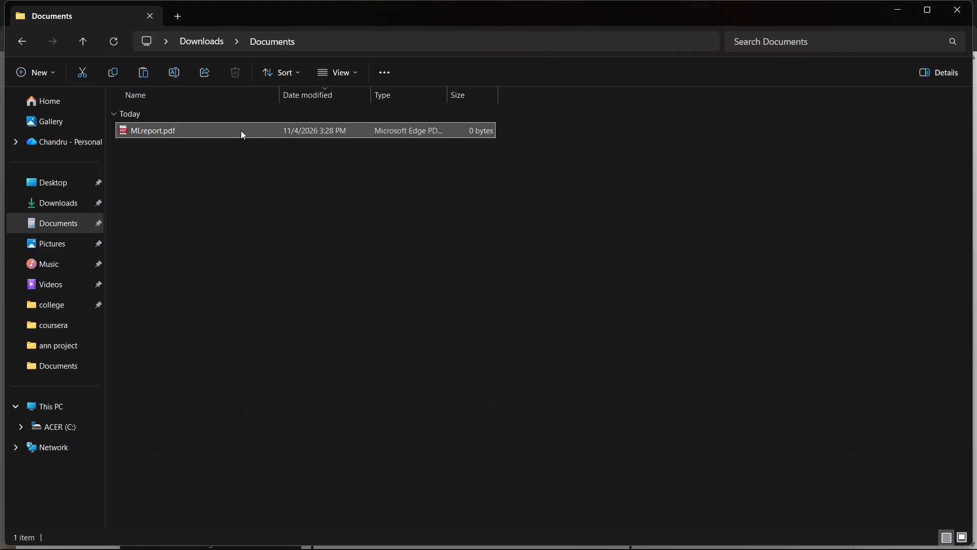
key("alt+Tab")
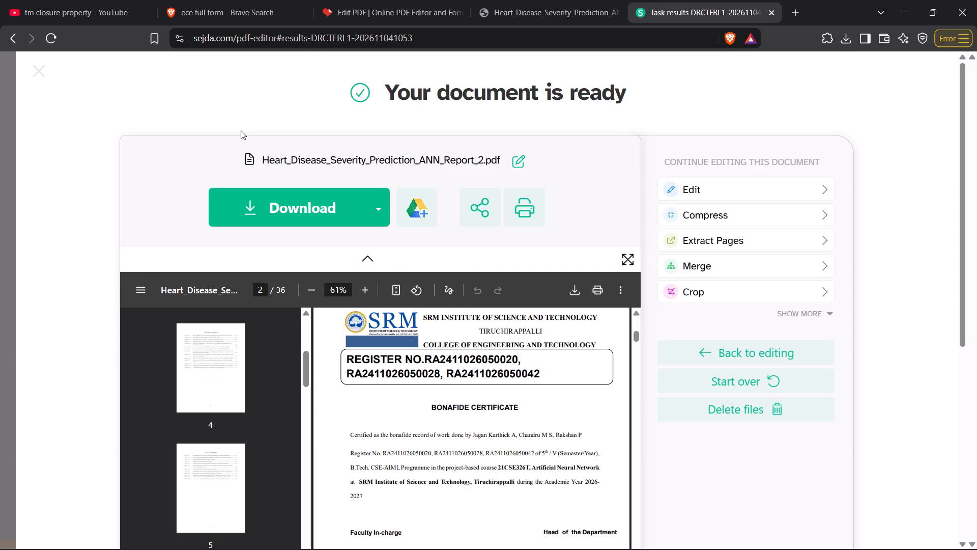